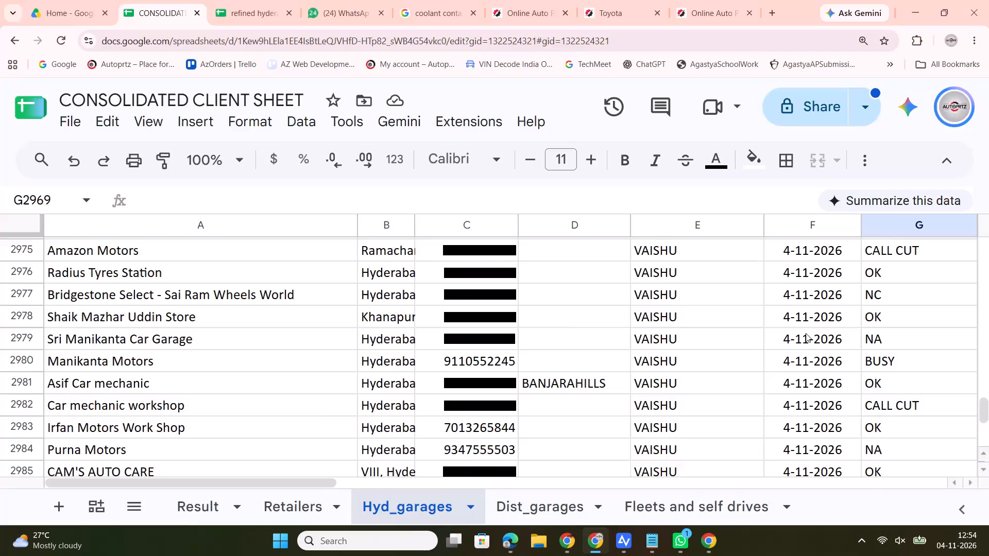
Look through the recent 4-11-2026 call entries around row 2969 and check the contact number for A.B.S MOTORS.
scroll(806, 333, "down", 13)
scroll(806, 333, "up", 8)
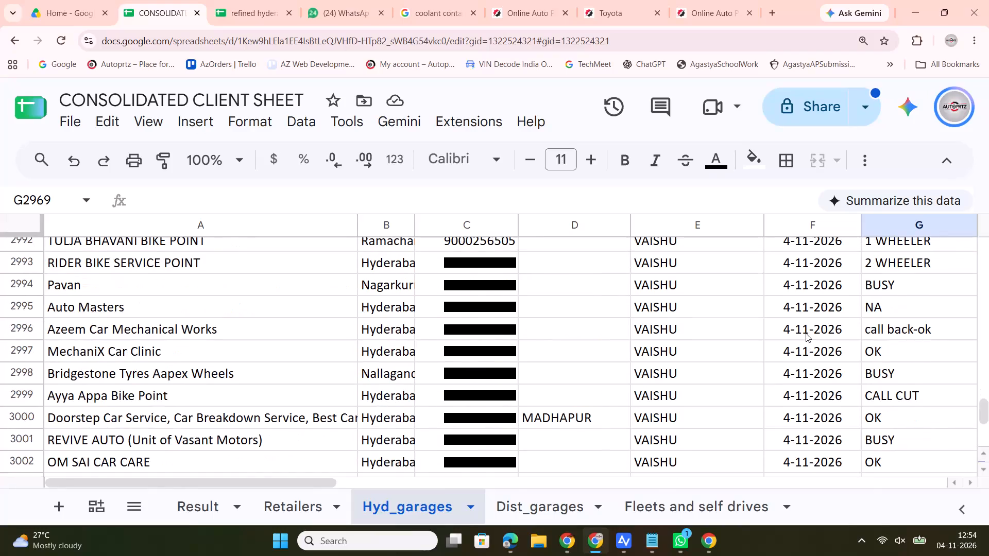
scroll(806, 333, "down", 5)
scroll(806, 333, "up", 19)
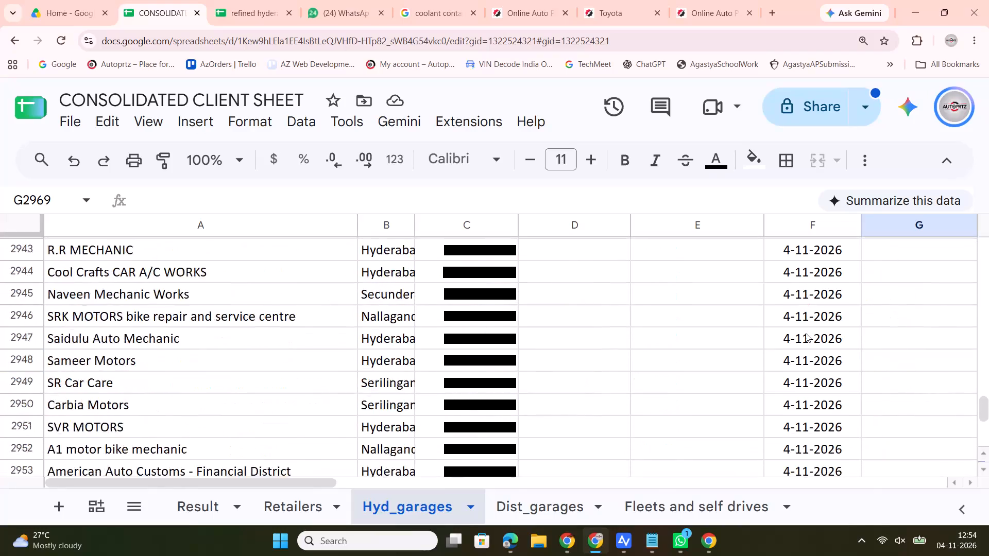
scroll(806, 333, "up", 11)
scroll(806, 333, "down", 18)
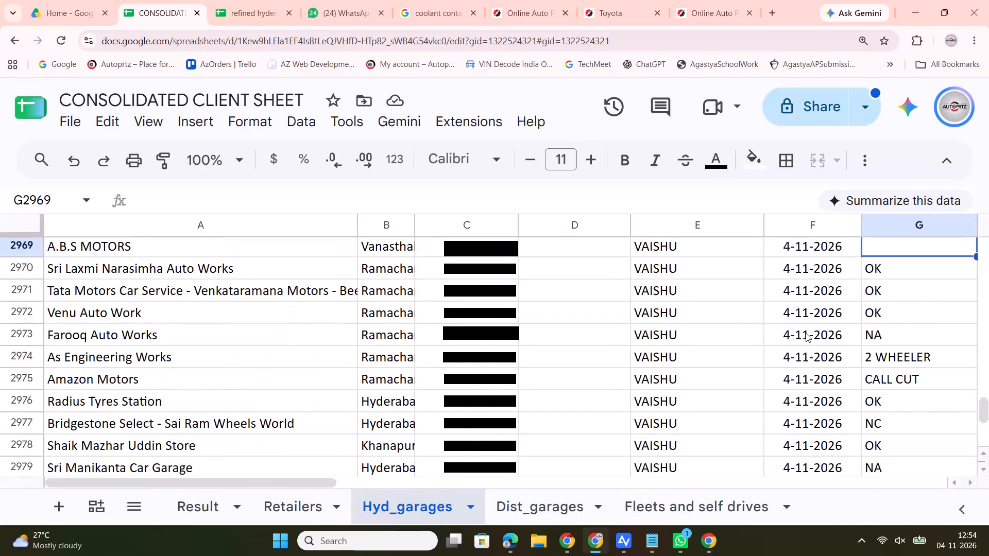
scroll(806, 333, "up", 1)
left_click(911, 304)
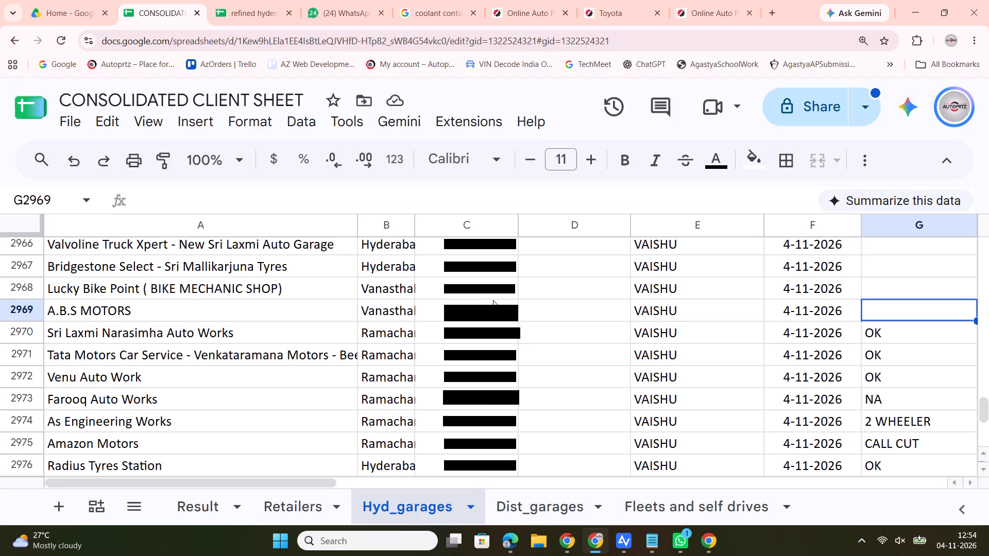
left_click(480, 311)
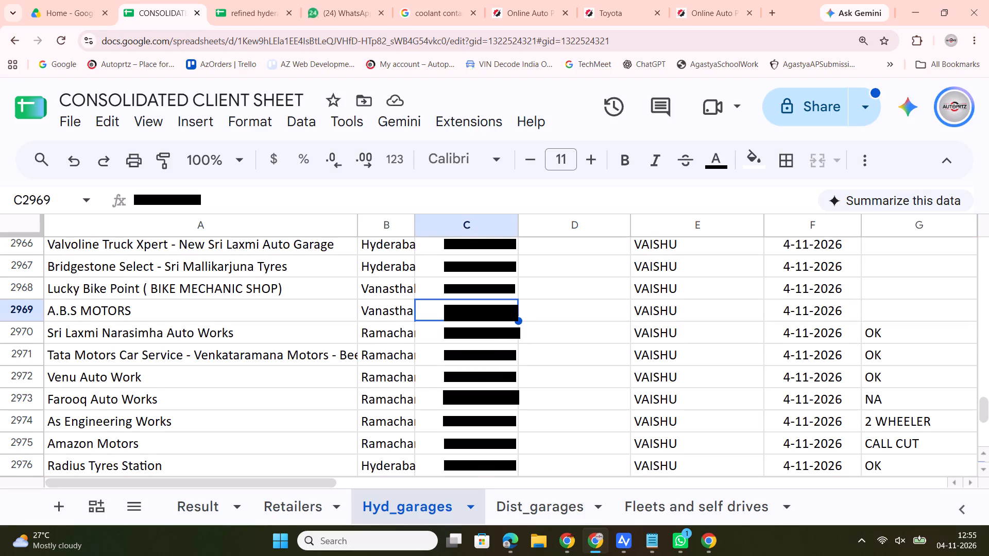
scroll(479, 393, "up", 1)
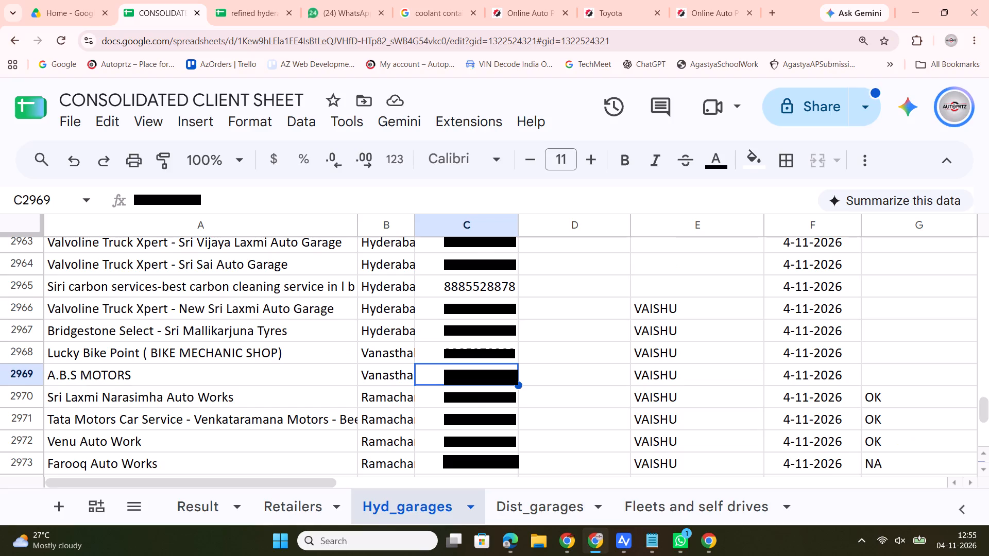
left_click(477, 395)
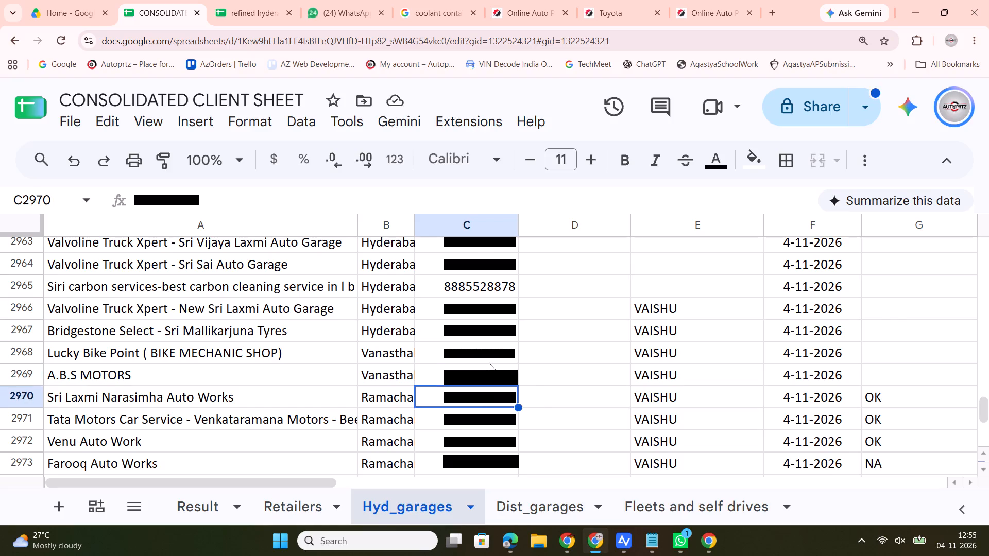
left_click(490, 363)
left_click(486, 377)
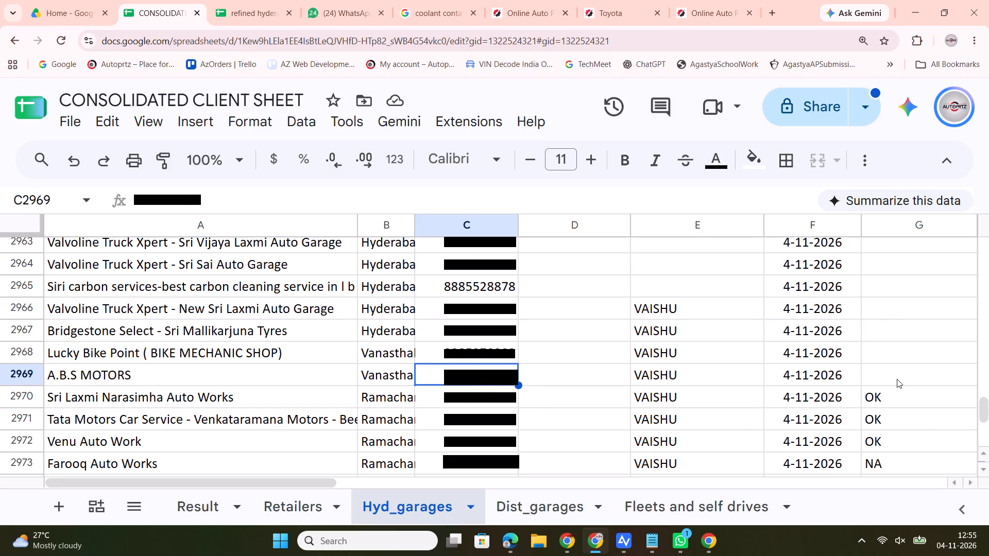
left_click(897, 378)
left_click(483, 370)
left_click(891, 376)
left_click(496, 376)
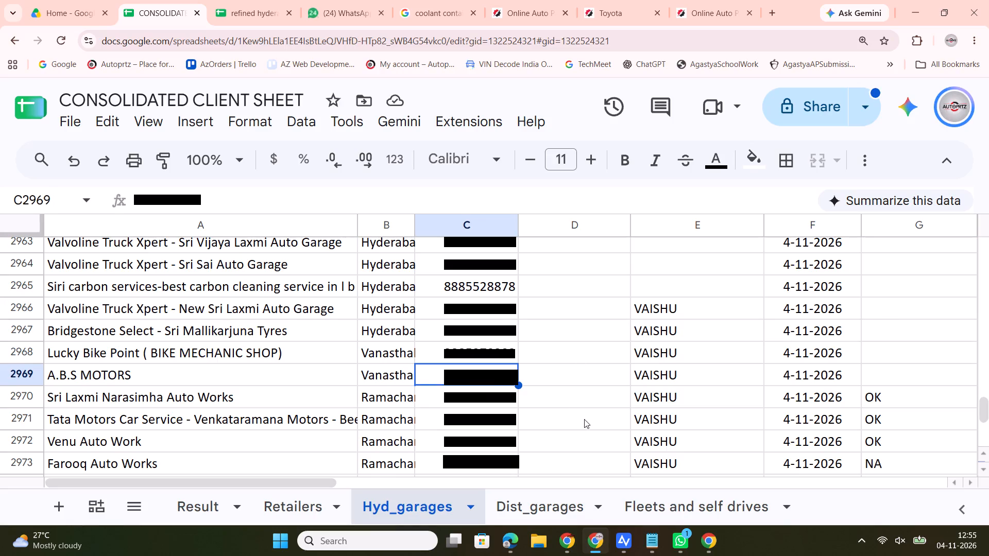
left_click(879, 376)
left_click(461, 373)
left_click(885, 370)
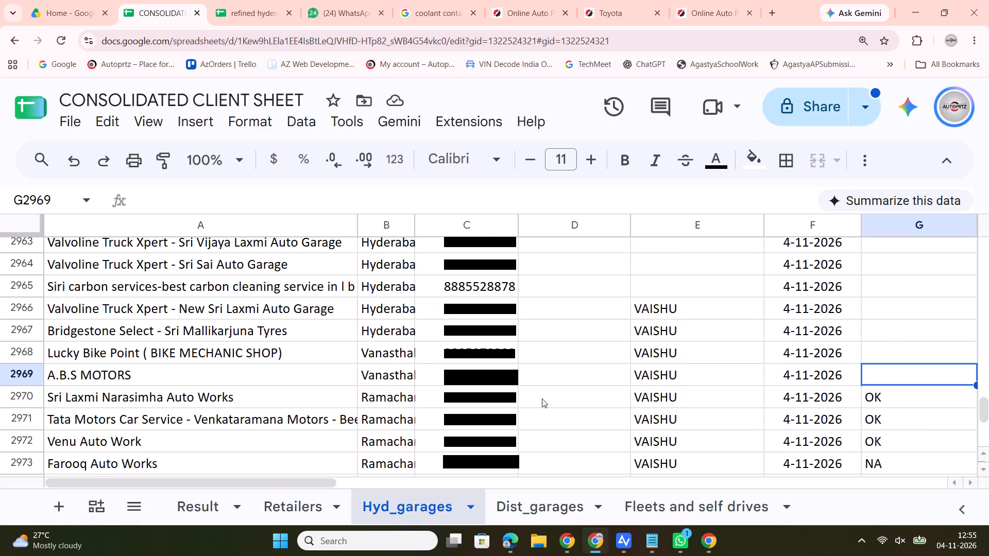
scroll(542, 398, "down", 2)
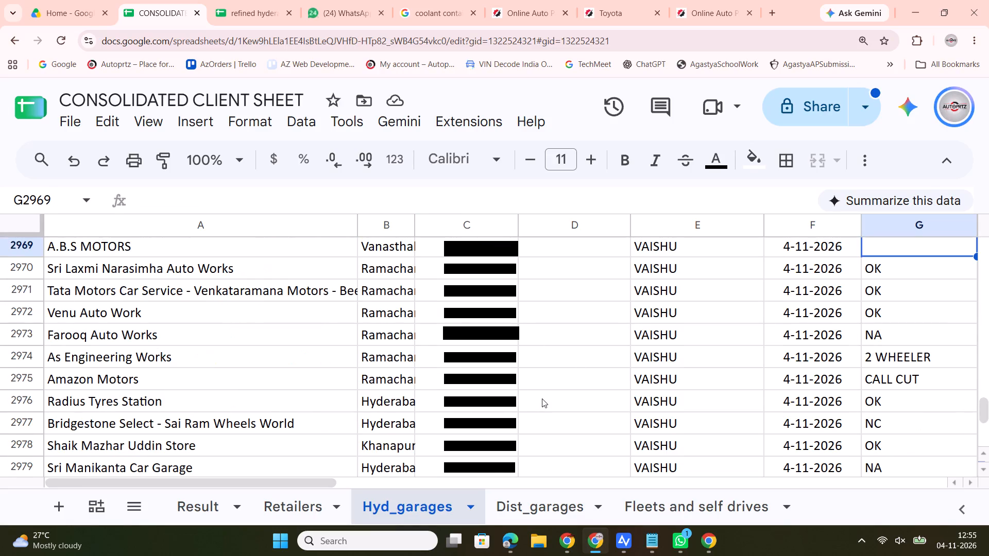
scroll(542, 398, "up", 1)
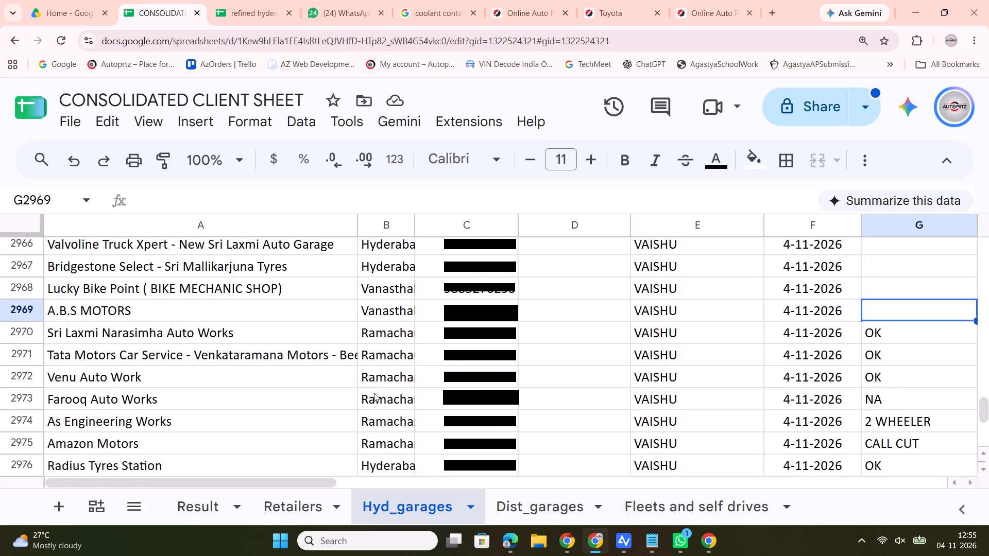
Replace the call status in column G for Farooq Auto Works (row 2973) with "3 wheeler".
left_click(480, 397)
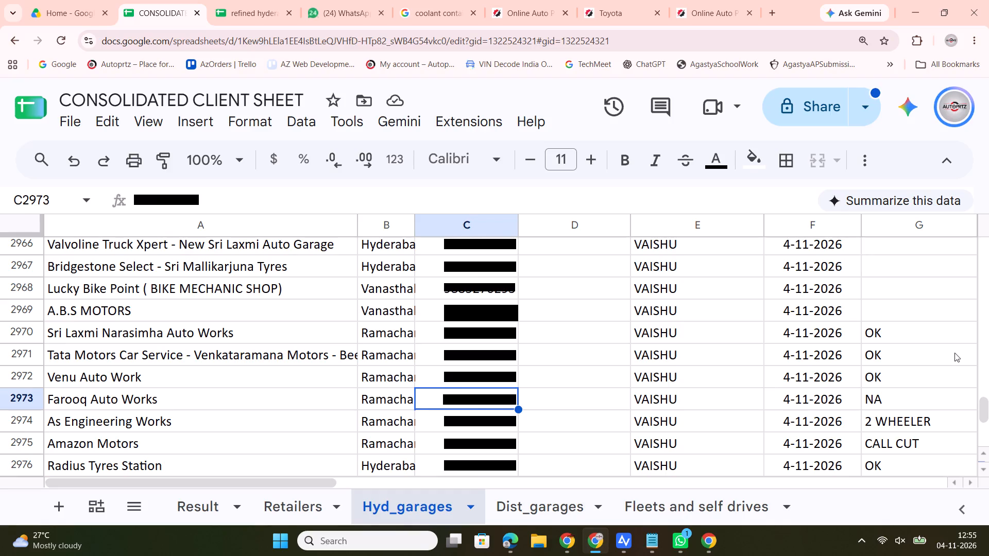
left_click(902, 398)
type("3")
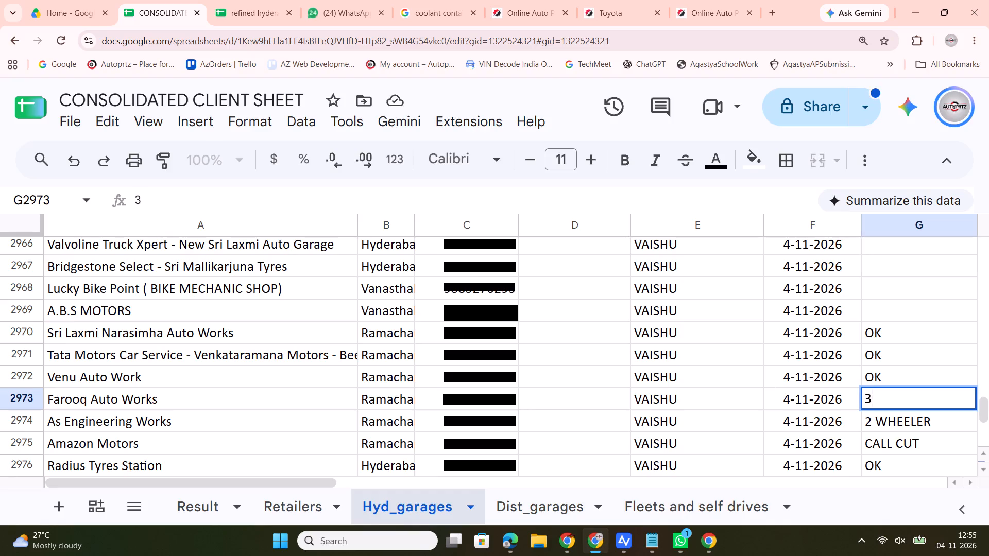
key("space")
type("whee")
type("ler")
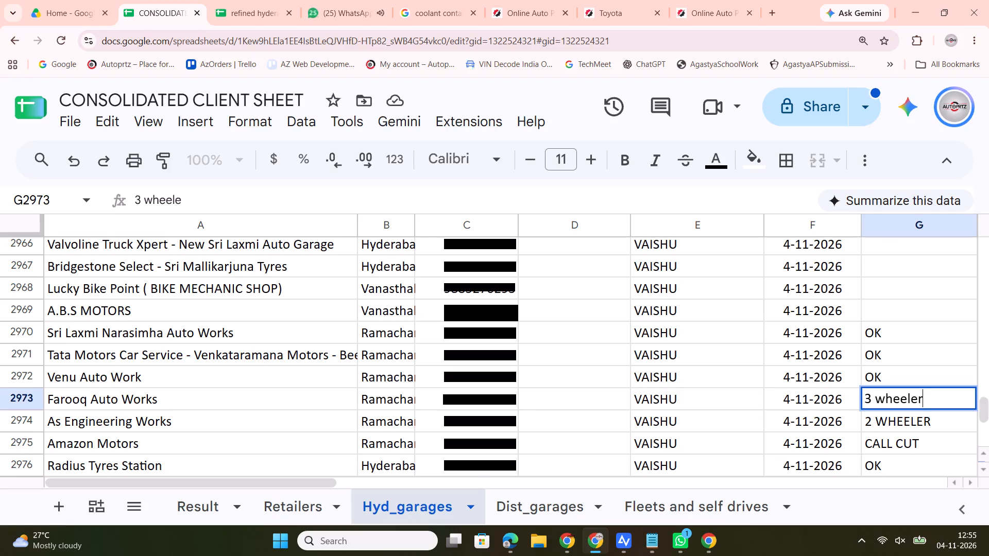
left_click(891, 310)
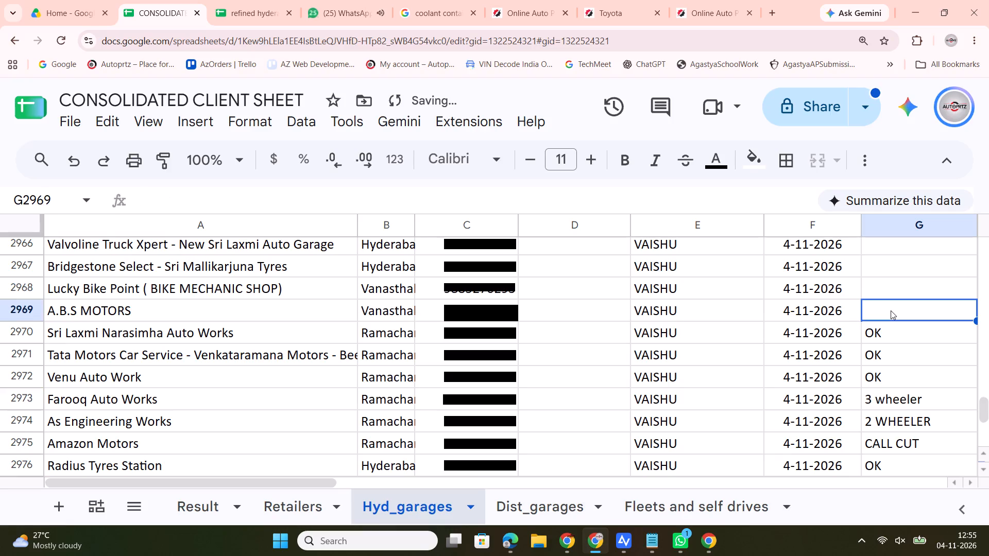
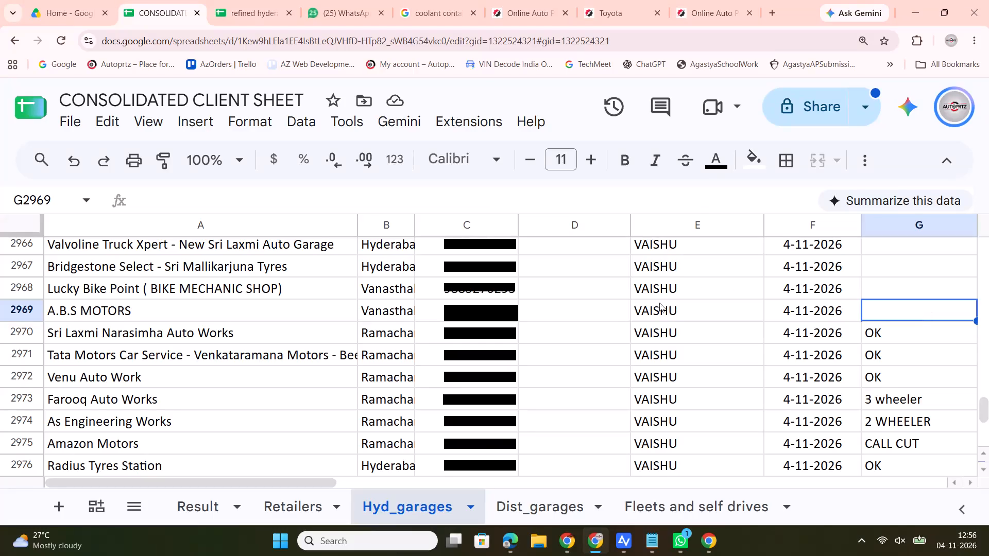
Enter "parts required" as the call status in column G for A.B.S MOTORS (row 2969).
left_click(659, 304)
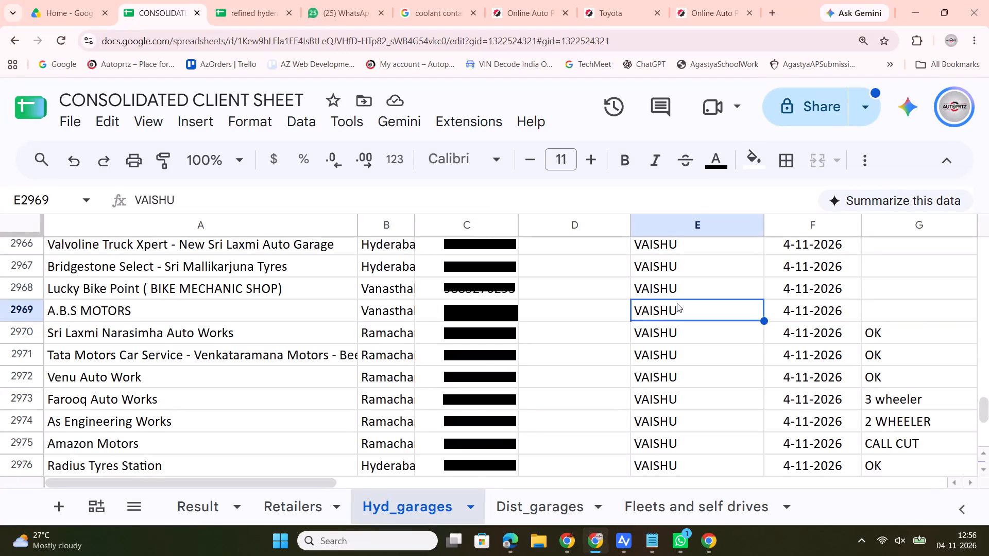
left_click(883, 305)
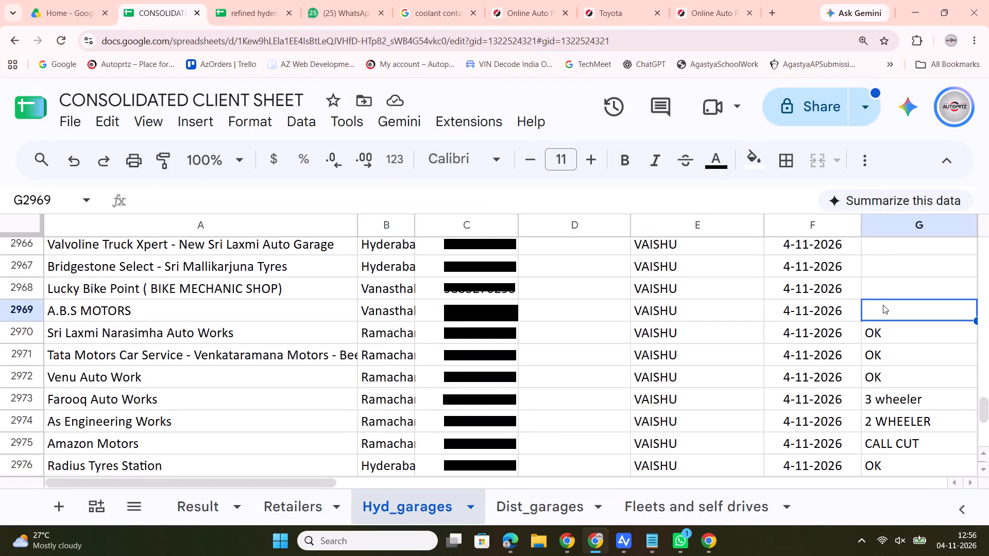
type("ma")
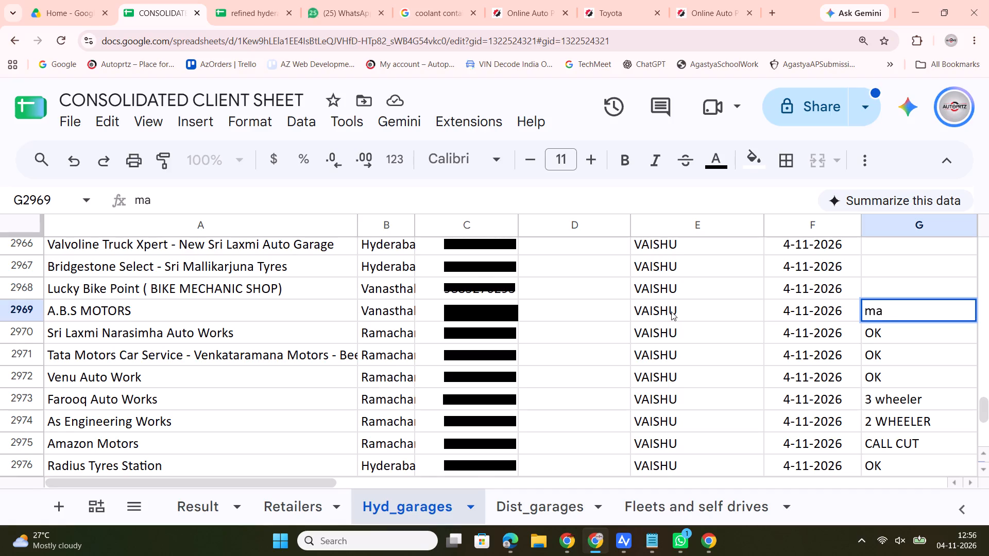
key("BackSpace")
key("BackSpace")
key("BackSpace")
type("parts")
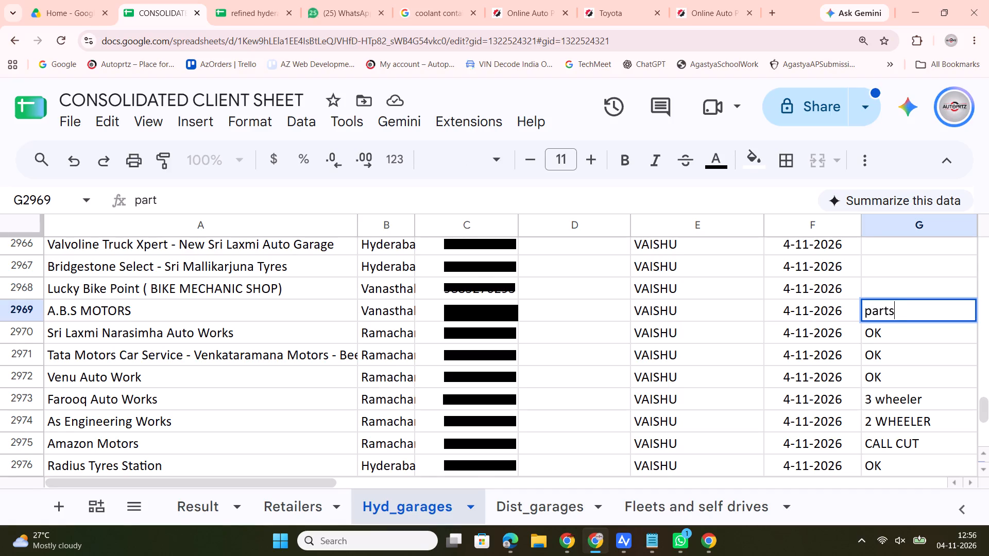
key("space")
type("requirem")
key("BackSpace")
key("d")
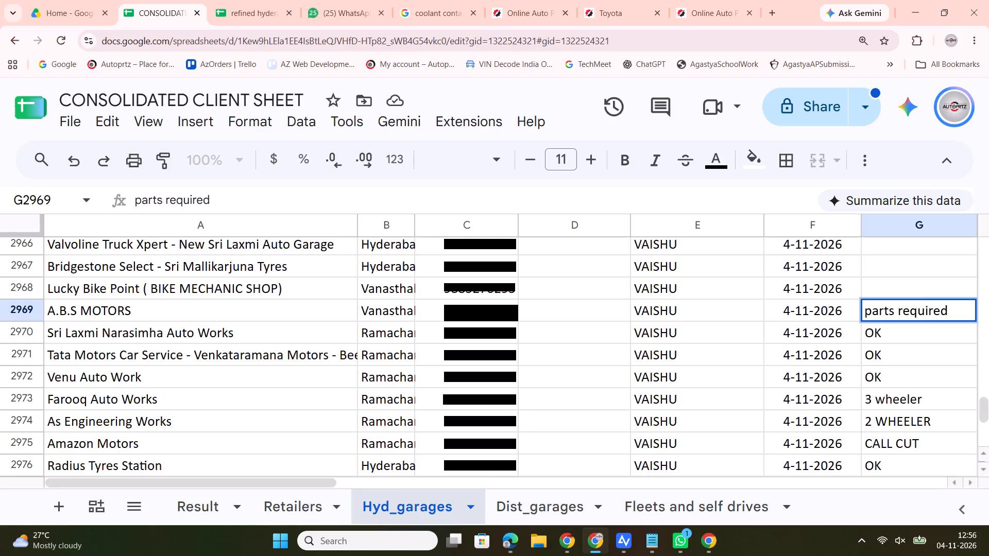
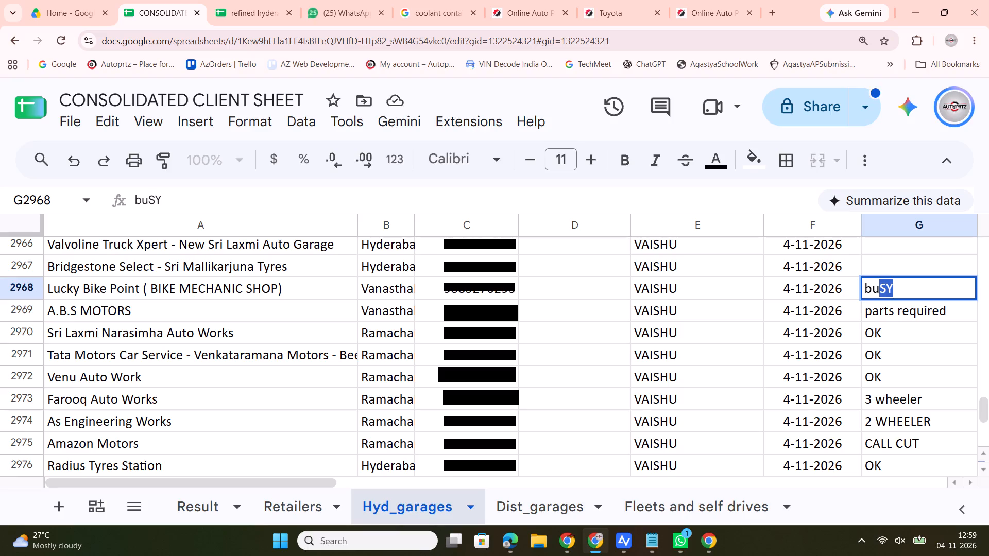
Enter "BUSY" as the call status in column G for Lucky Bike Point (row 2968).
key("Up")
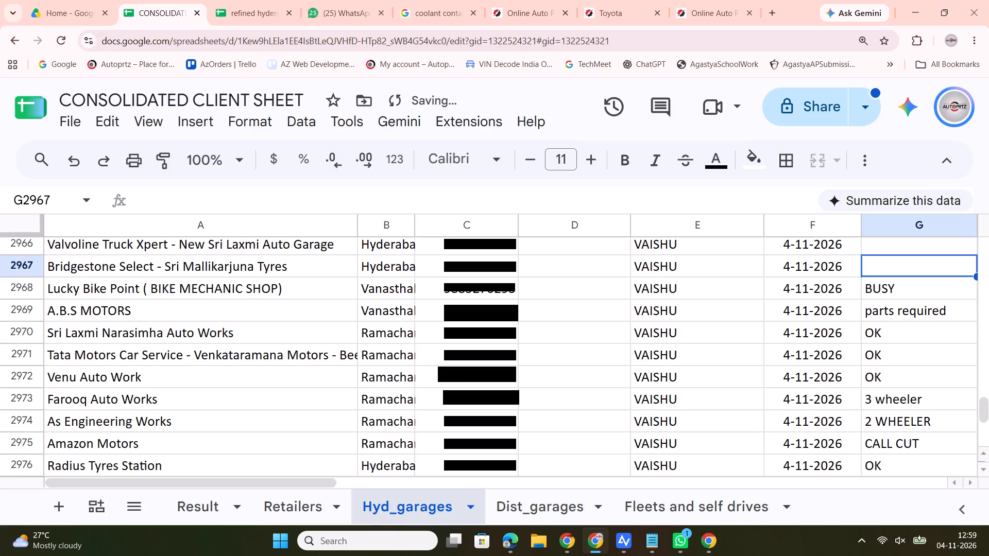
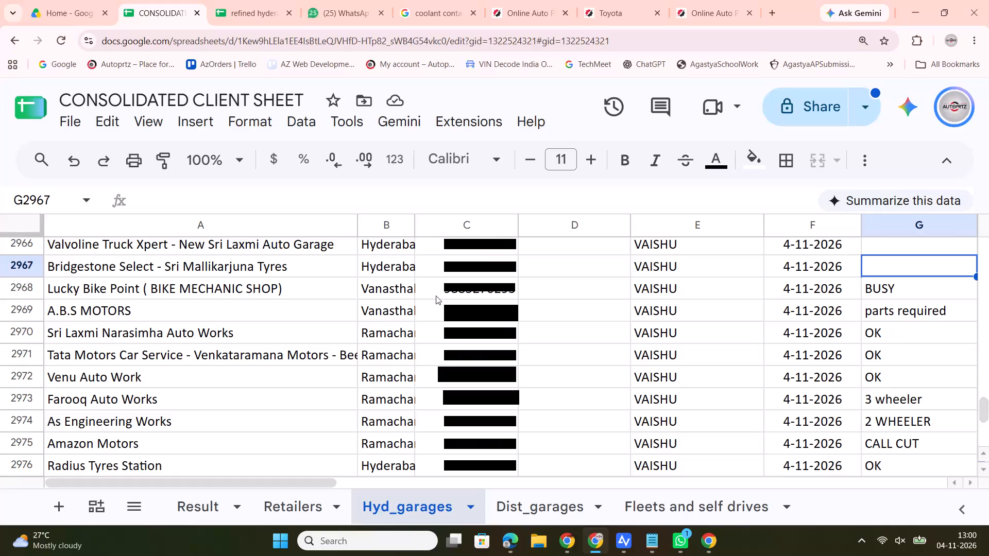
Review the phone numbers and call statuses from row 2968 down, checking Asif Car mechanic (row 2981) and M A Auto Repair (row 3010).
scroll(473, 293, "down", 1)
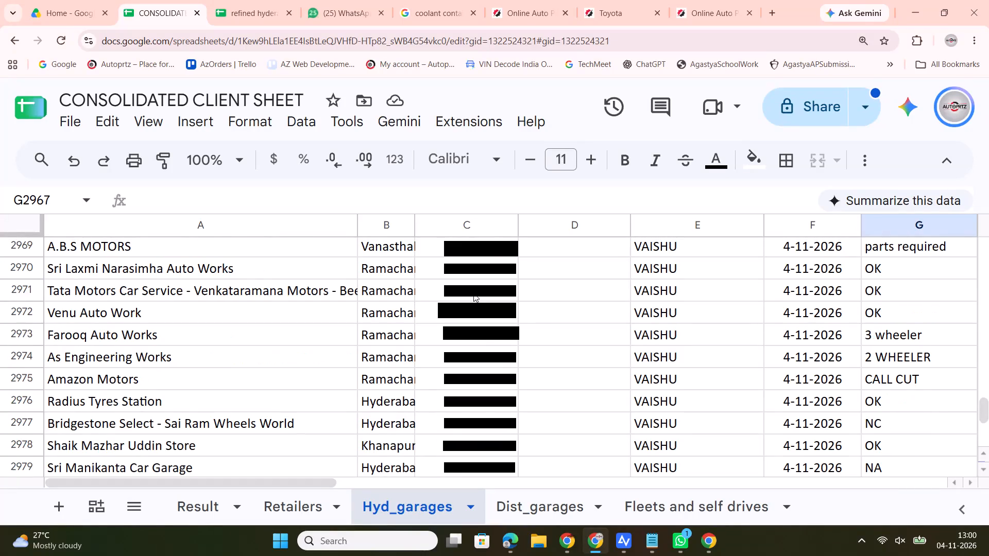
scroll(473, 293, "down", 1)
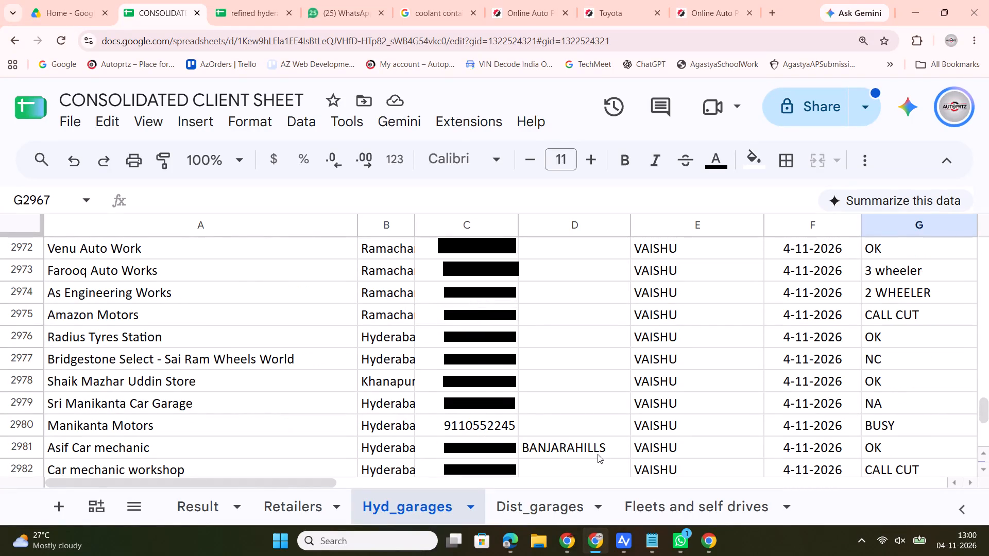
left_click(466, 445)
scroll(488, 404, "down", 2)
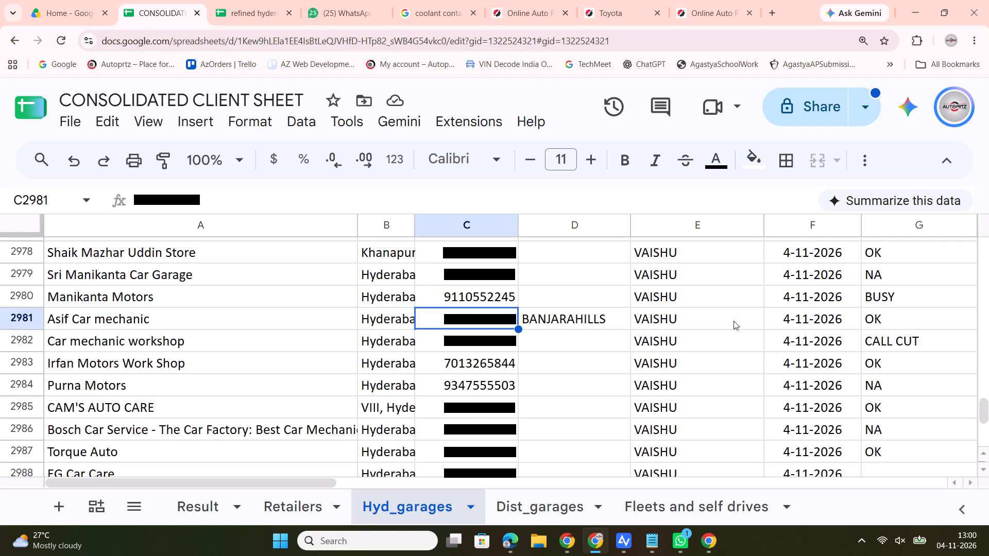
left_click(889, 316)
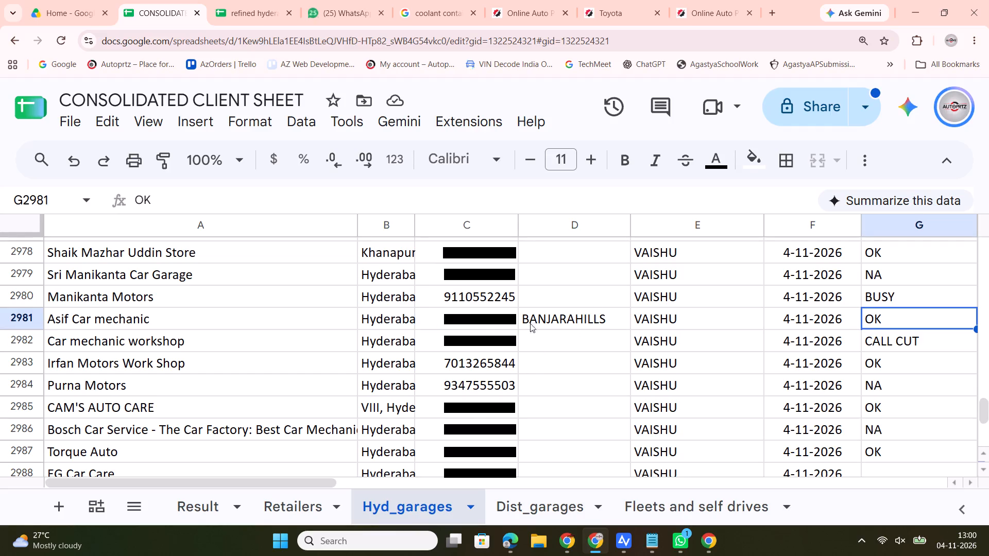
left_click(483, 317)
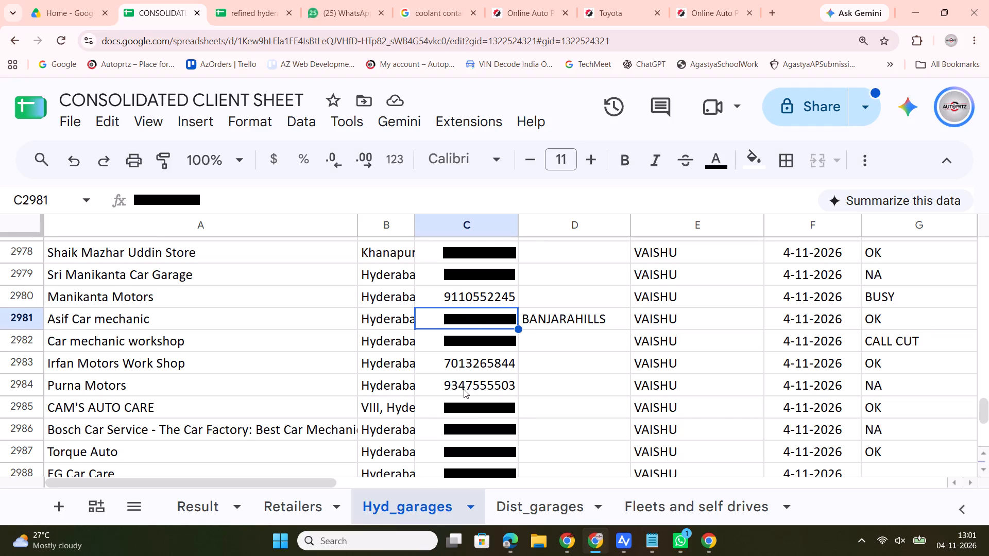
scroll(464, 389, "down", 2)
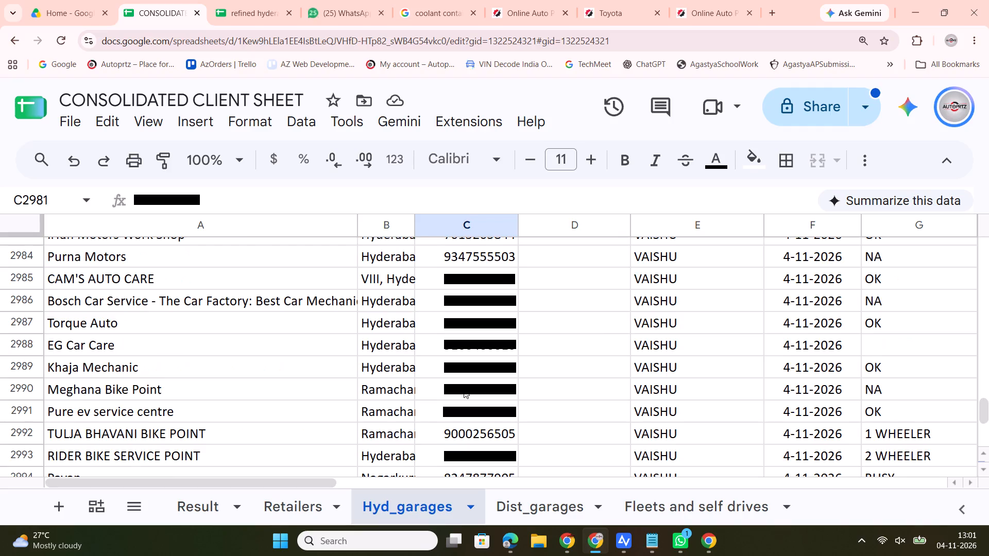
scroll(464, 389, "down", 7)
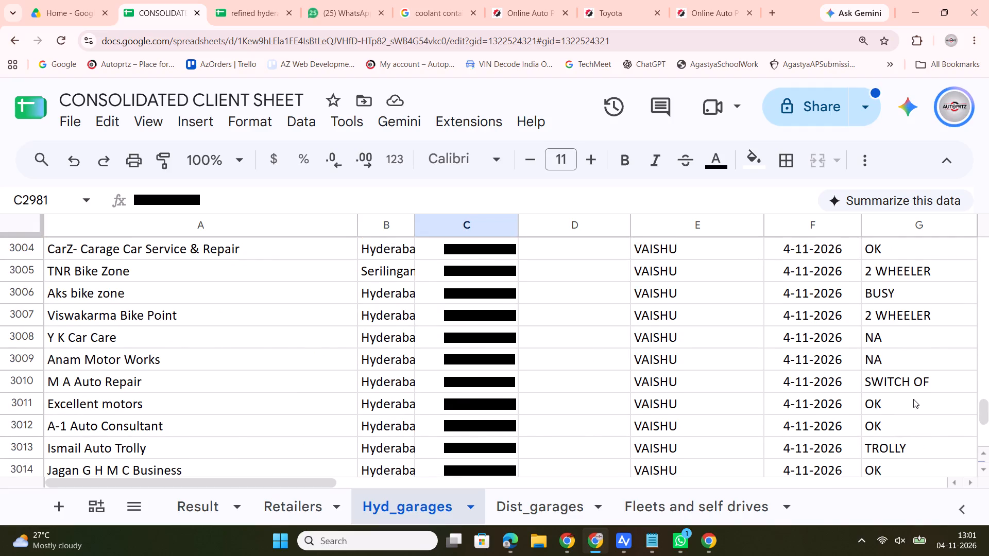
left_click(927, 378)
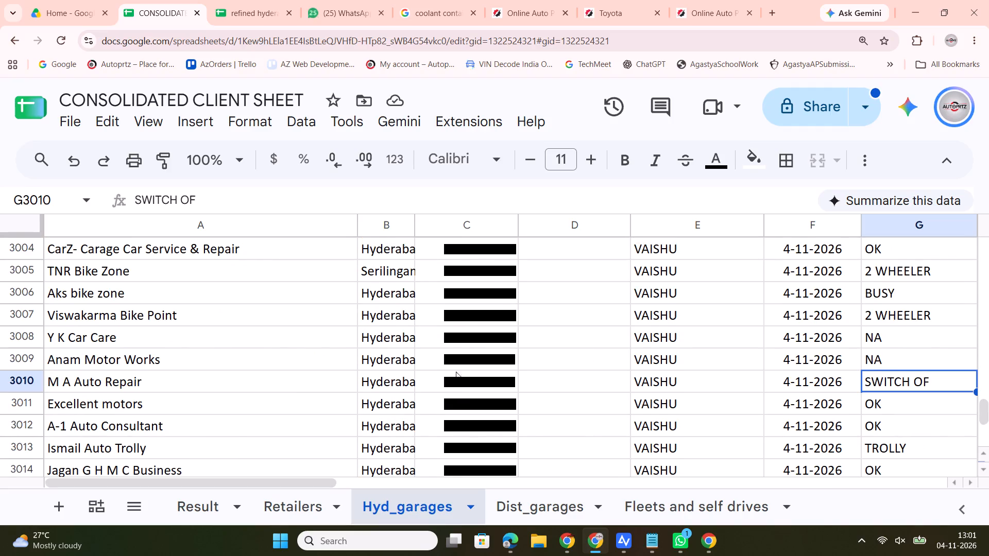
left_click(455, 375)
left_click(908, 387)
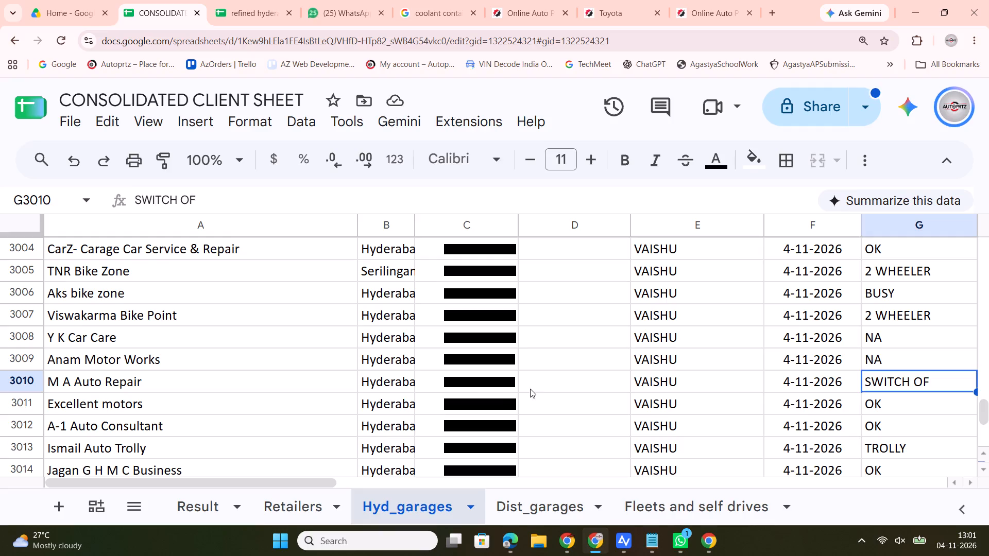
left_click(481, 380)
left_click(889, 383)
Return to Bridgestone Select - Sri Mallikarjuna Tyres (row 2967) and select its empty call status cell in column G.
scroll(891, 383, "up", 14)
left_click(883, 327)
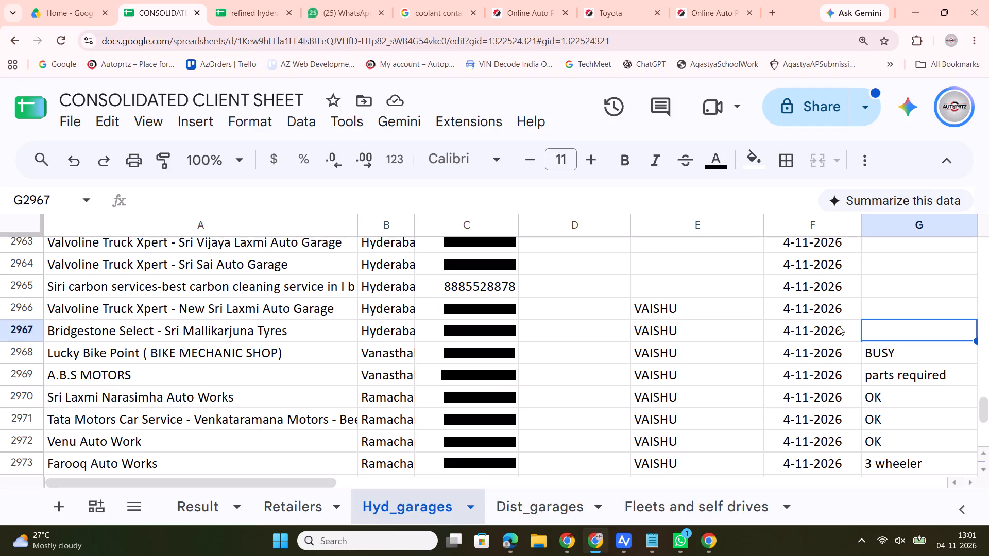
left_click(721, 327)
left_click(901, 328)
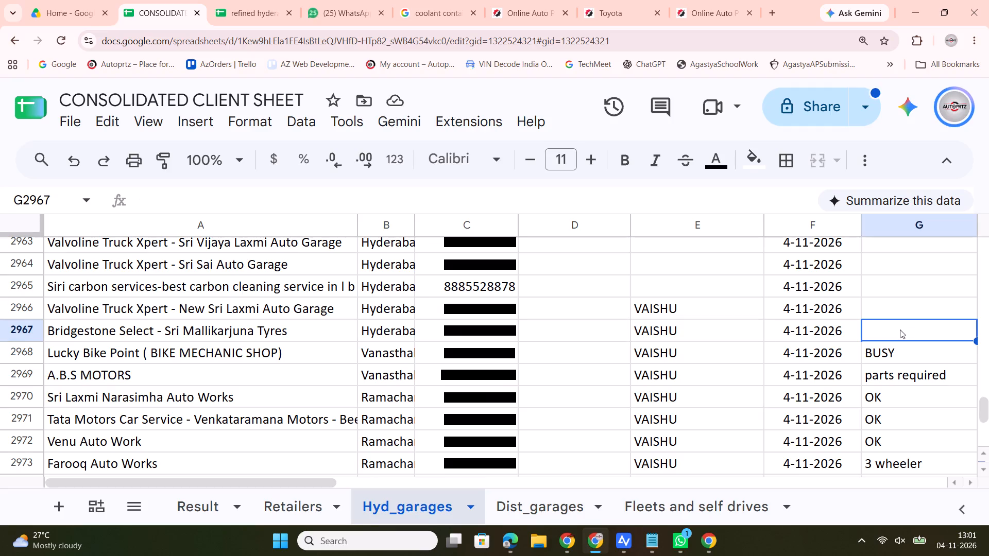
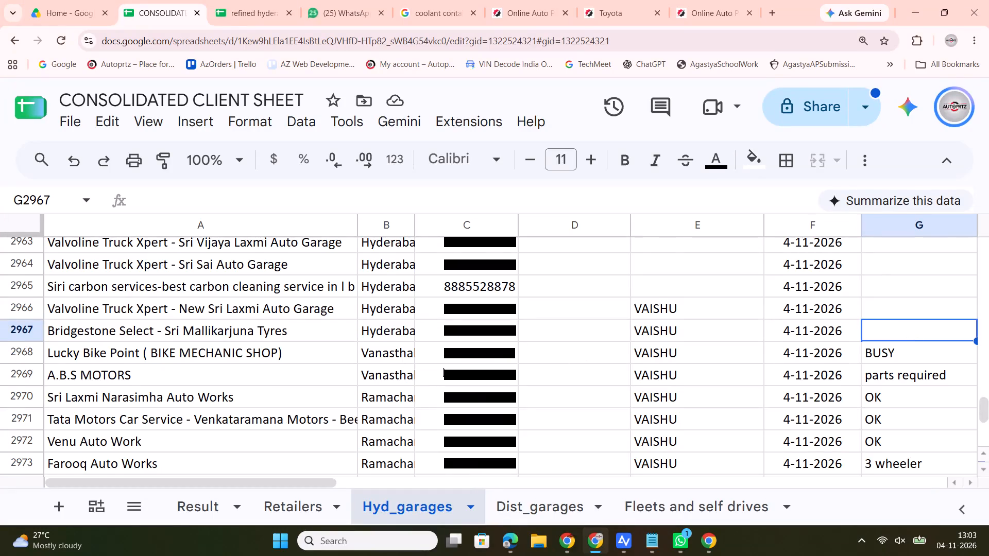
Look through the contact rows below row 2967 and search the Hyd_garages sheet for a number starting with 8.
scroll(466, 400, "down", 5)
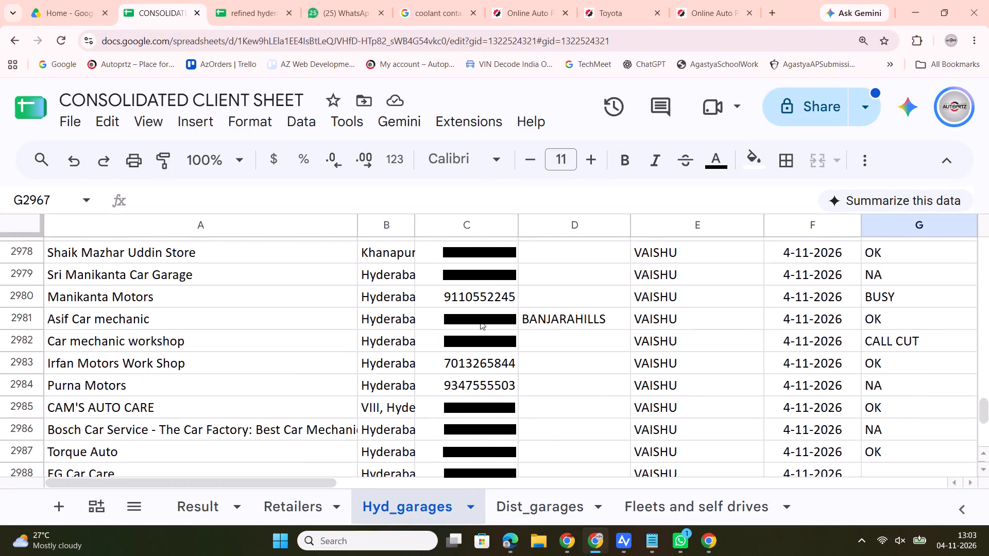
scroll(471, 347, "up", 2)
scroll(478, 336, "down", 3)
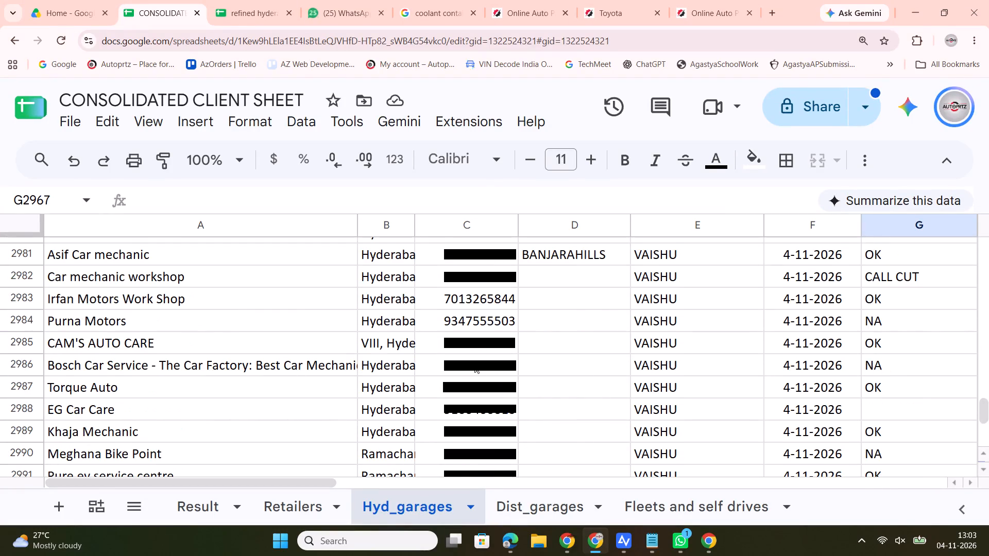
scroll(475, 374, "down", 4)
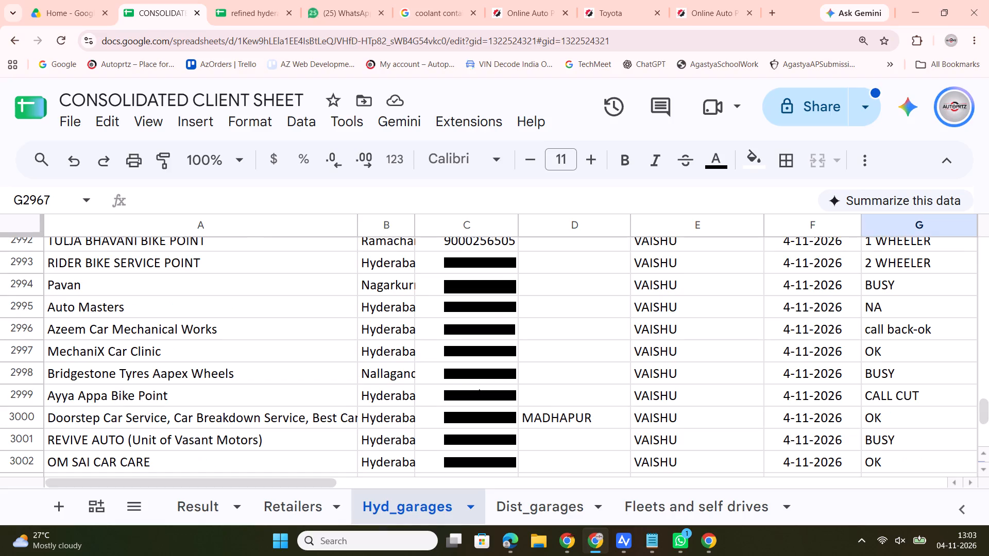
key("ctrl+f")
key("8")
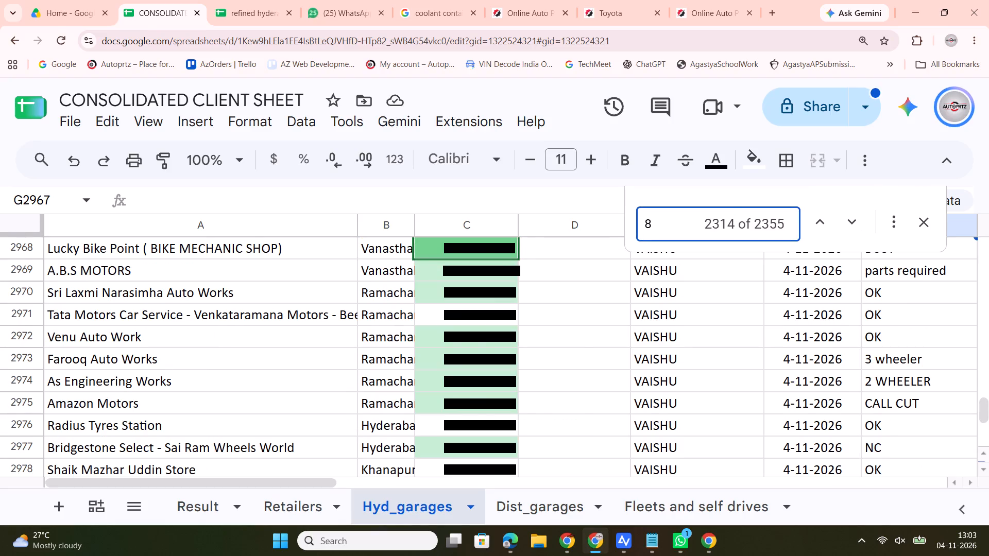
Complete the partial phone number in the search of the Hyd_garages sheet to look for the matching contact.
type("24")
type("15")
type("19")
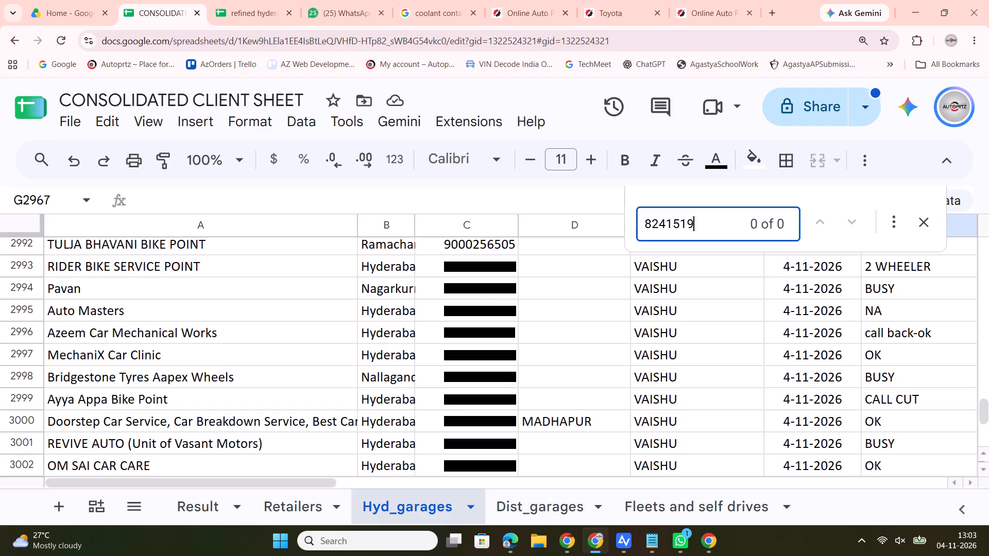
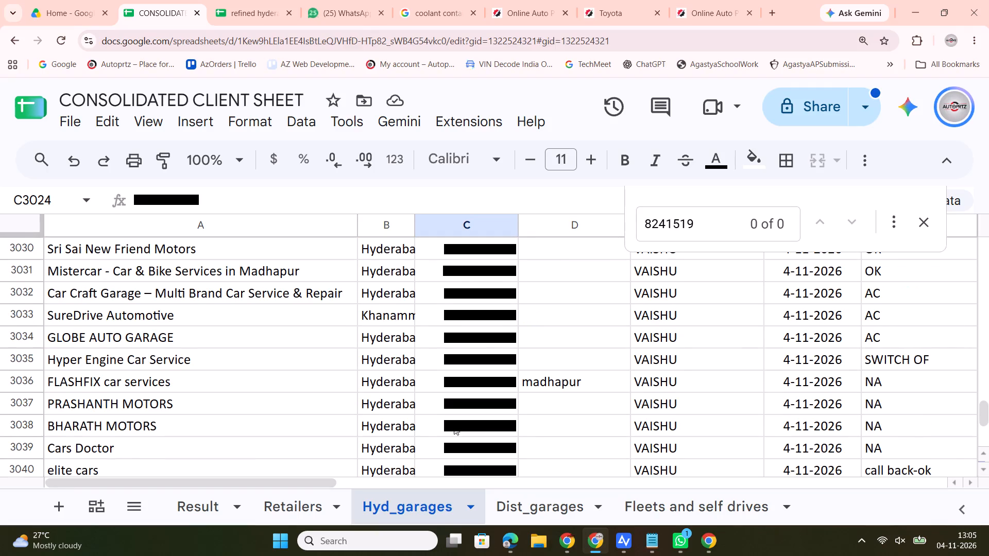
Change the call outcome of AH Car Service in row 3023 to "part required".
scroll(454, 426, "down", 2)
scroll(454, 426, "up", 4)
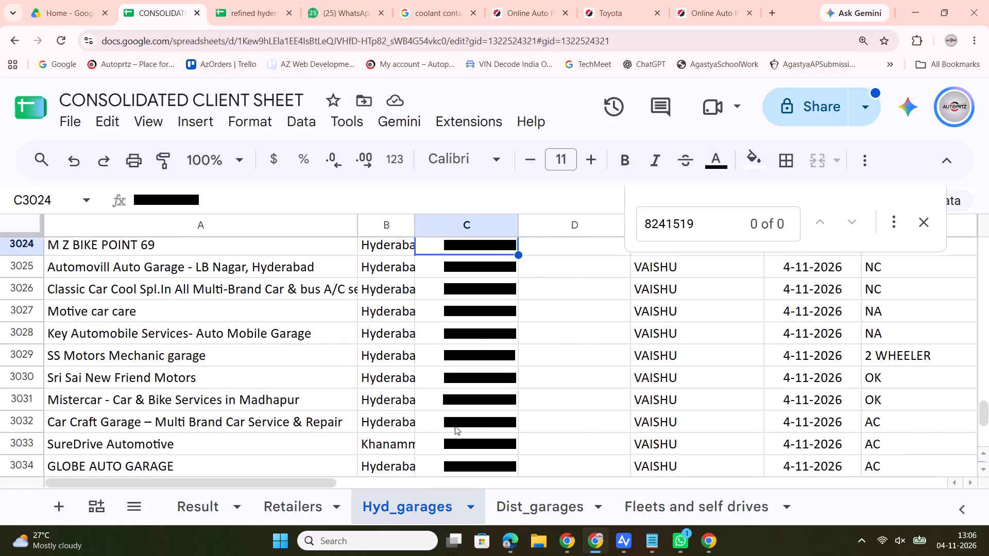
scroll(468, 340, "up", 2)
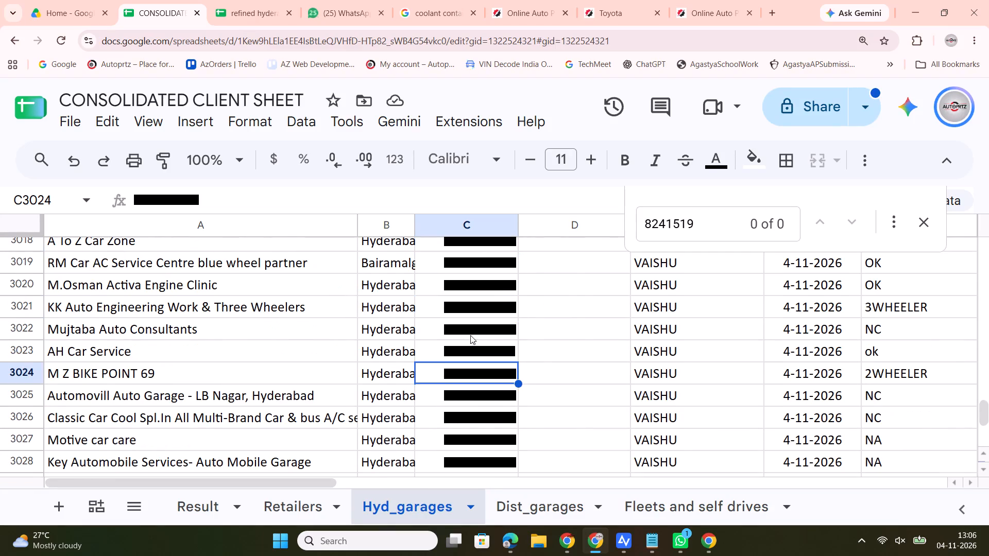
left_click(470, 349)
left_click(898, 355)
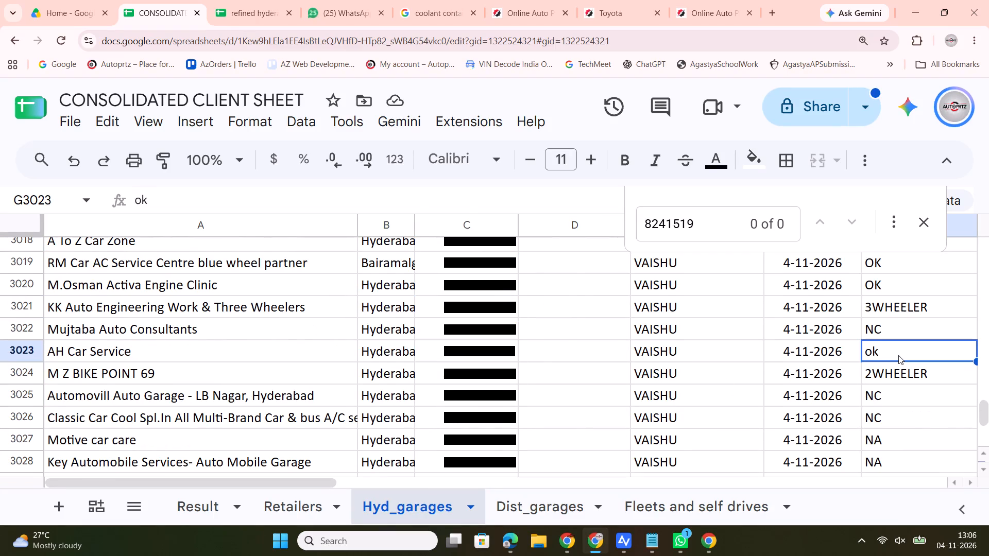
key("p")
type("art required")
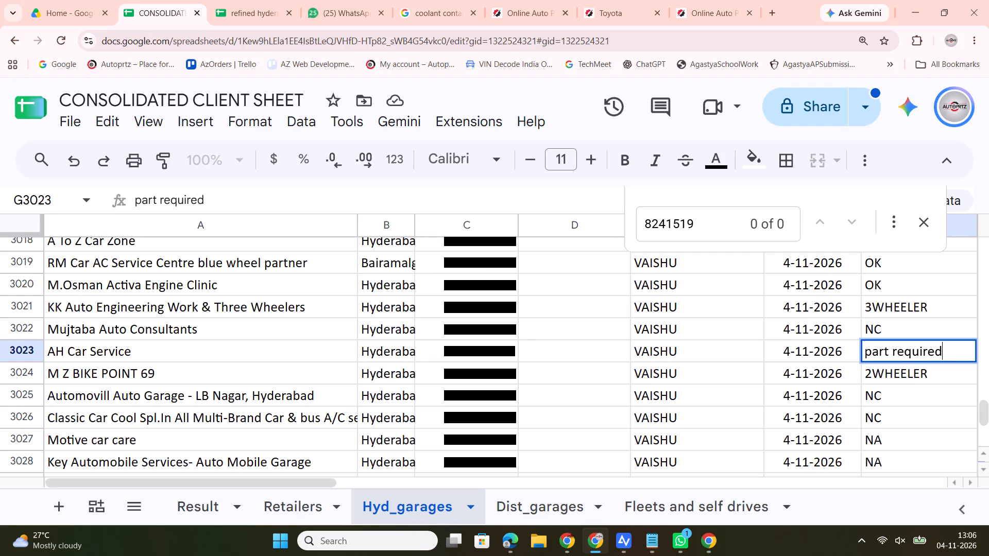
key("Up")
Close the search and select the empty call outcome cell of Bridgestone Select - Sri Mallikarjuna Tyres in row 2966.
scroll(988, 465, "up", 3)
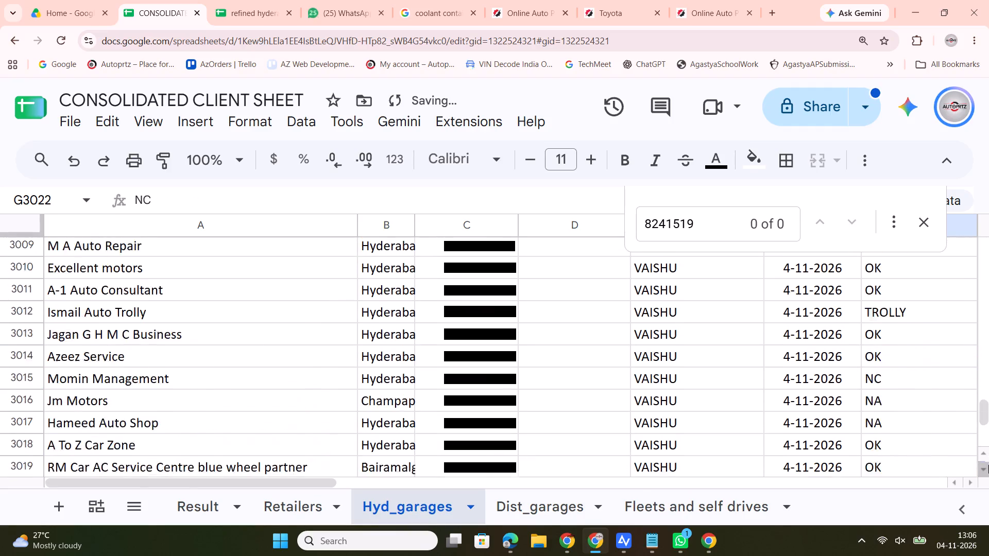
scroll(980, 427, "up", 3)
scroll(874, 410, "up", 8)
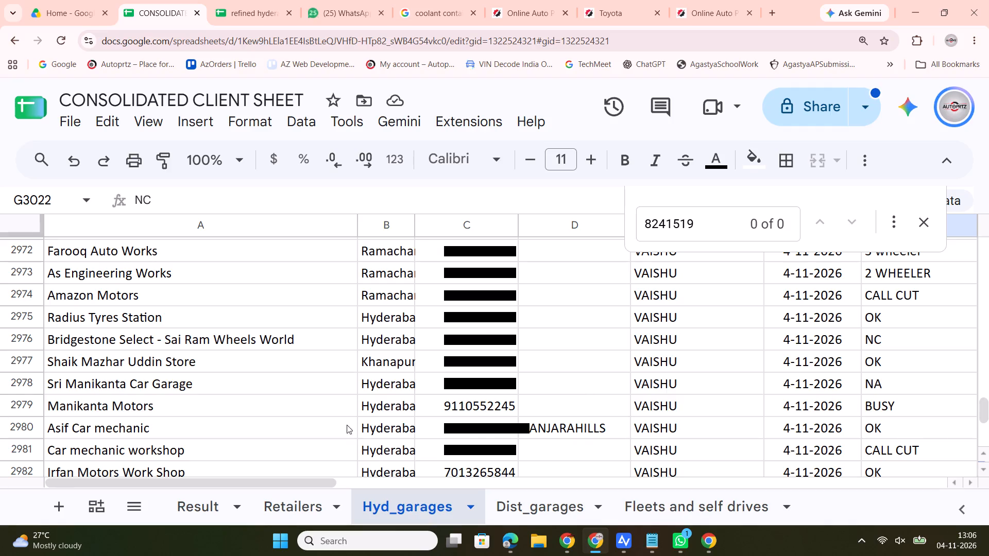
left_click(922, 221)
left_click(880, 339)
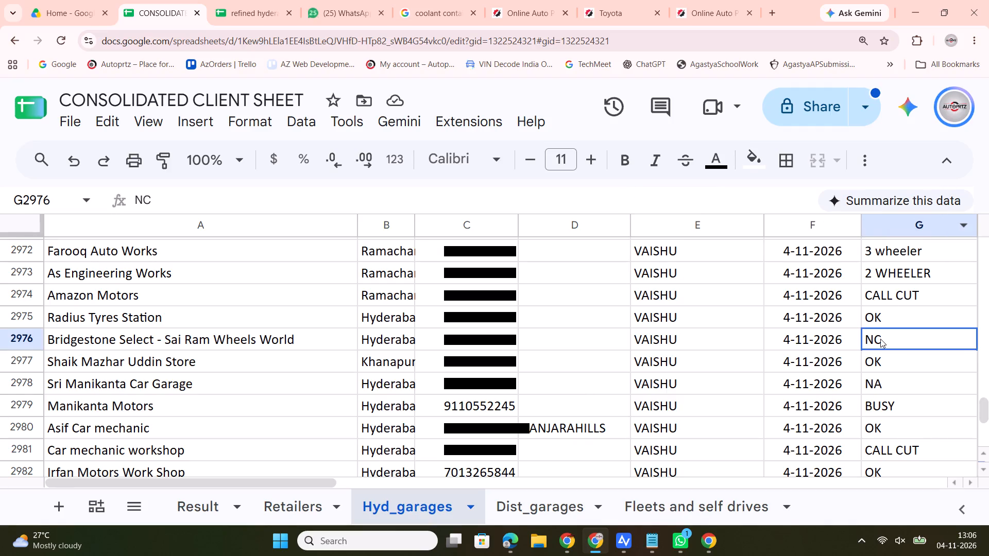
key("ctrl+Up")
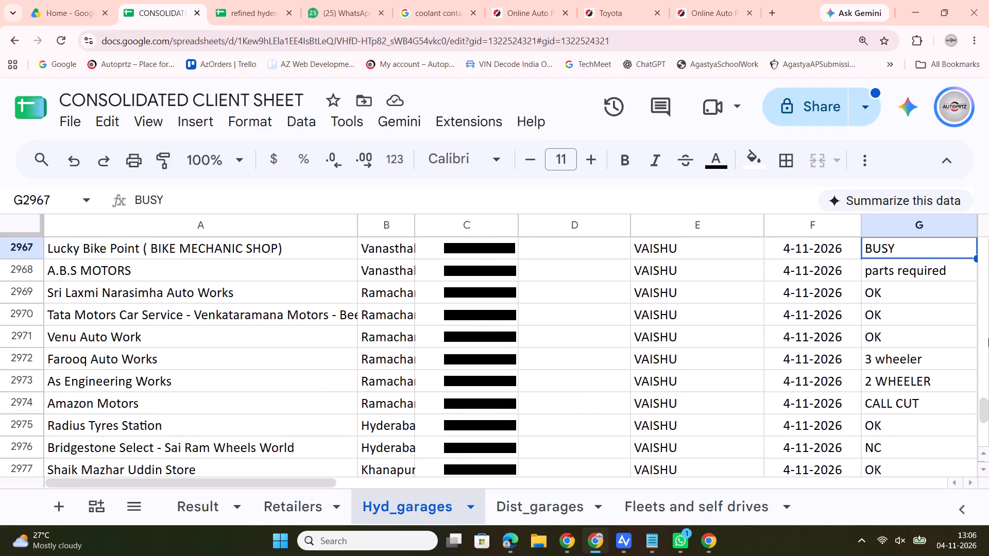
scroll(788, 373, "up", 3)
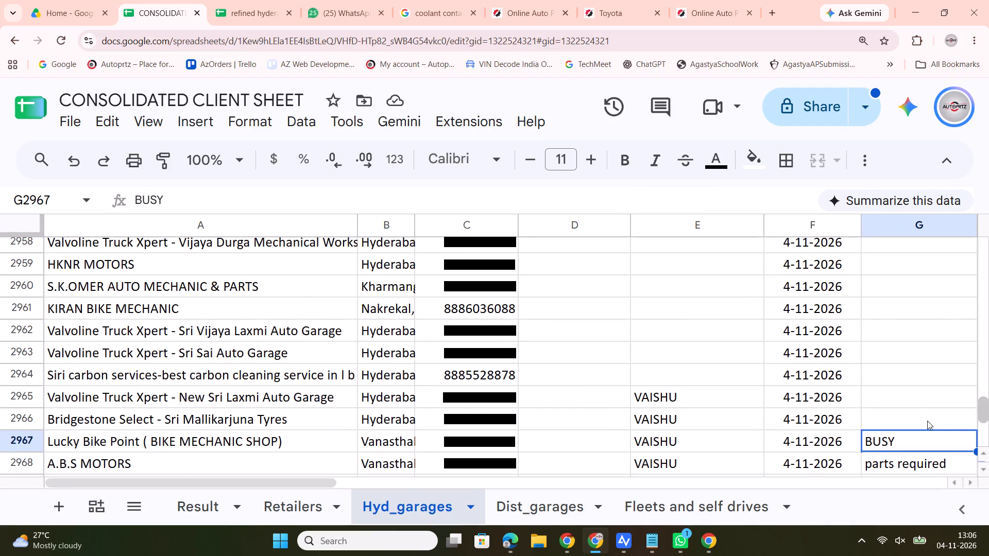
left_click(927, 420)
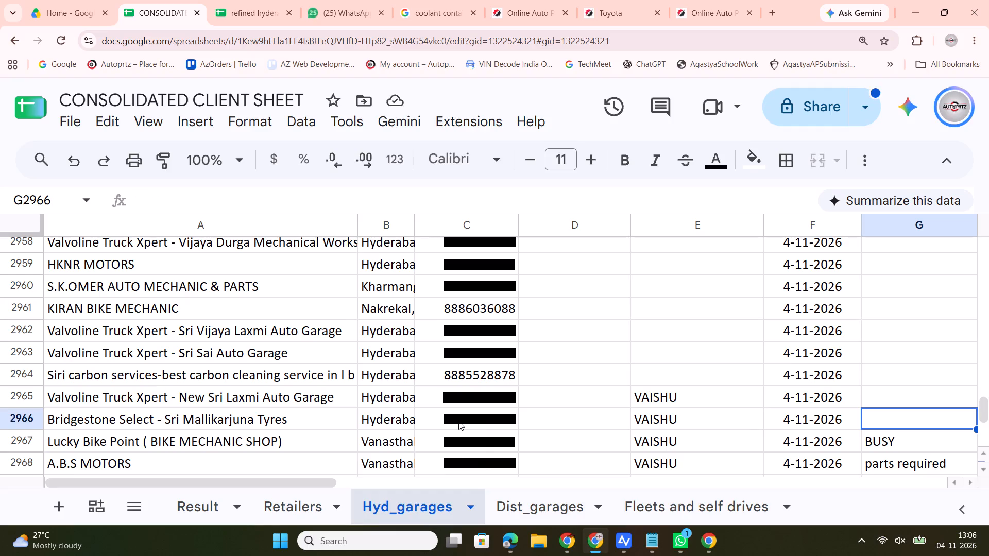
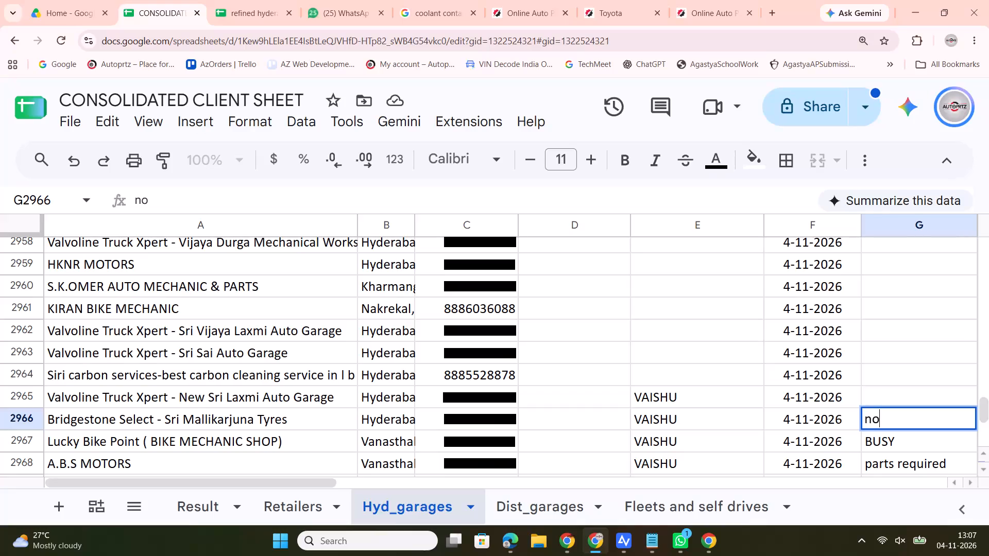
Replace the unfinished entry with "NC" as the call outcome of Bridgestone Select - Sri Mallikarjuna Tyres in row 2966.
key("BackSpace")
key("BackSpace")
key("BackSpace")
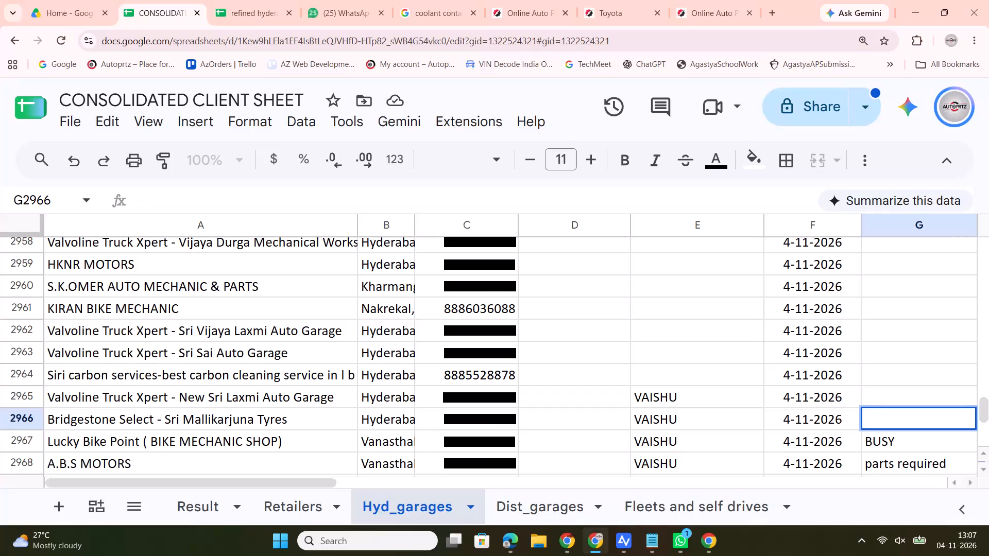
type("NC")
key("Up")
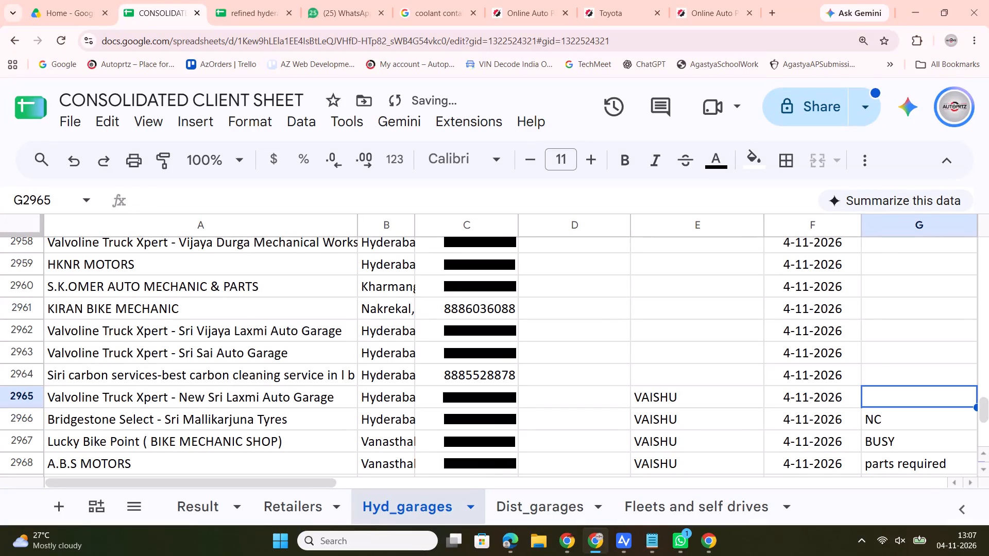
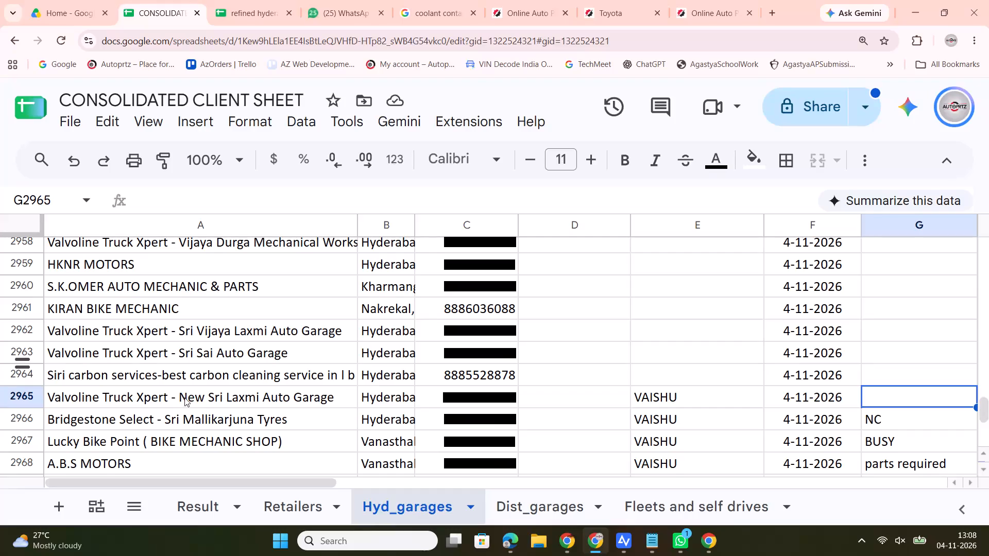
Enter "LORRY" as the call outcome of Valvoline Truck Xpert - New Sri Laxmi Auto Garage in row 2965.
left_click(201, 404)
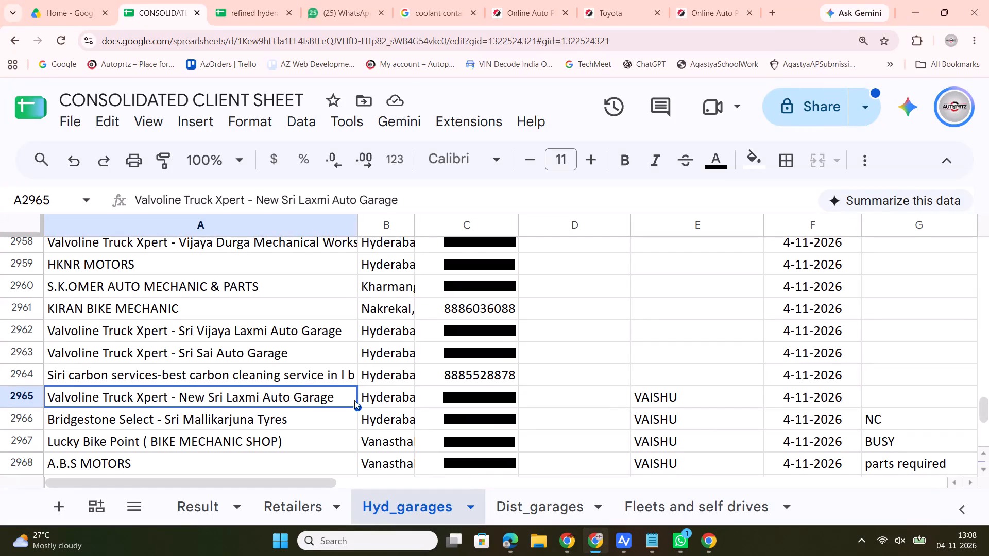
left_click(901, 396)
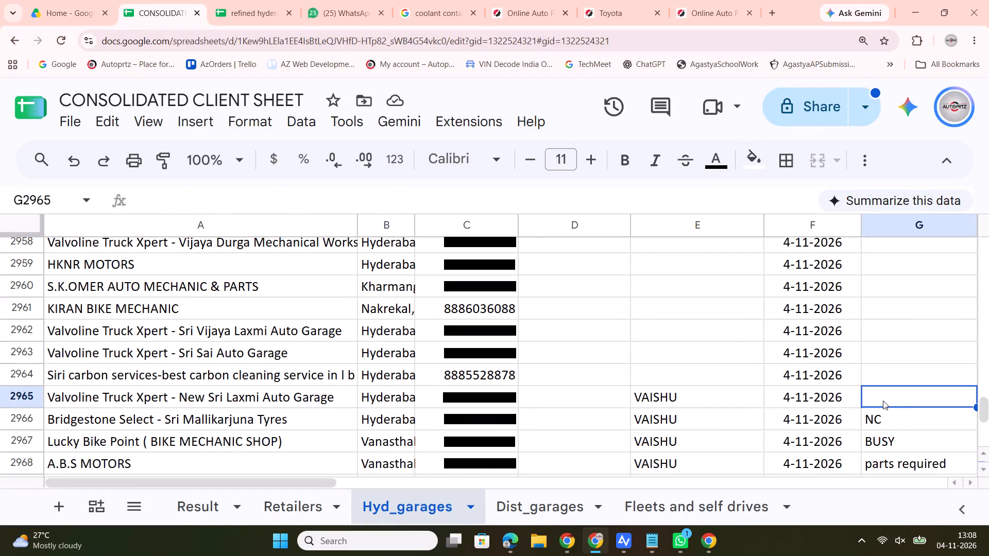
key("o")
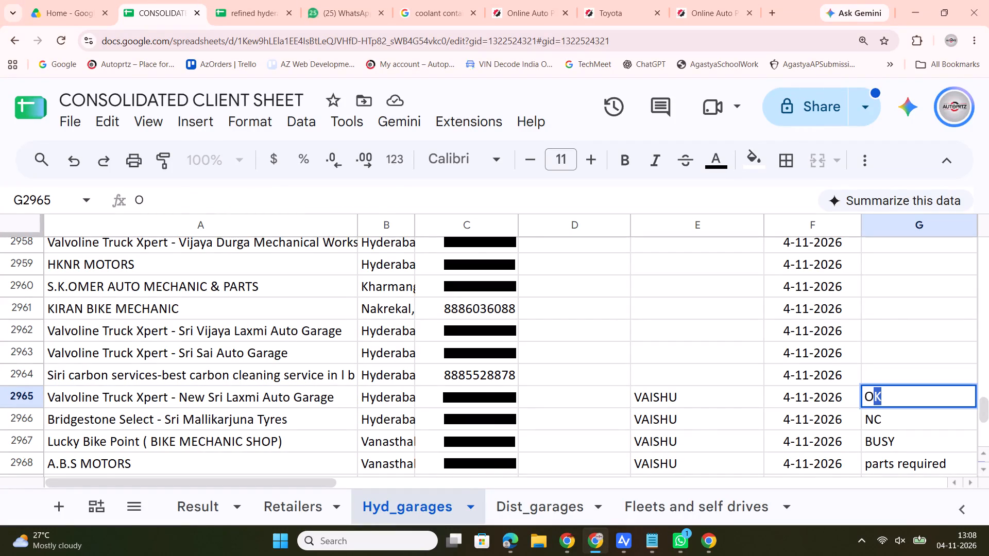
key("BackSpace")
key("BackSpace")
type("LORR")
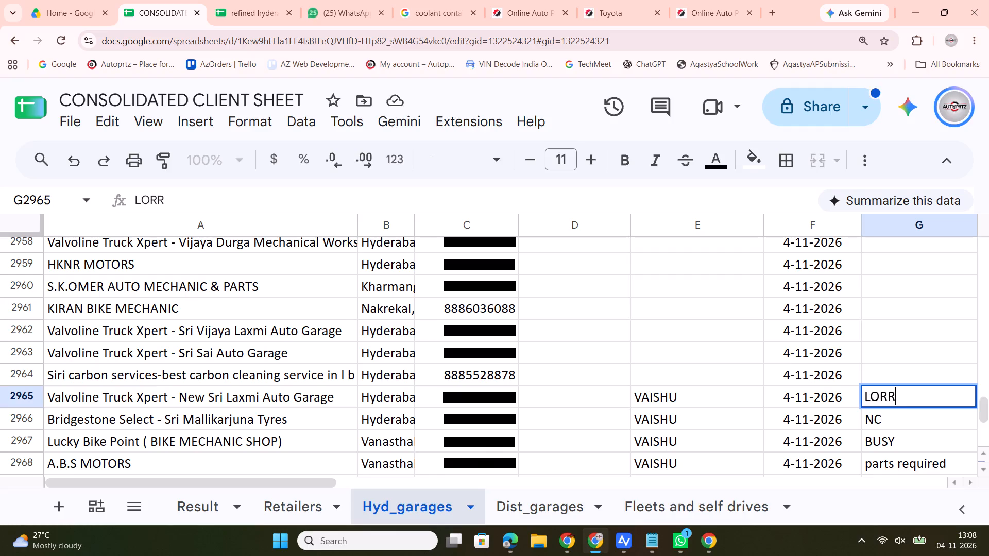
key("y")
key("Up")
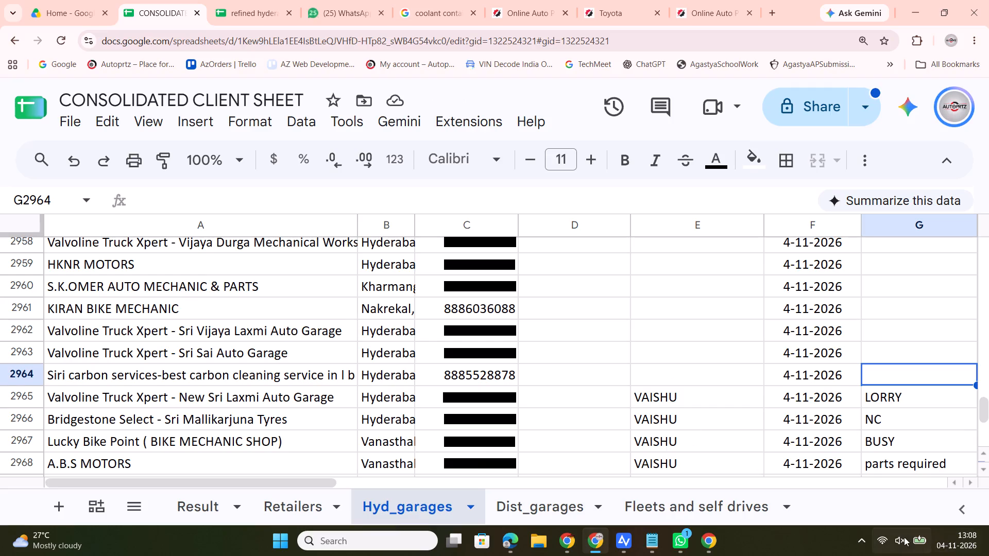
Select the garage name of Siri carbon services in row 2964.
left_click(257, 378)
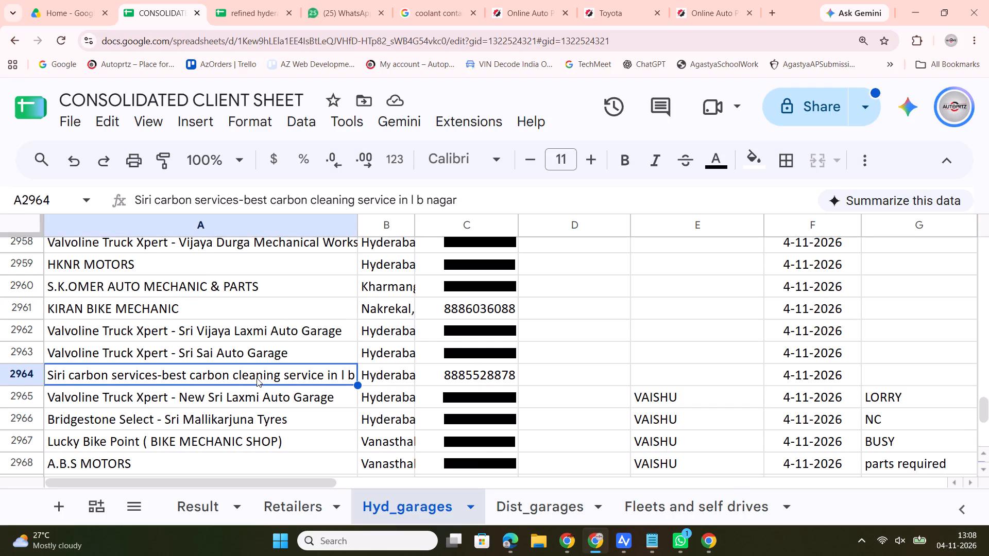
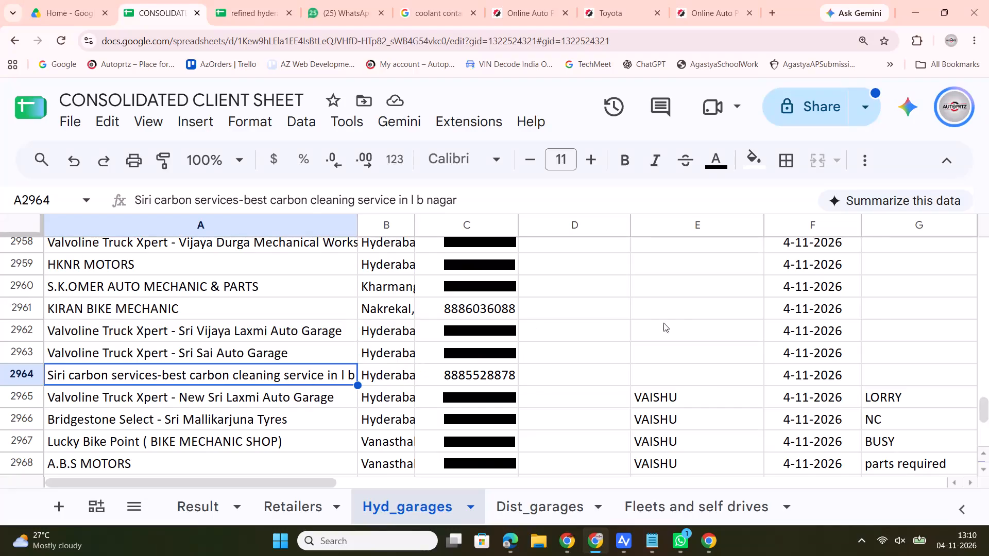
Enter "OK" as the call outcome of Siri carbon services in row 2964.
left_click(880, 373)
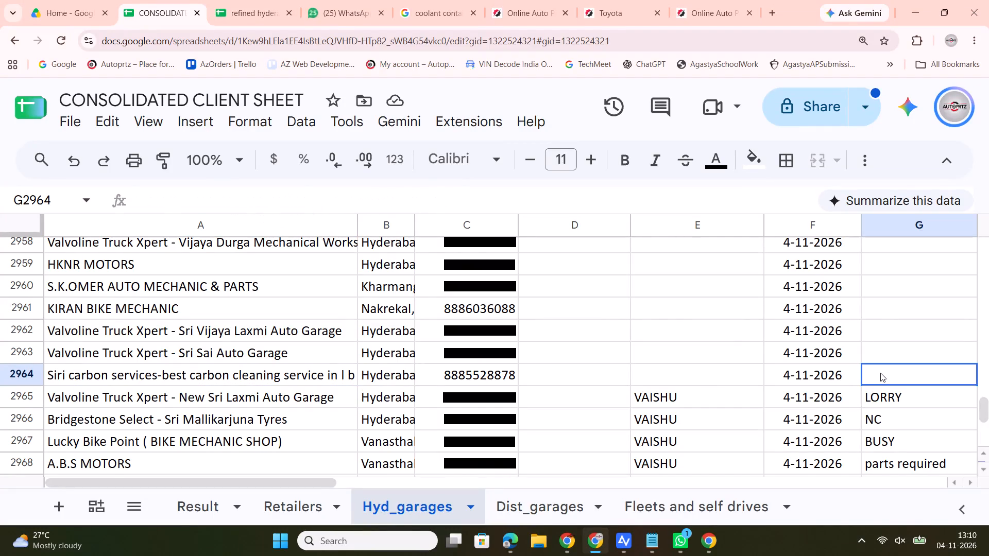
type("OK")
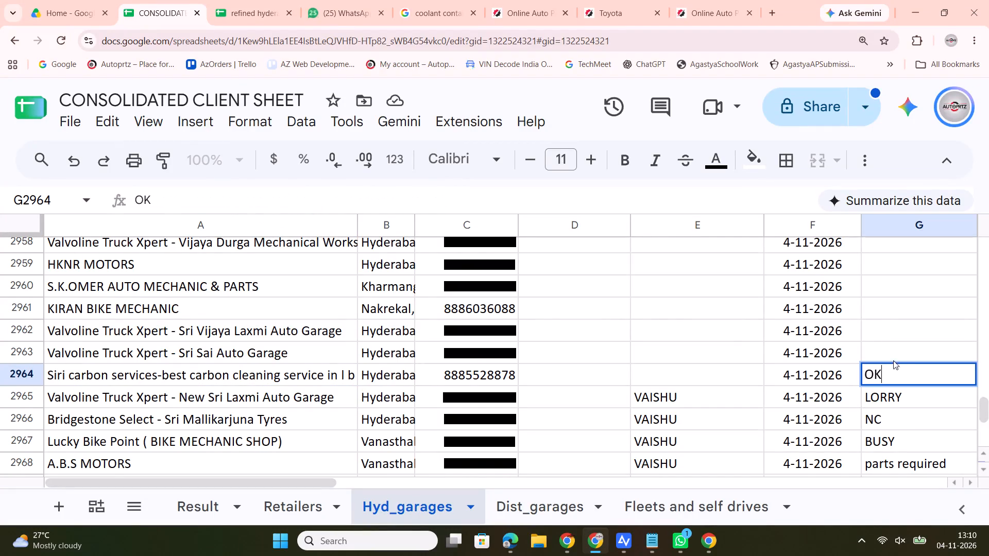
left_click(894, 350)
Select the phone number cell of Siri carbon services in row 2964.
left_click(496, 375)
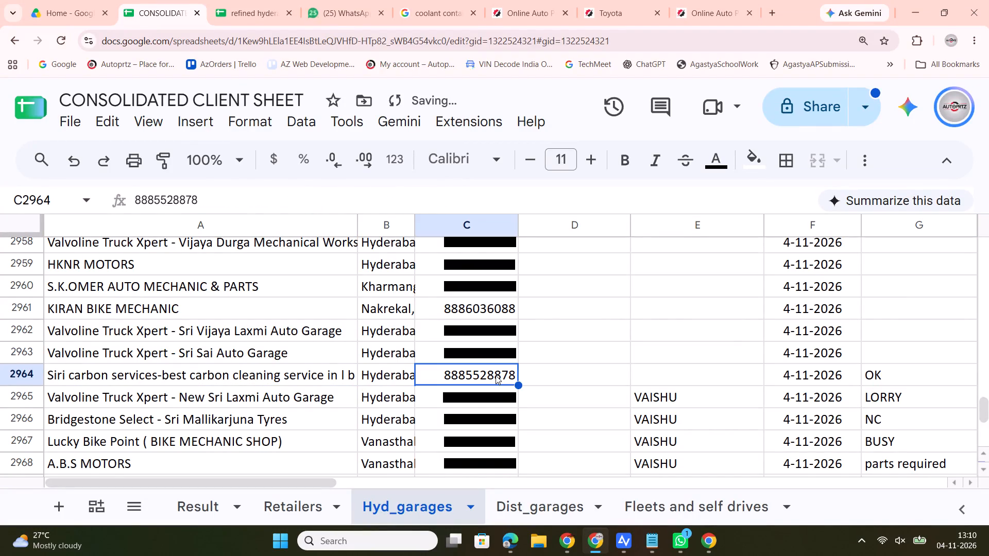
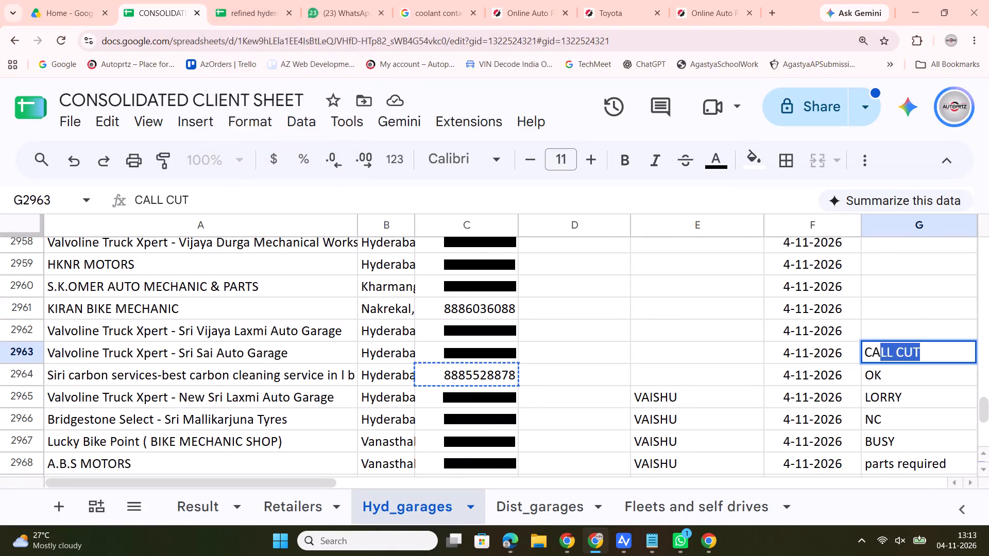
Enter "CALL CUT" as the call outcome of Valvoline Truck Xpert - Sri Sai Auto Garage in row 2963.
key("Up")
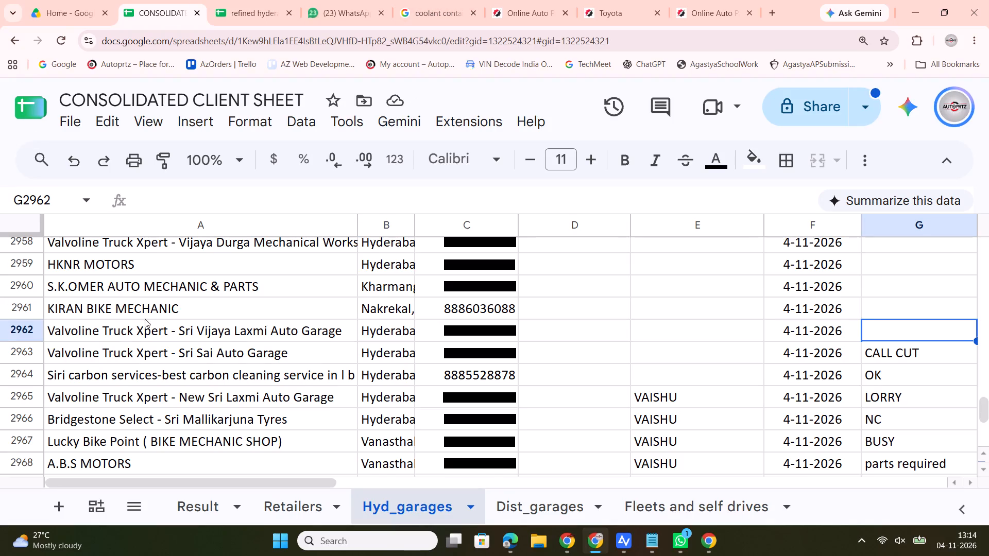
Enter "NA" as the call outcome of Valvoline Truck Xpert - Sri Vijaya Laxmi Auto Garage in row 2962.
left_click(160, 309)
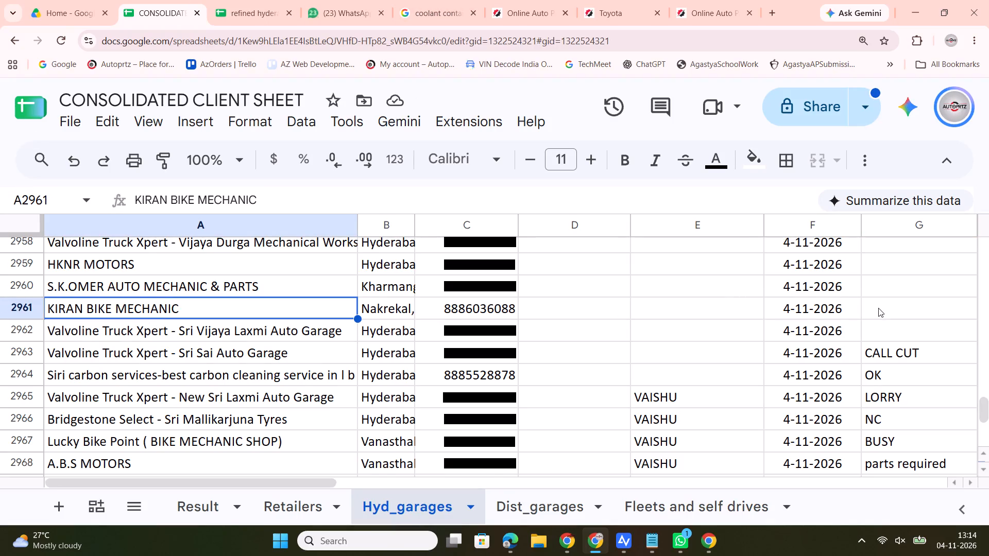
left_click(878, 308)
left_click(875, 335)
left_click(875, 351)
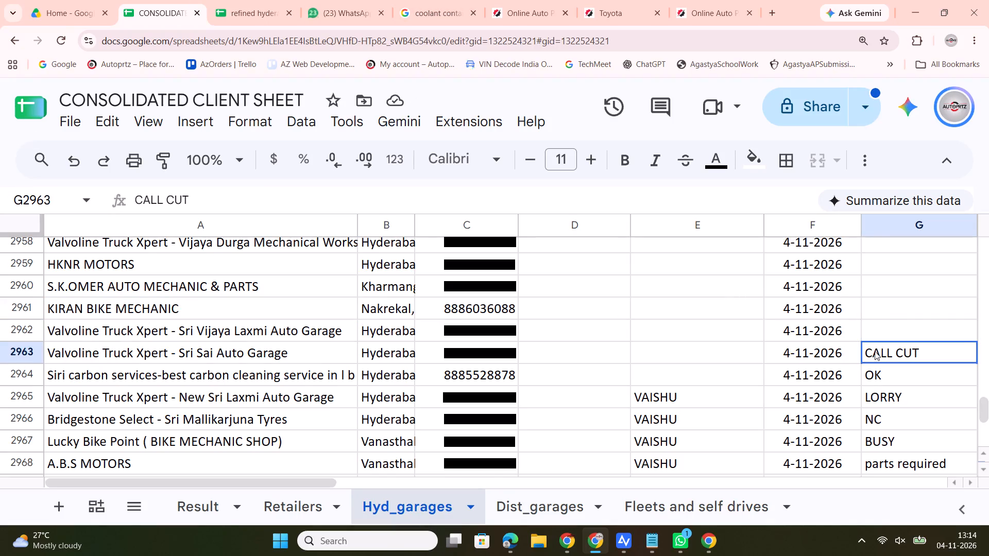
left_click(886, 315)
left_click(876, 328)
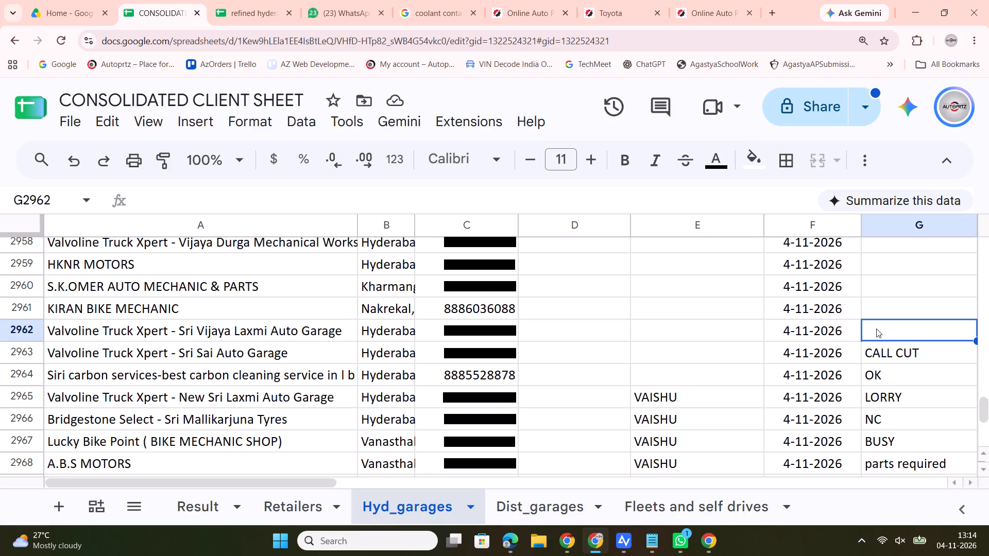
key("n")
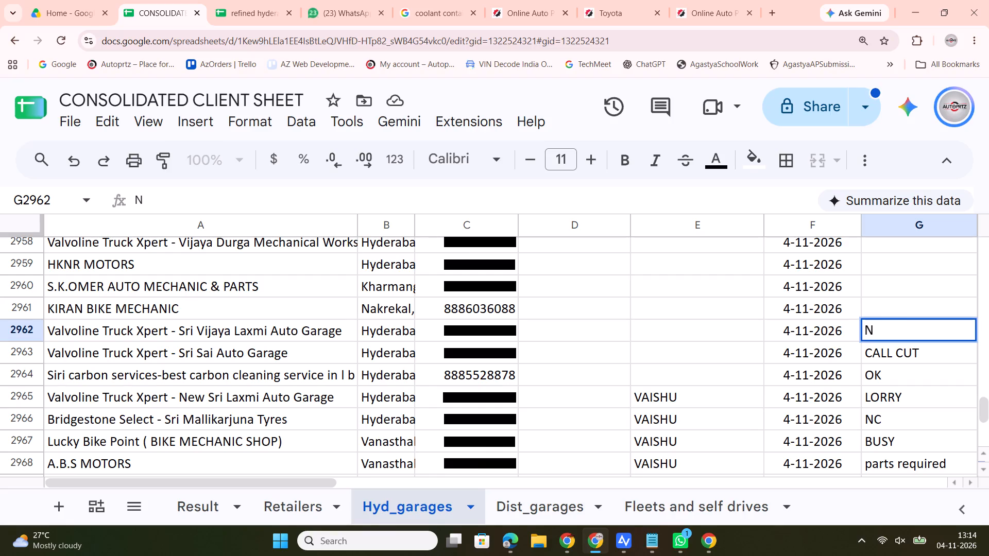
key("a")
key("Up")
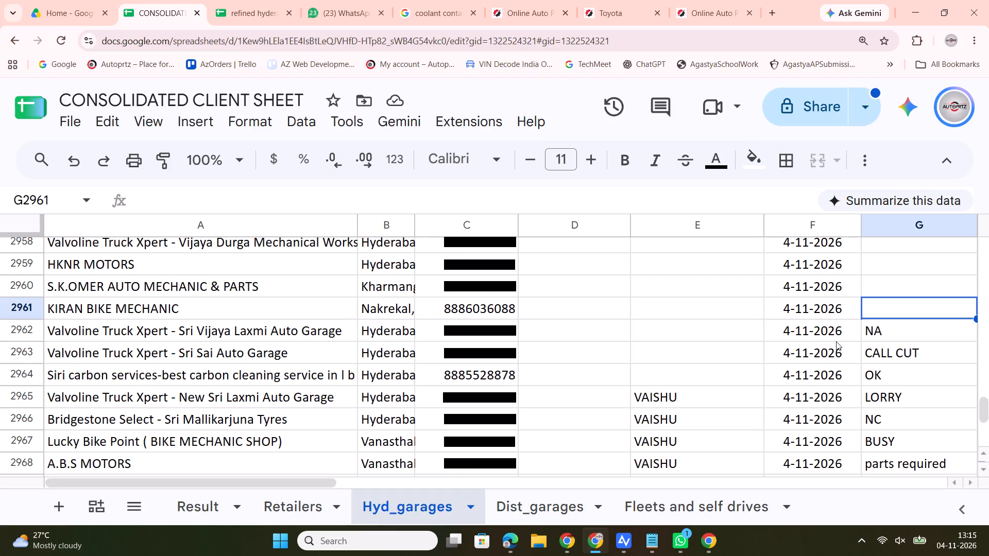
Enter "2 WHEELER" as the call outcome of KIRAN BIKE MECHANIC in row 2961.
left_click(272, 301)
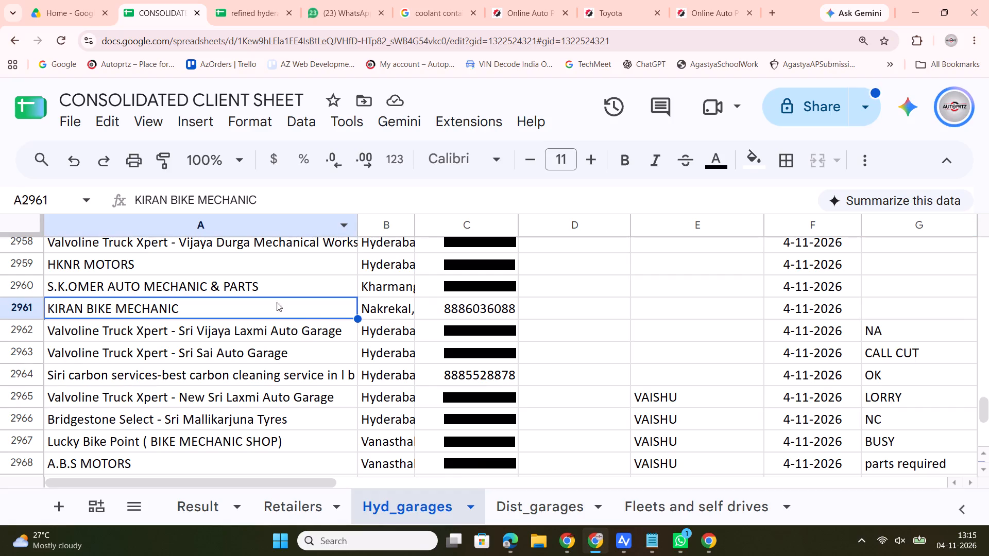
left_click(895, 305)
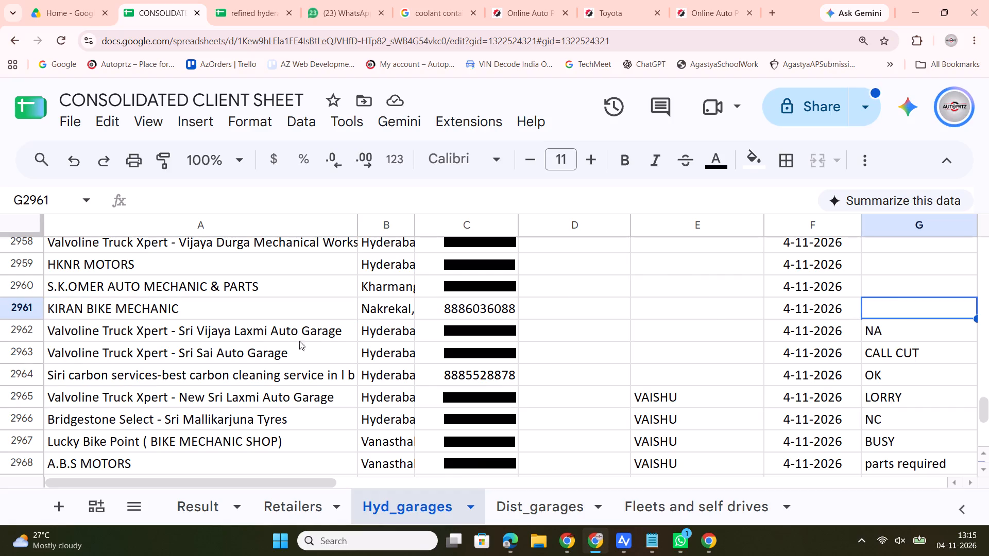
left_click(242, 312)
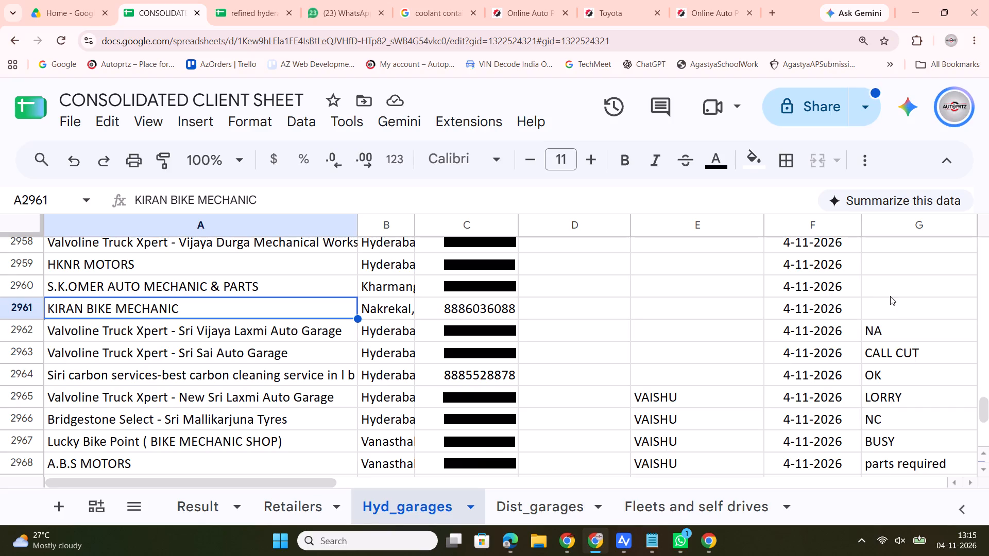
left_click(893, 306)
double_click(207, 310)
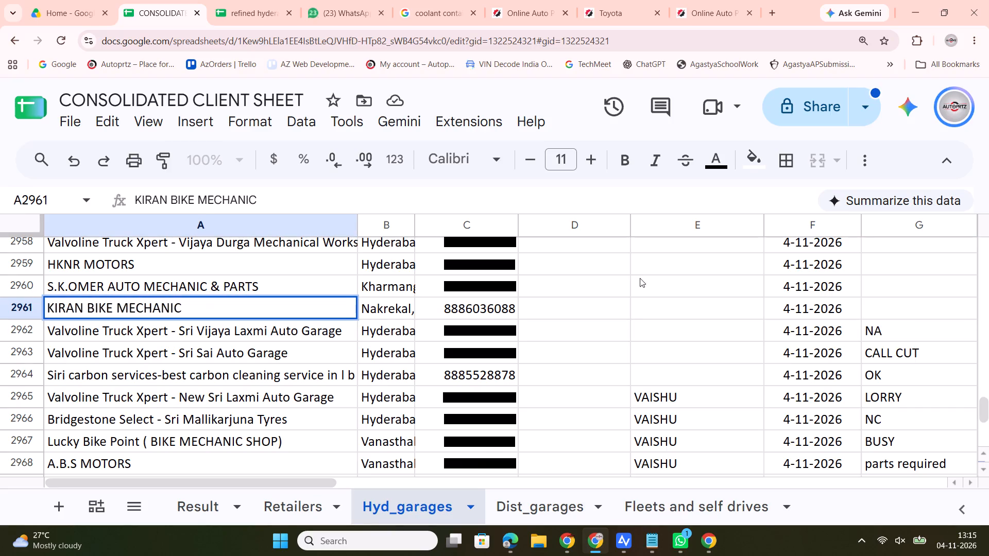
left_click(892, 303)
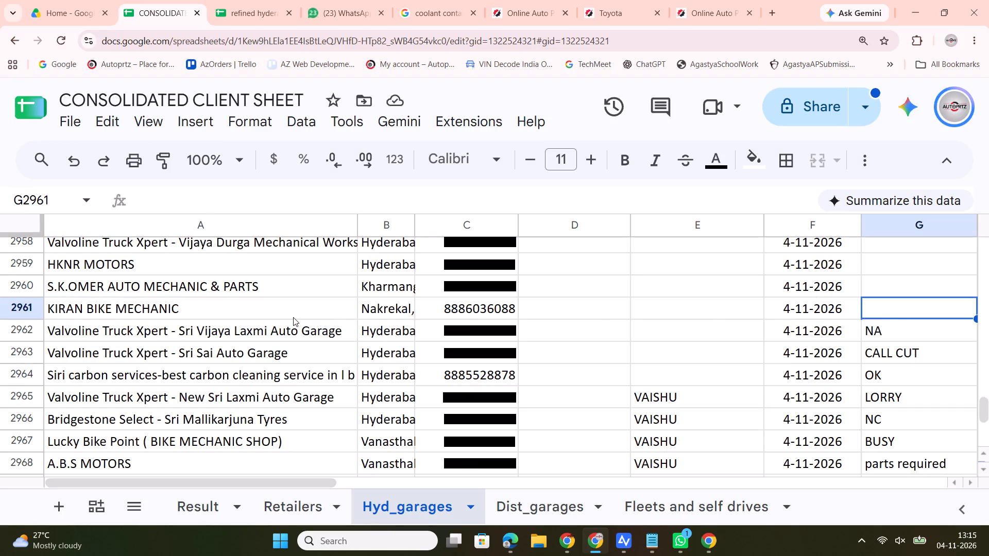
left_click(293, 317)
left_click(877, 305)
left_click(235, 310)
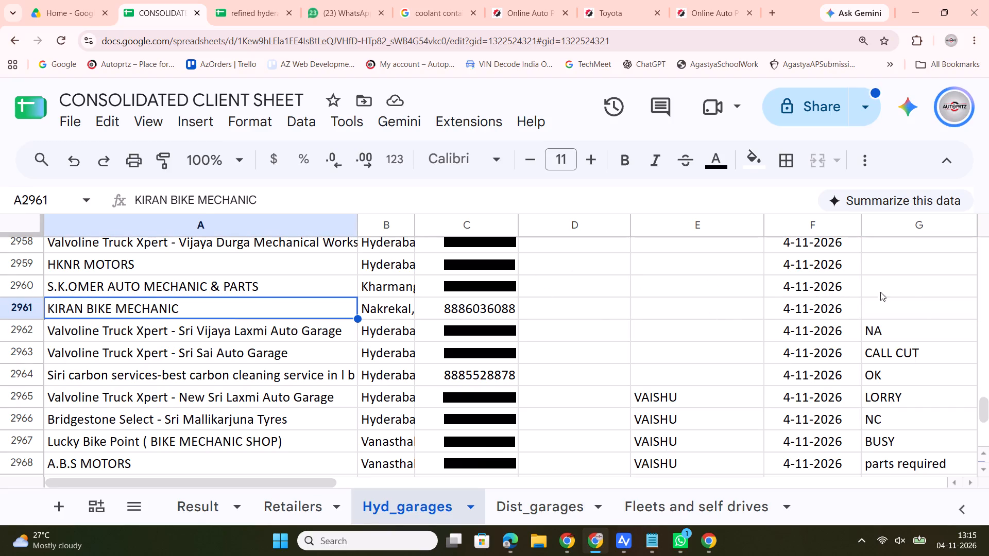
left_click(911, 314)
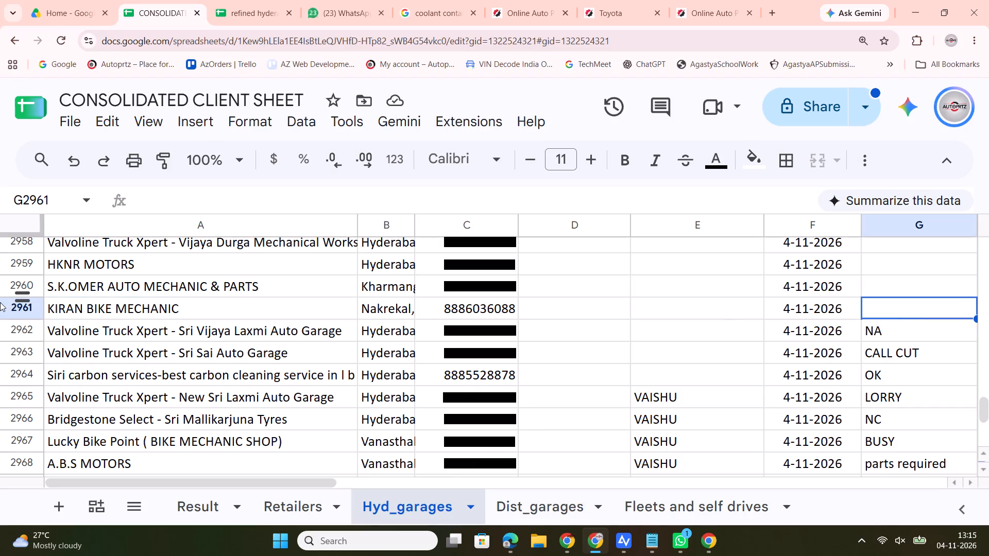
type("2 WHEELER")
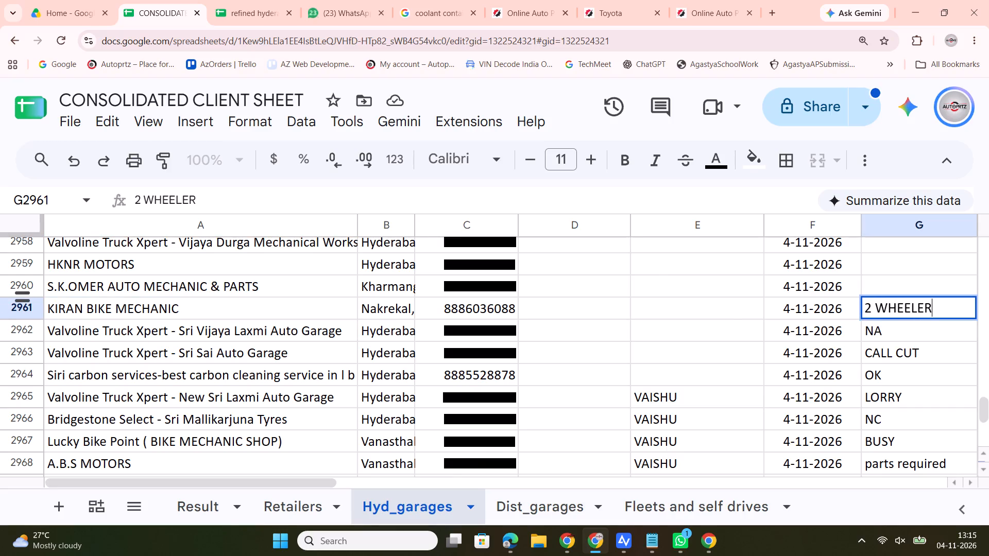
key("Up")
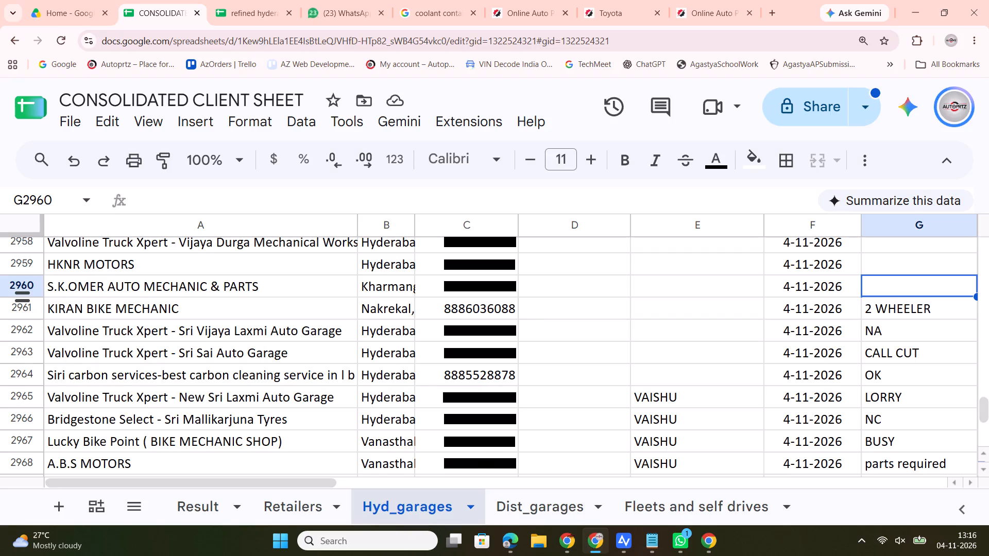
Enter "BUSY" as the call outcome of S.K.OMER AUTO MECHANIC & PARTS in row 2960.
type("BU")
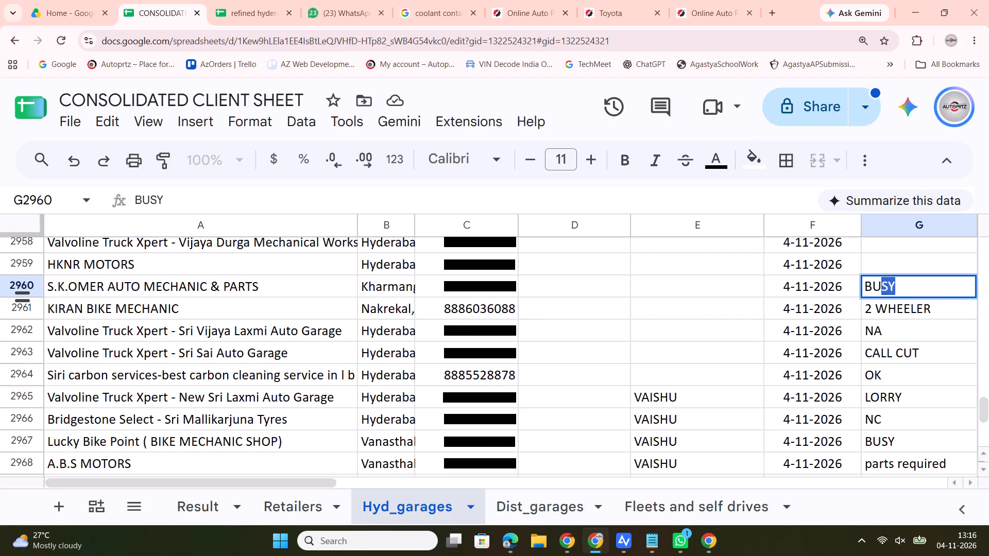
key("Up")
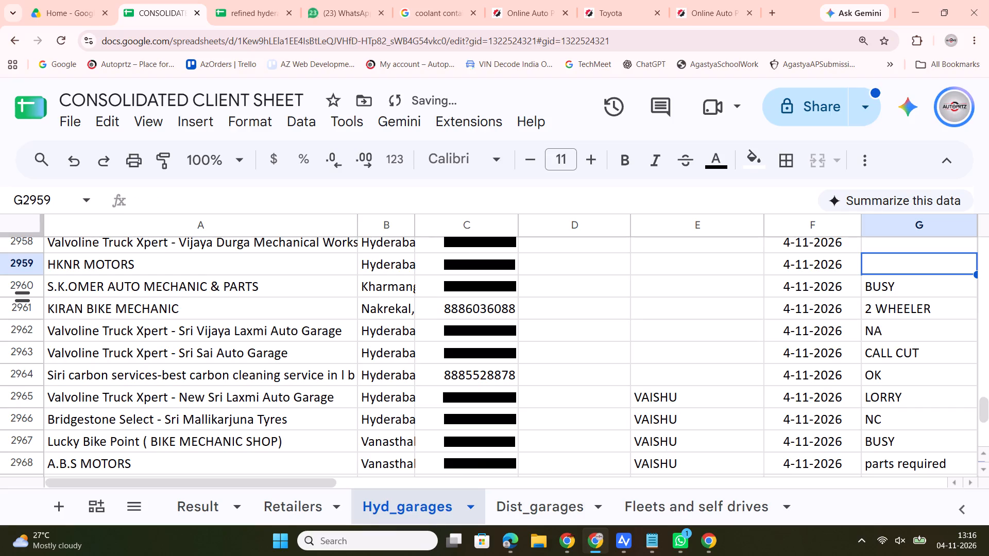
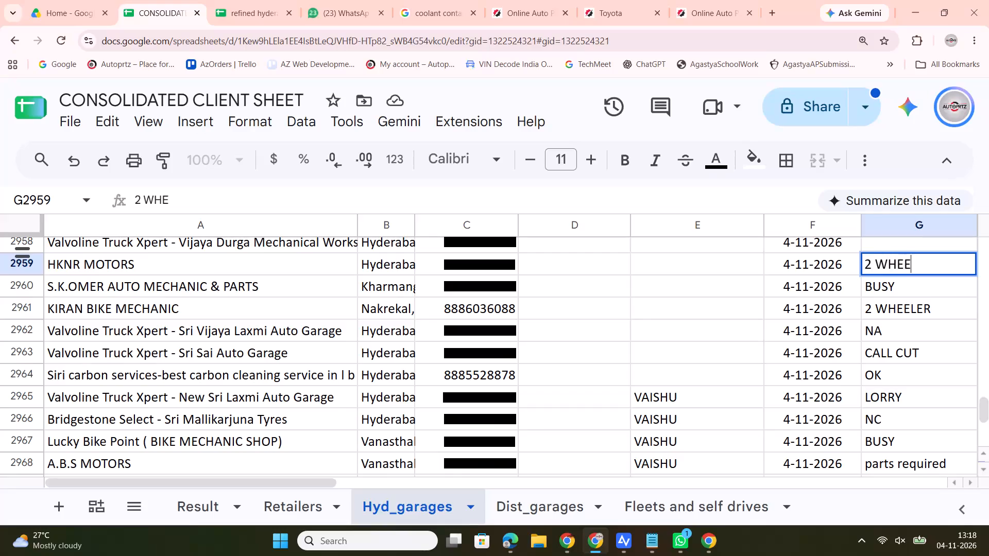
Enter "2 WHEELER" as the call outcome of HKNR MOTORS in row 2959.
type("LER")
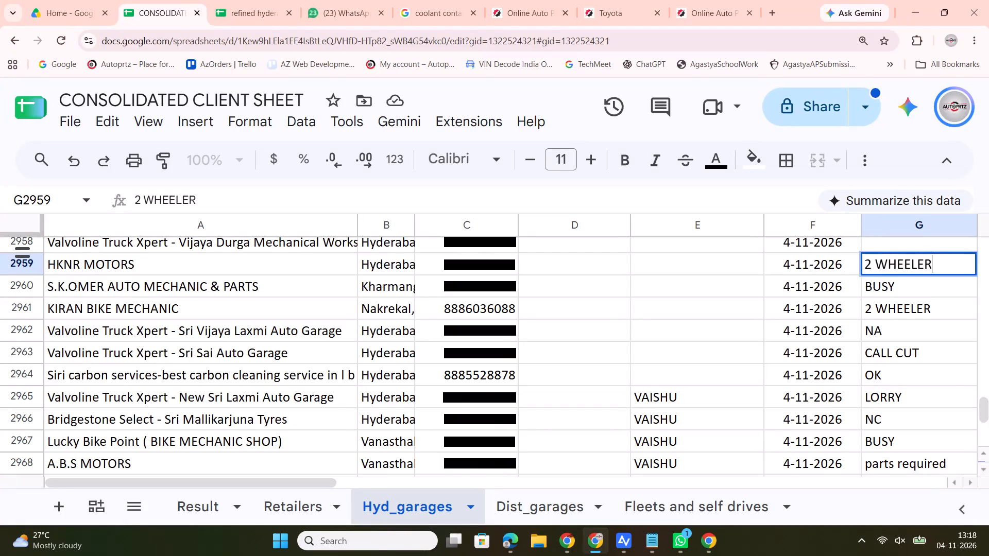
key("Up")
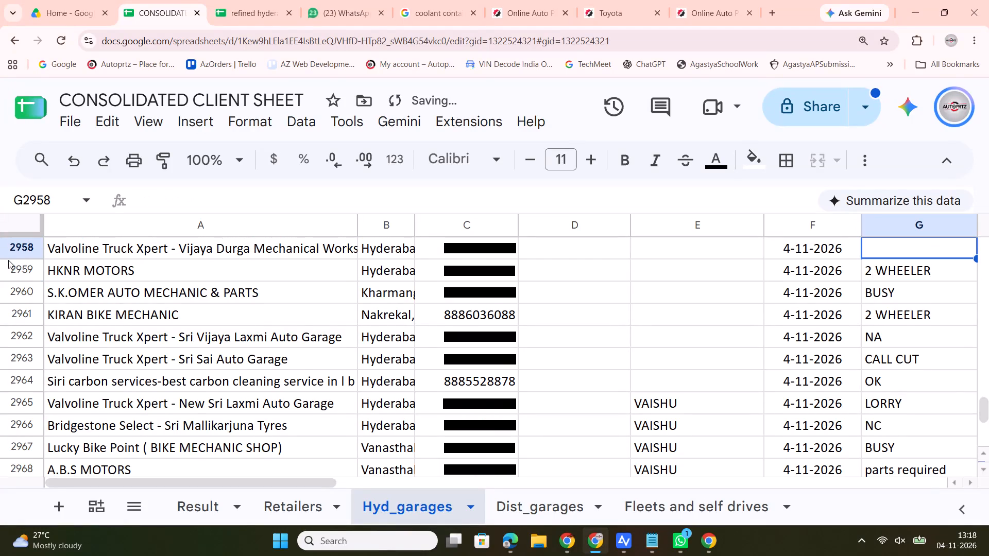
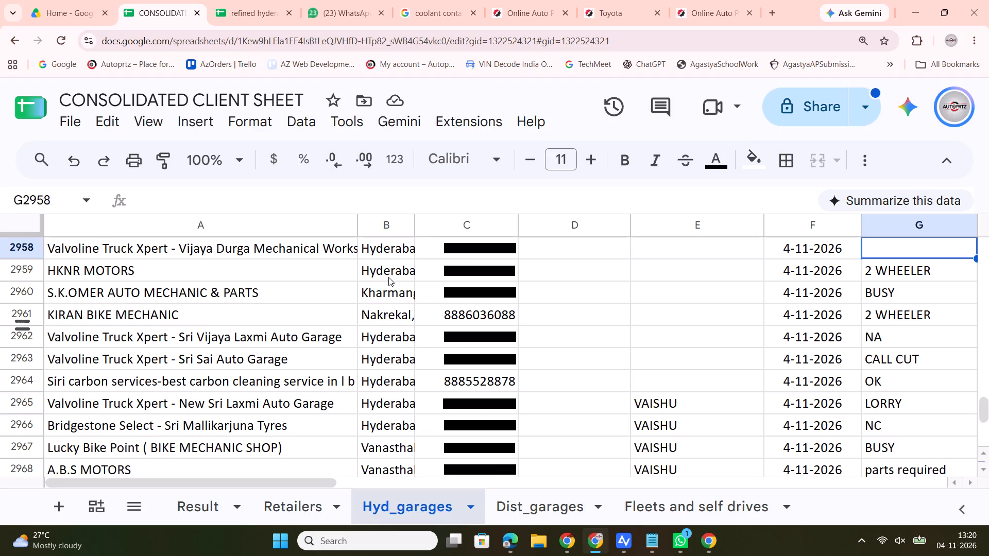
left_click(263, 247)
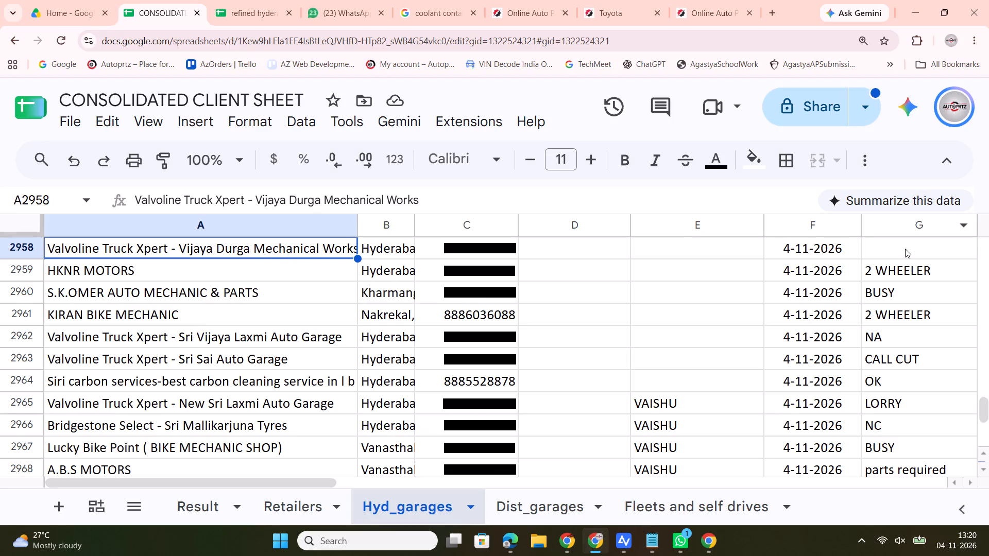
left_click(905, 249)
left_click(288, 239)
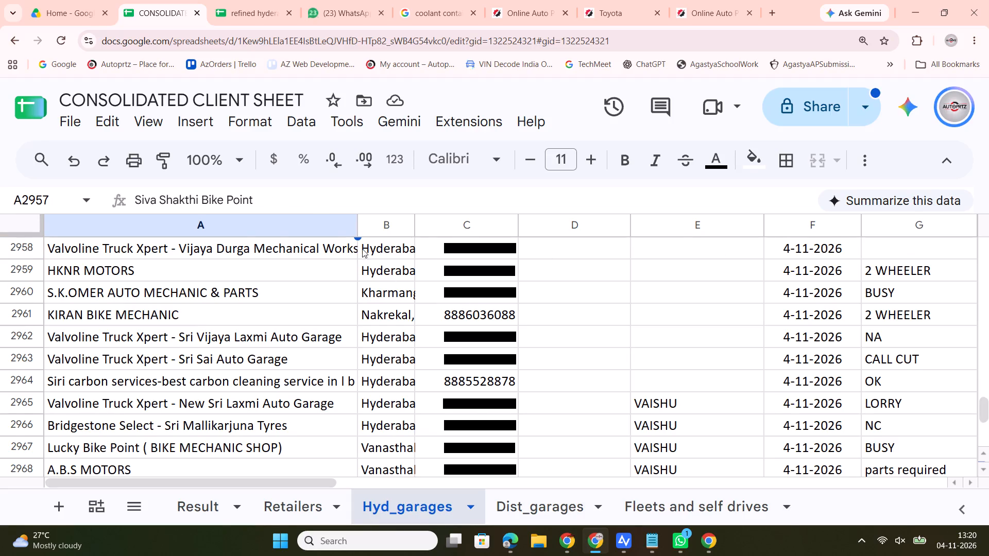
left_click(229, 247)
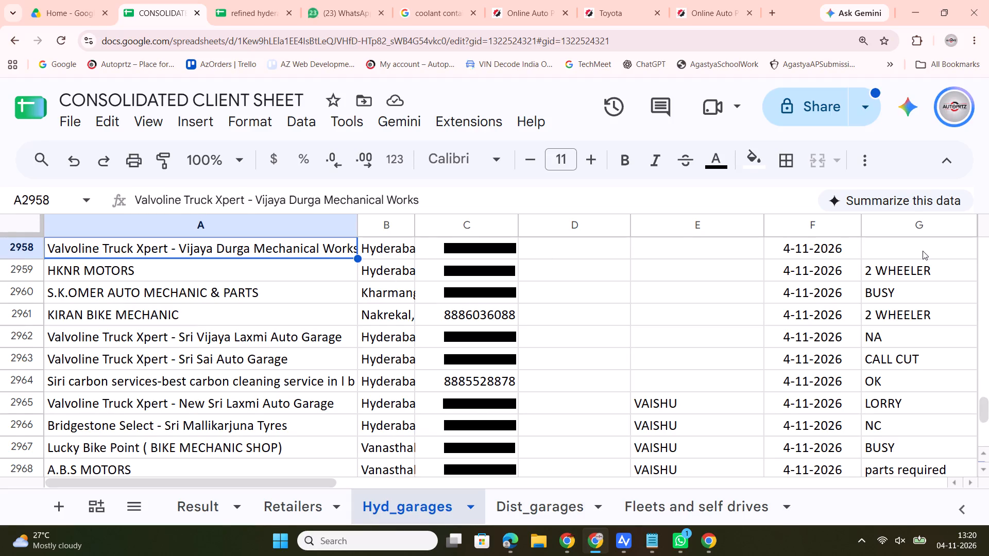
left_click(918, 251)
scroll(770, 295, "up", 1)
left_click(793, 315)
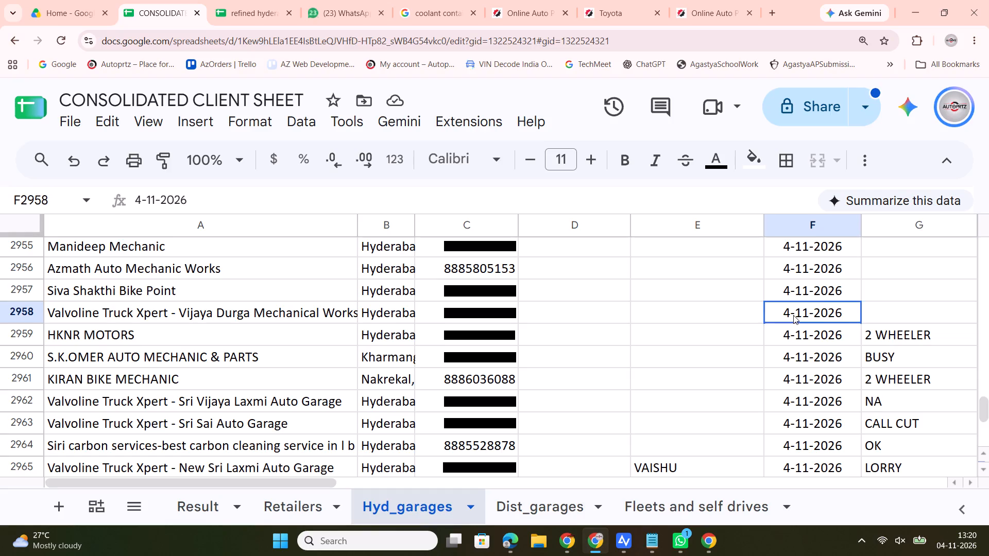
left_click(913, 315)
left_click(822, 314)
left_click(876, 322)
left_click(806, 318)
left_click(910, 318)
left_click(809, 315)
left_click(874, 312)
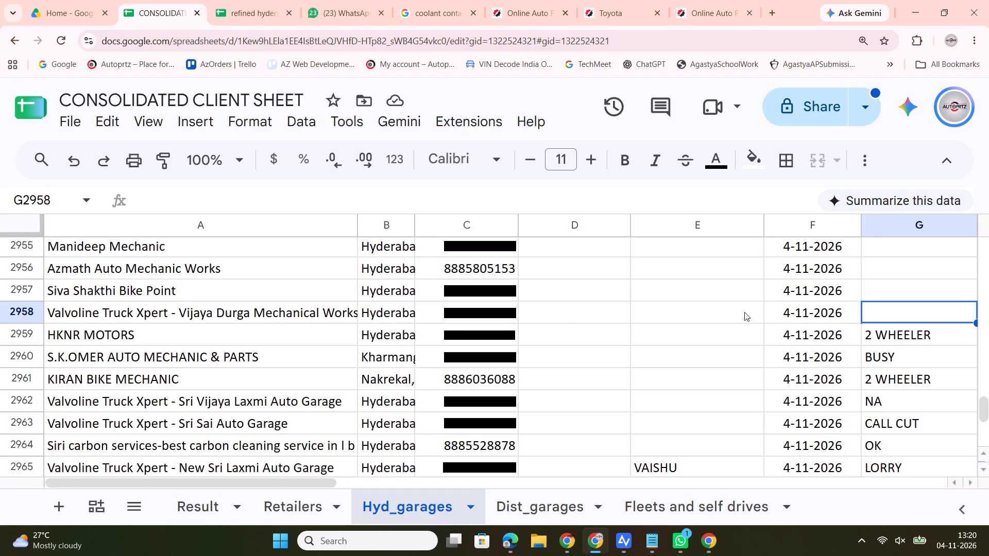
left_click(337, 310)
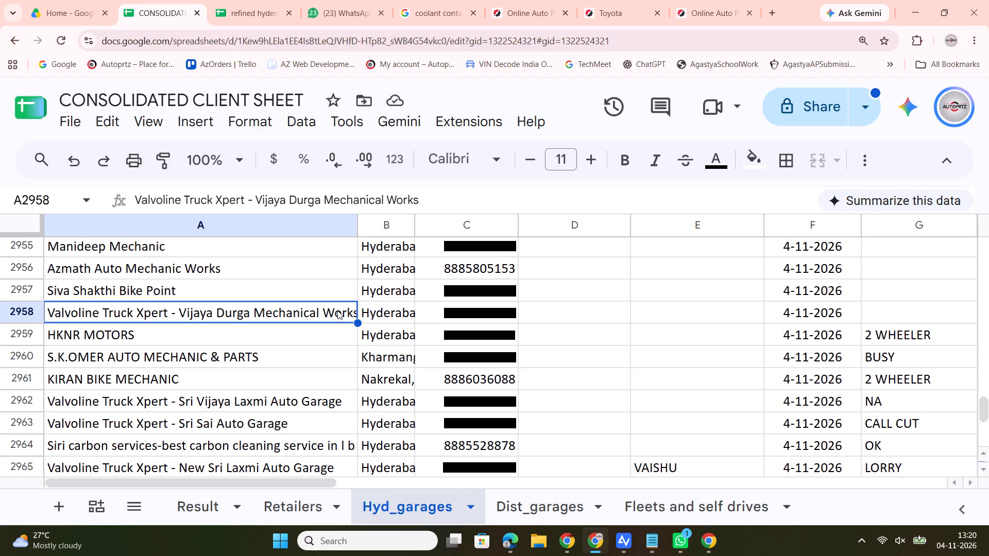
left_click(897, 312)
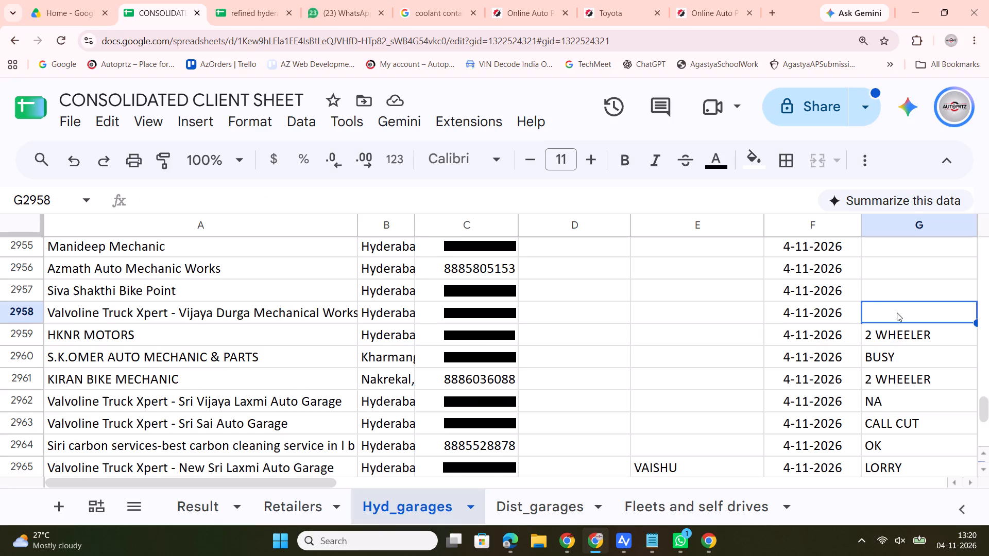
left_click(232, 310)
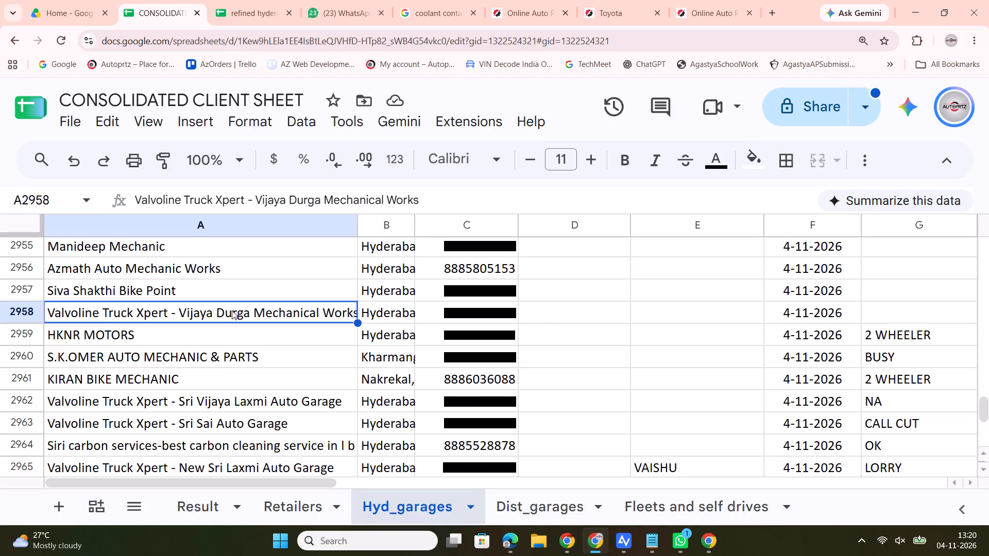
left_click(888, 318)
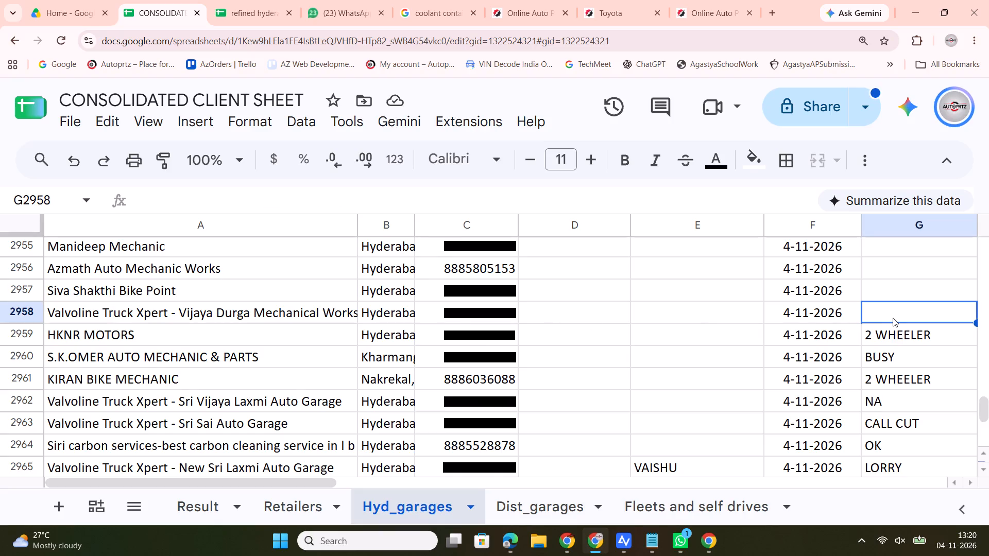
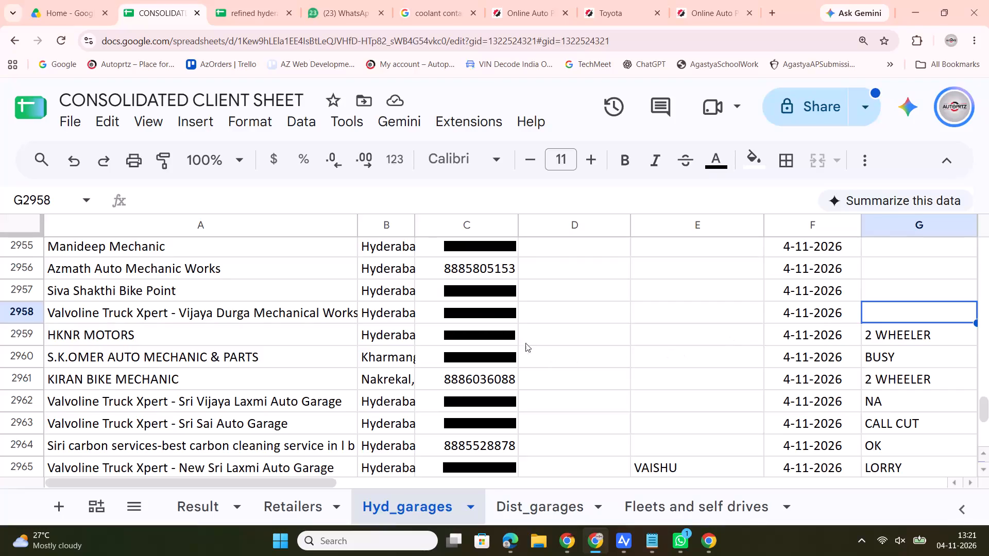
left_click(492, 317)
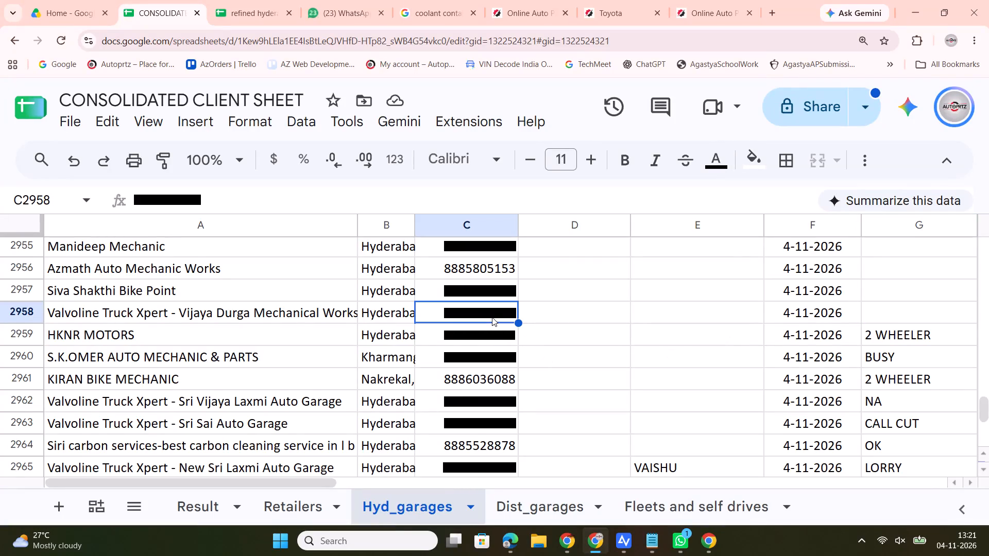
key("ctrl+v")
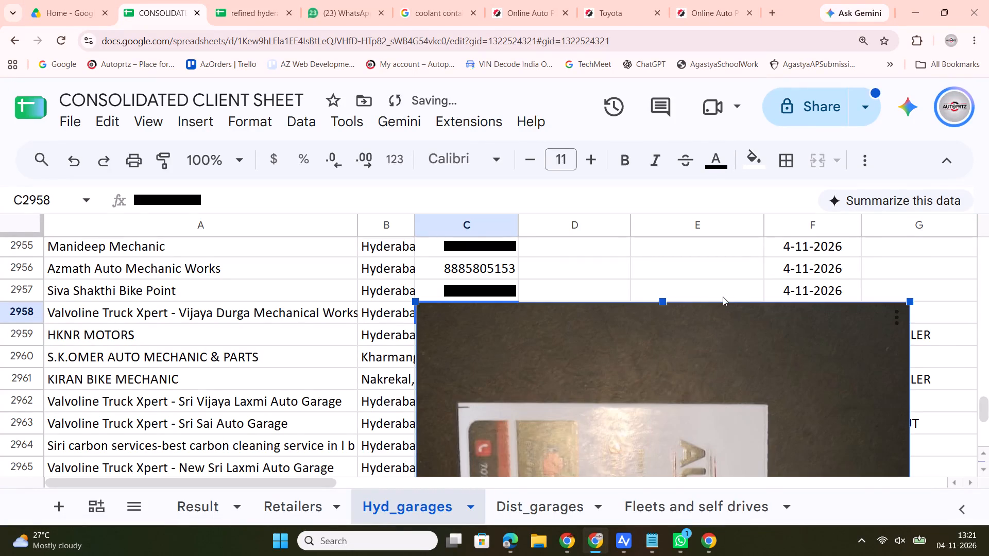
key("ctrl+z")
Select the phone number cell of Valvoline Truck Xpert - Vijaya Durga Mechanical Works in row 2958.
left_click(485, 310)
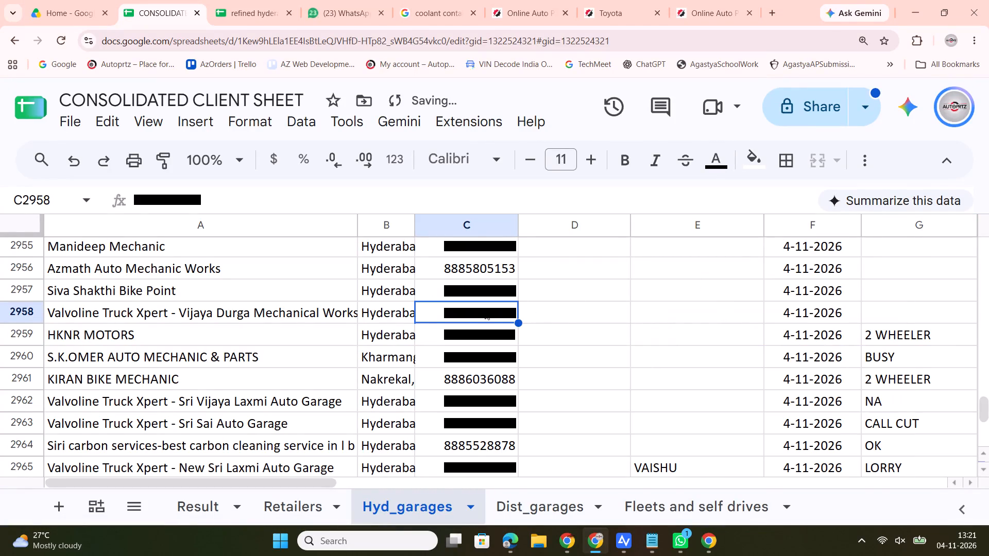
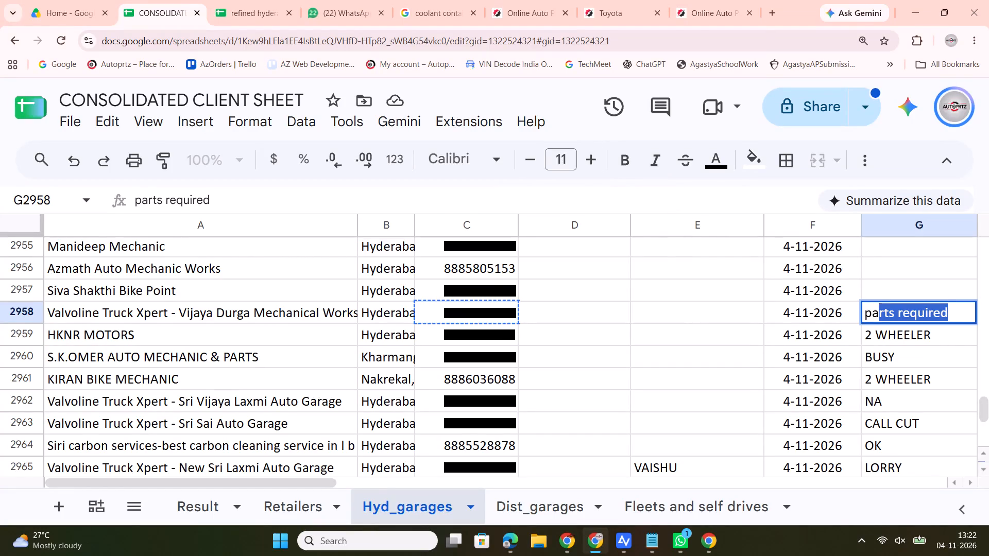
Enter "parts required" as the call outcome of Valvoline Truck Xpert - Vijaya Durga Mechanical Works in row 2958.
key("Up")
scroll(879, 381, "down", 2)
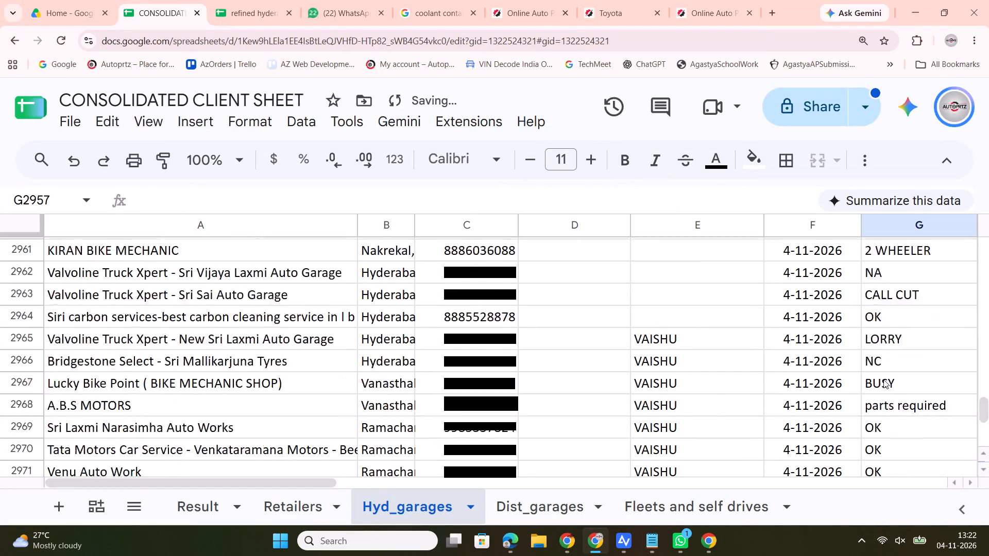
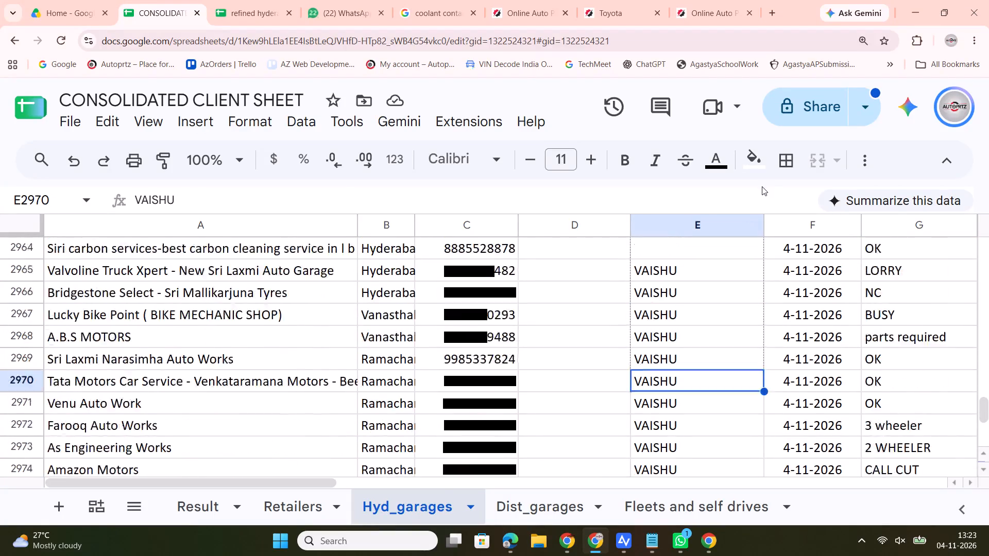
Fill the name VAISHU upward in column E from row 2970 to row 2907.
left_click_drag(762, 186, 760, 220)
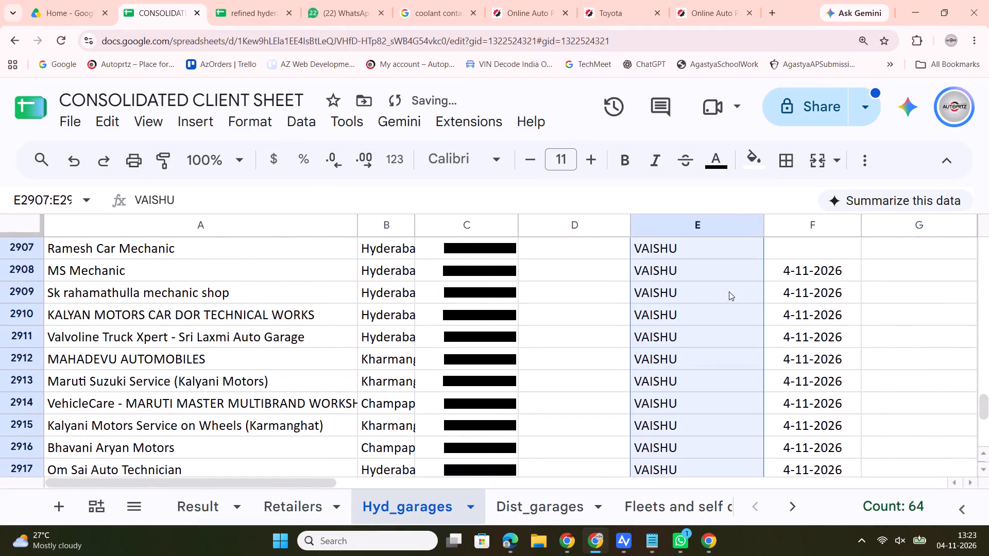
Clear the caller names and dates in columns E and F for rows 2907 to 2919.
left_click_drag(680, 241, 820, 501)
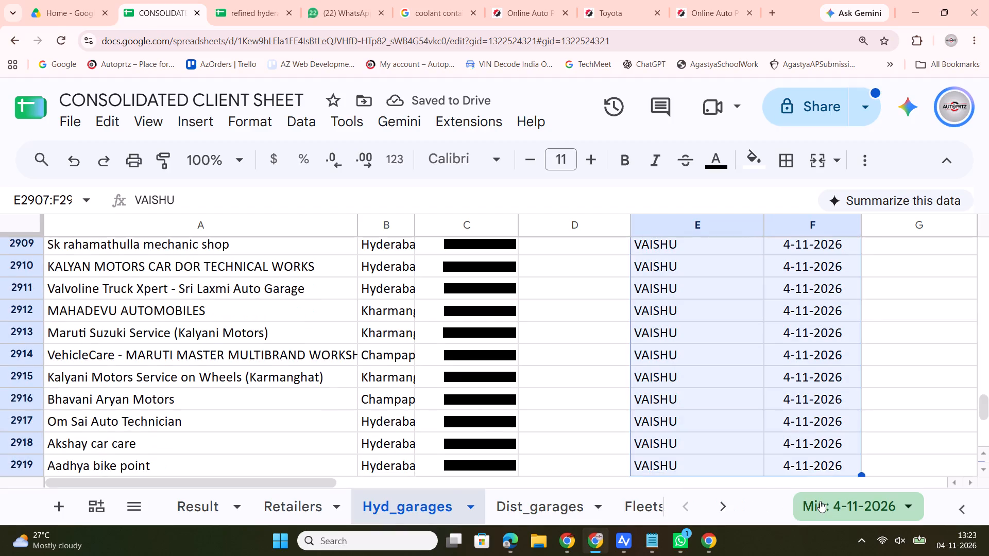
key("Delete")
scroll(831, 500, "down", 5)
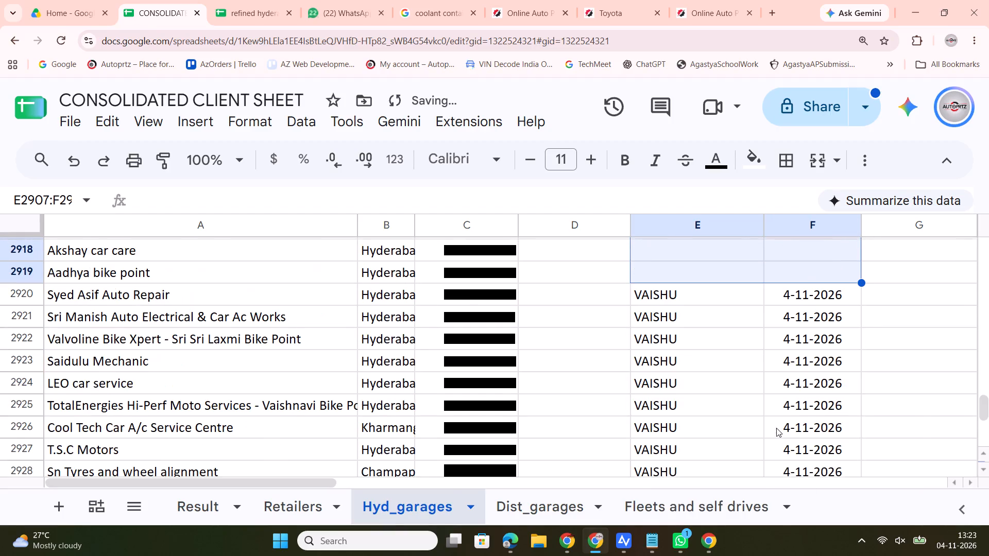
Select the empty call-outcome cell in column G for Siva Shakthi Bike Point, just above the rows with recorded outcomes.
scroll(871, 373, "down", 13)
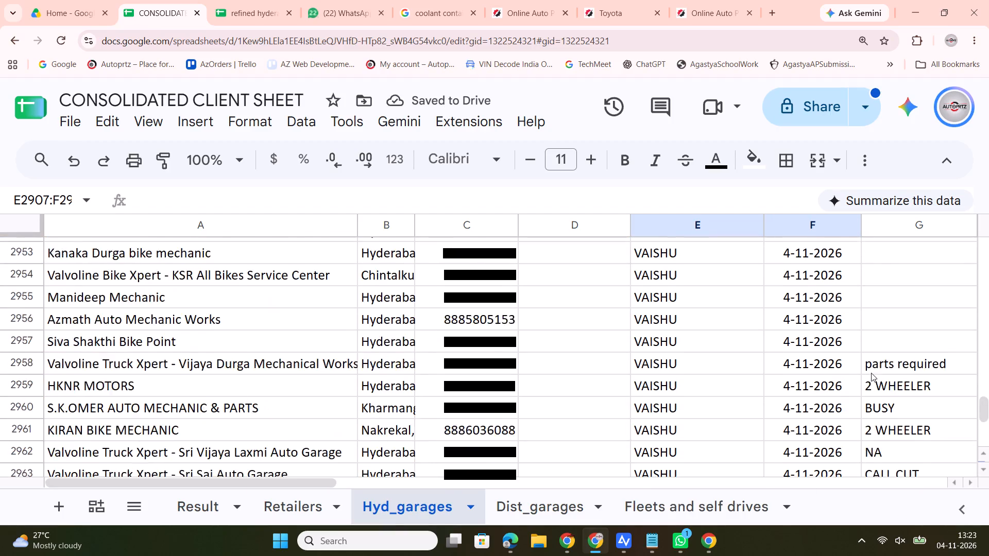
scroll(871, 373, "down", 3)
scroll(871, 373, "up", 7)
scroll(871, 373, "down", 2)
left_click(901, 414)
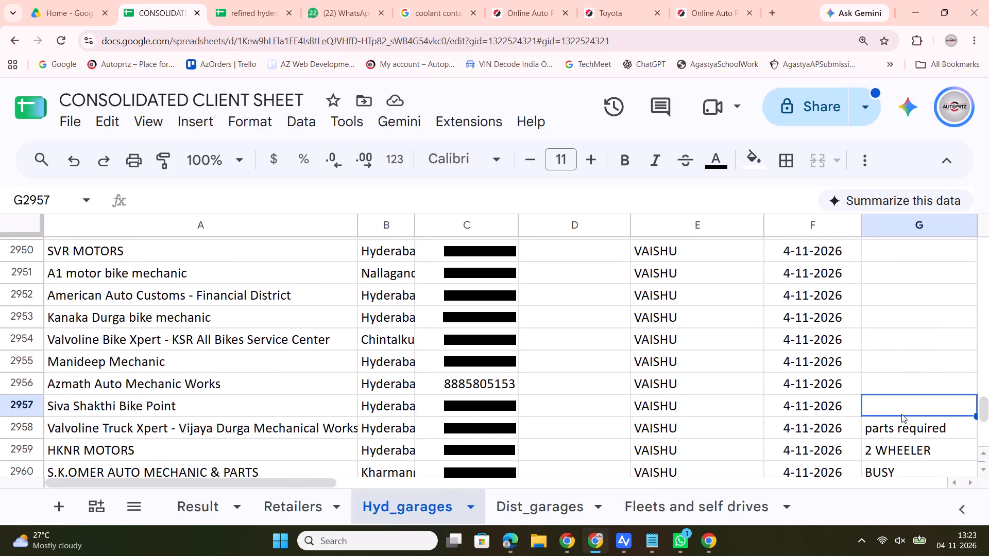
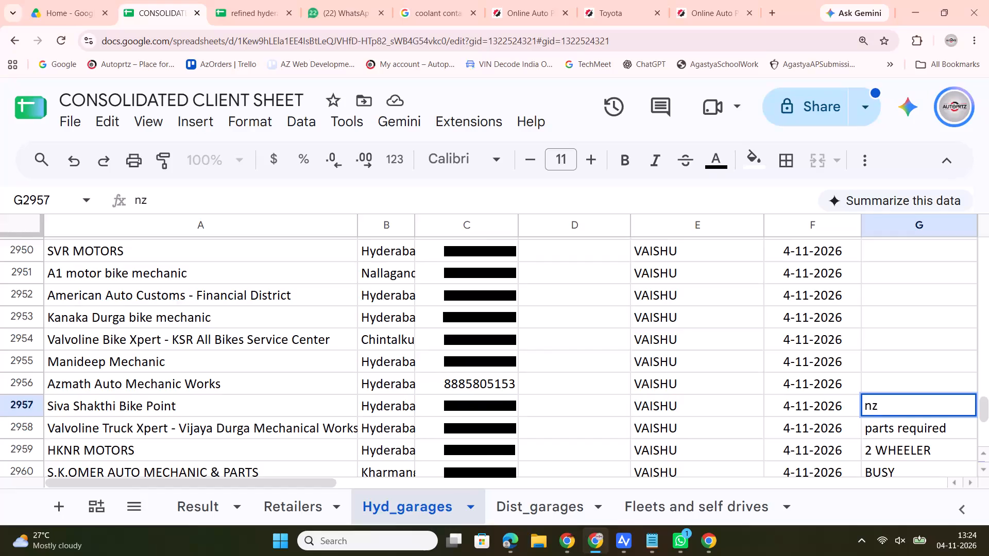
Replace the mistyped call outcome for Siva Shakthi Bike Point in column G with NA.
key("BackSpace")
key("BackSpace")
type("NA")
key("Up")
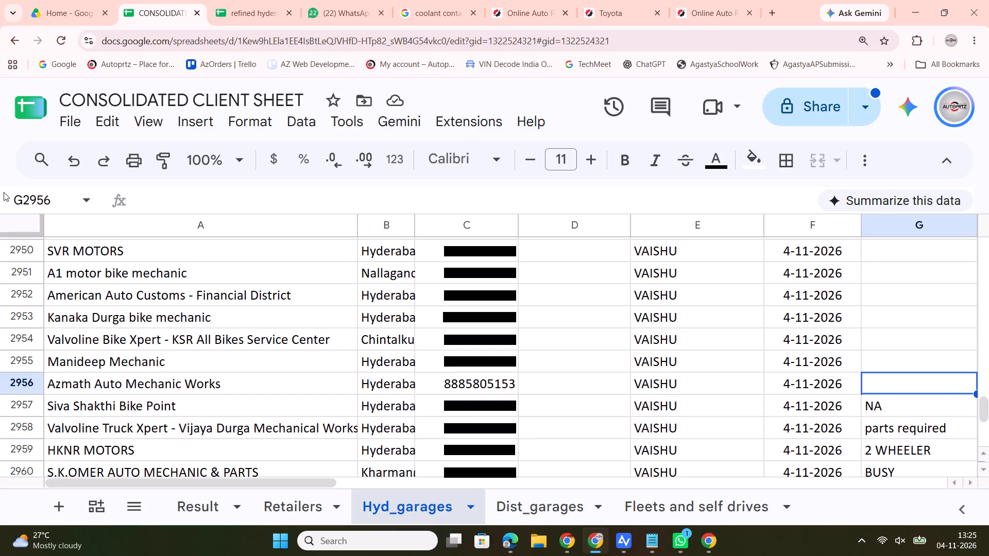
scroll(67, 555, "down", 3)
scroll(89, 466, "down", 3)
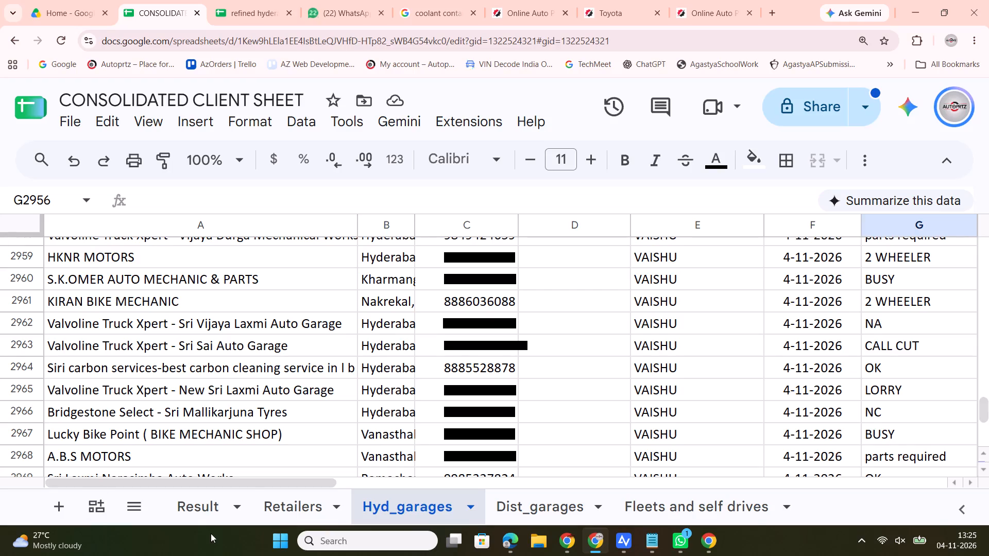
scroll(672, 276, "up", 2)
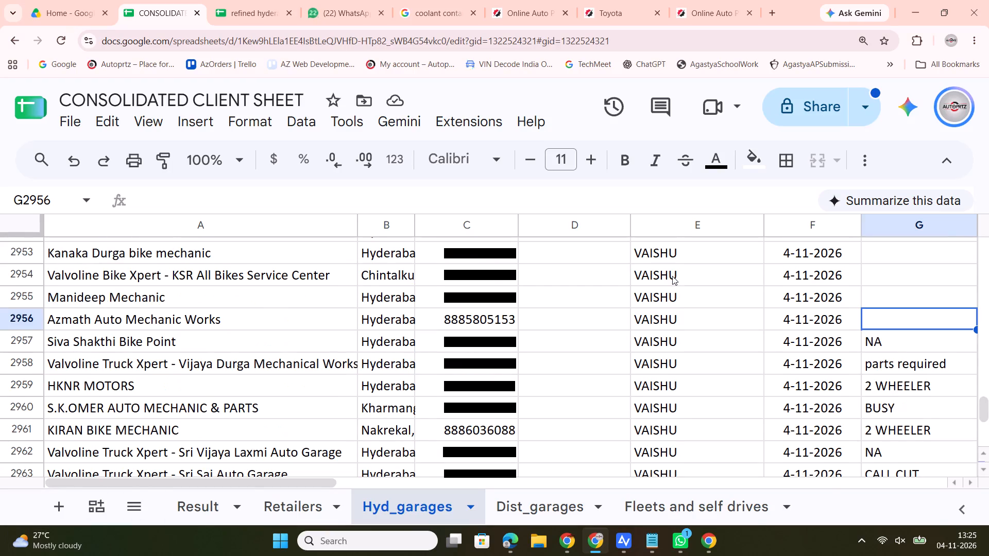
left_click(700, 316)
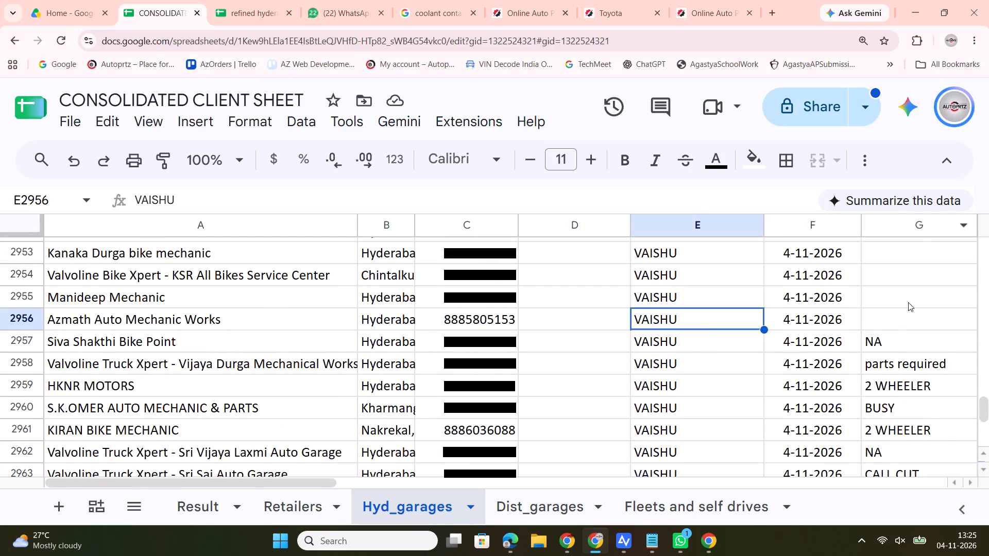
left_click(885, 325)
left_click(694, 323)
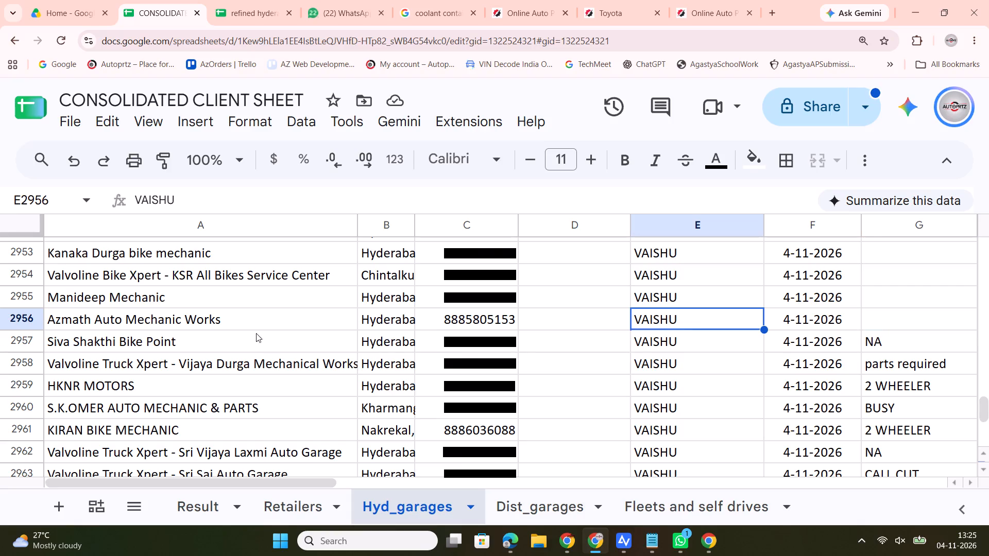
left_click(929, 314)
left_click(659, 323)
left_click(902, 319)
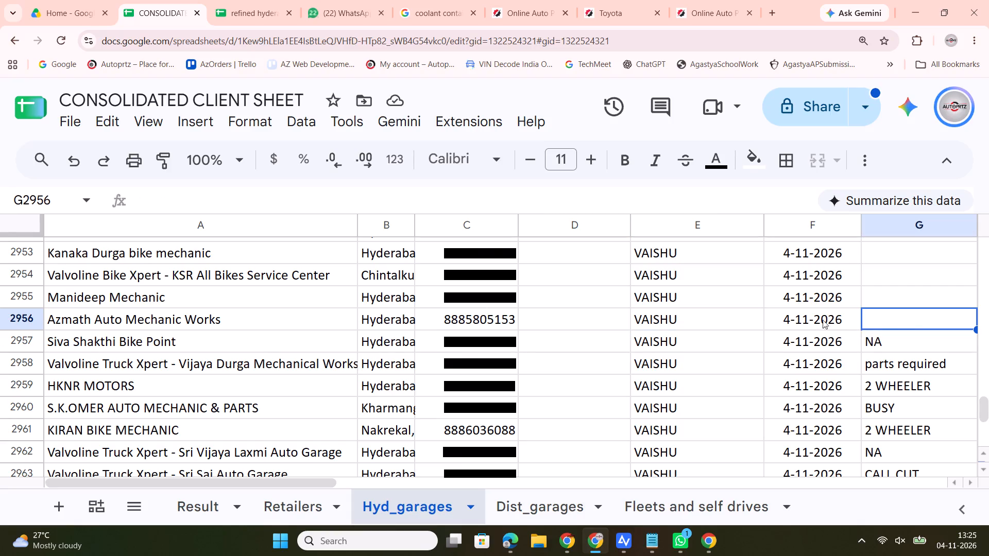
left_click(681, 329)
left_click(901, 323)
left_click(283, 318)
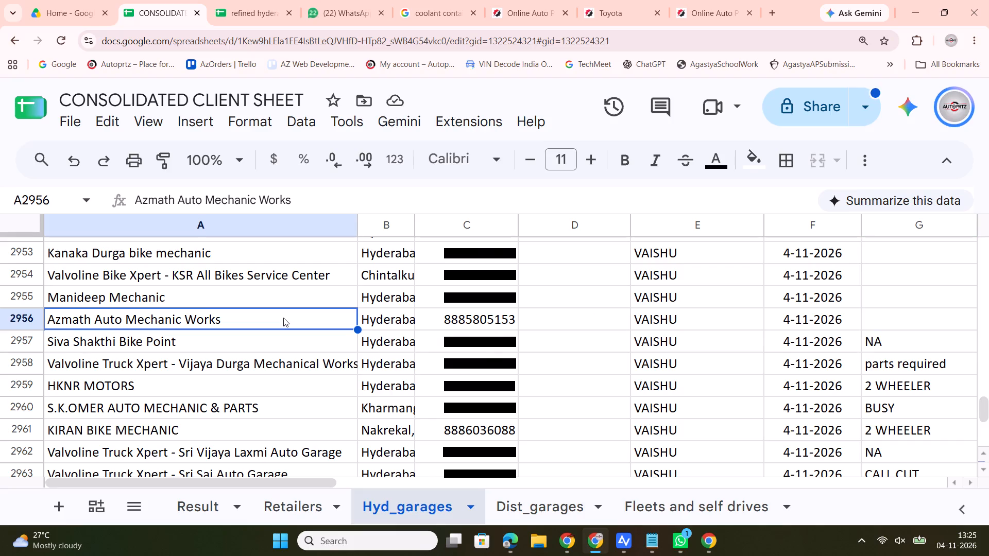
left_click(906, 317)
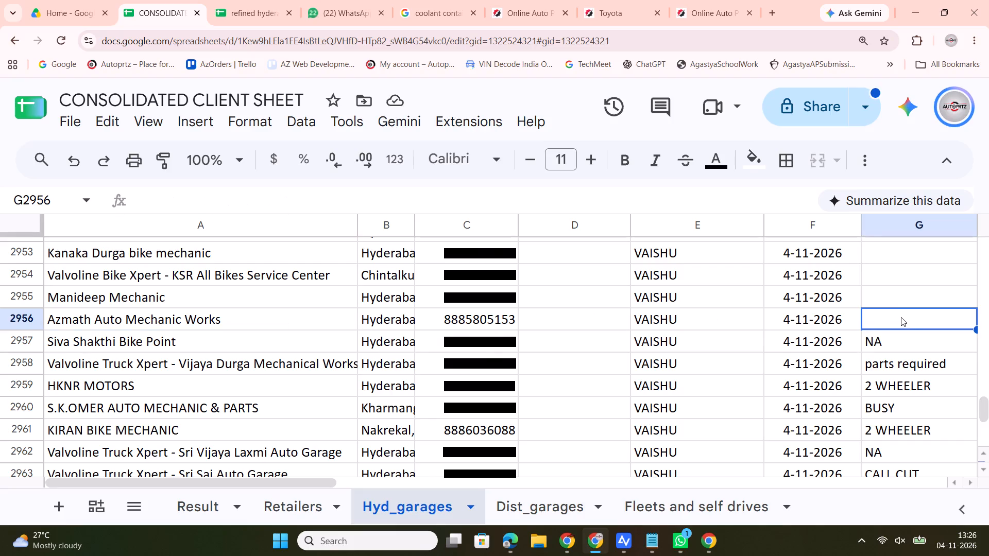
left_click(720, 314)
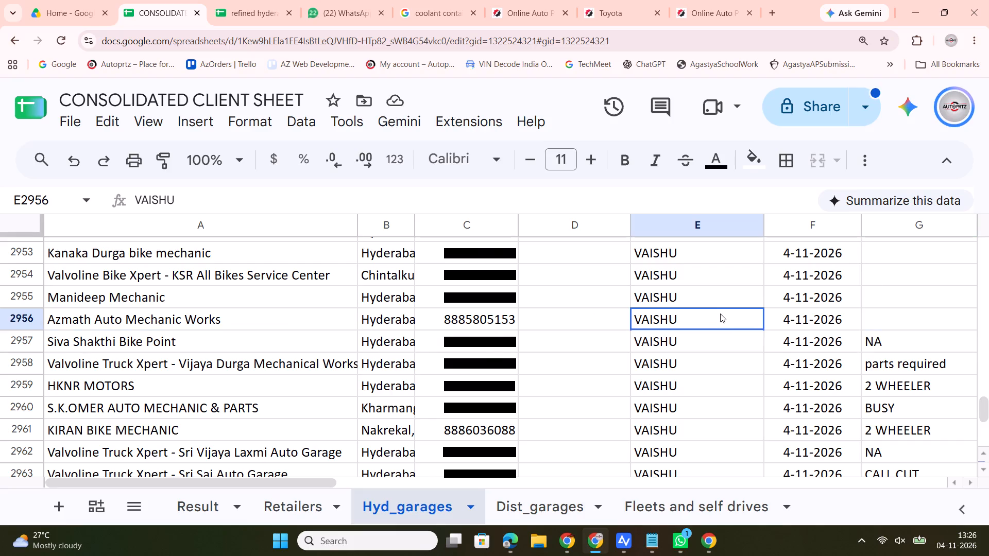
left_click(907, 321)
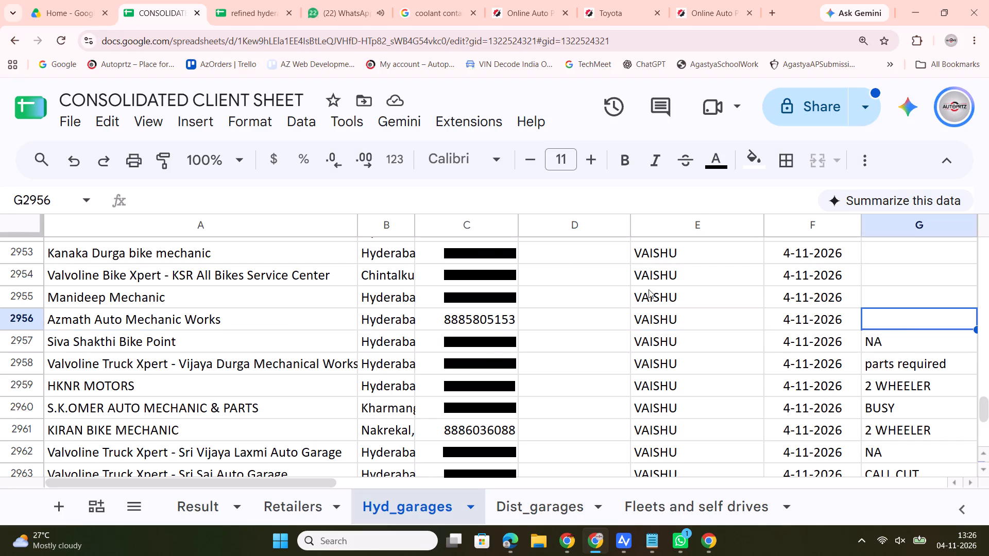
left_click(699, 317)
Record 3 WHEELER as the call outcome for Azmath Auto Mechanic Works in column G.
left_click(895, 315)
key("2")
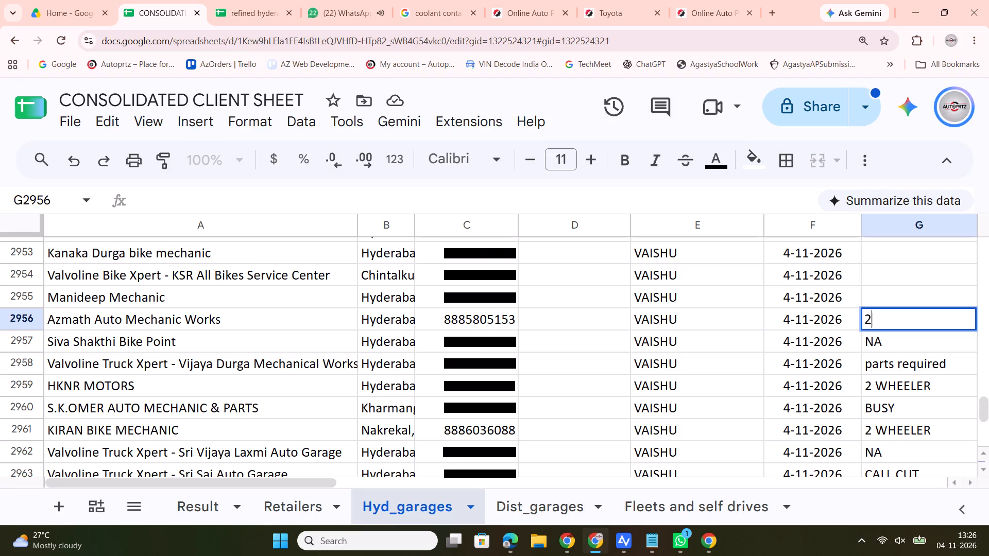
key("BackSpace")
type("3 WHEELER")
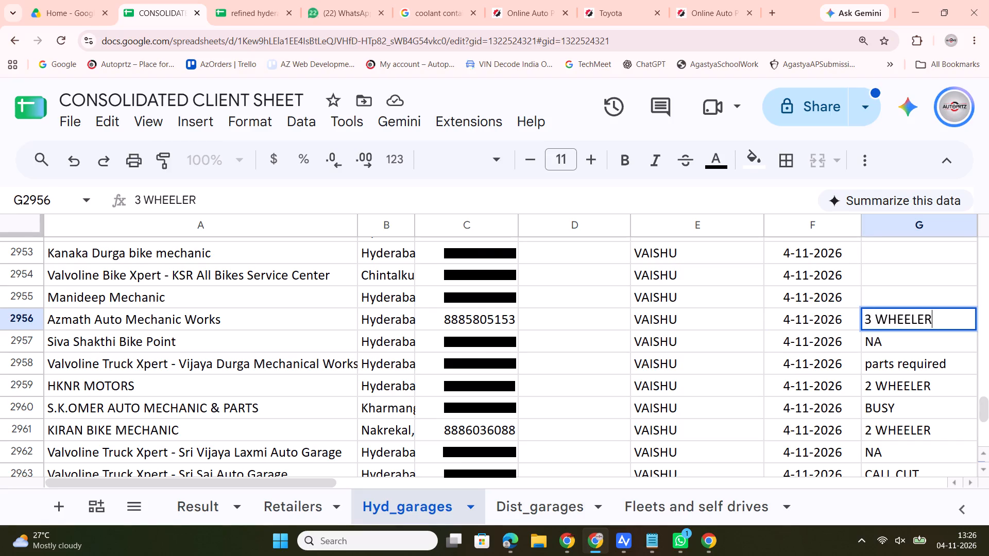
key("Up")
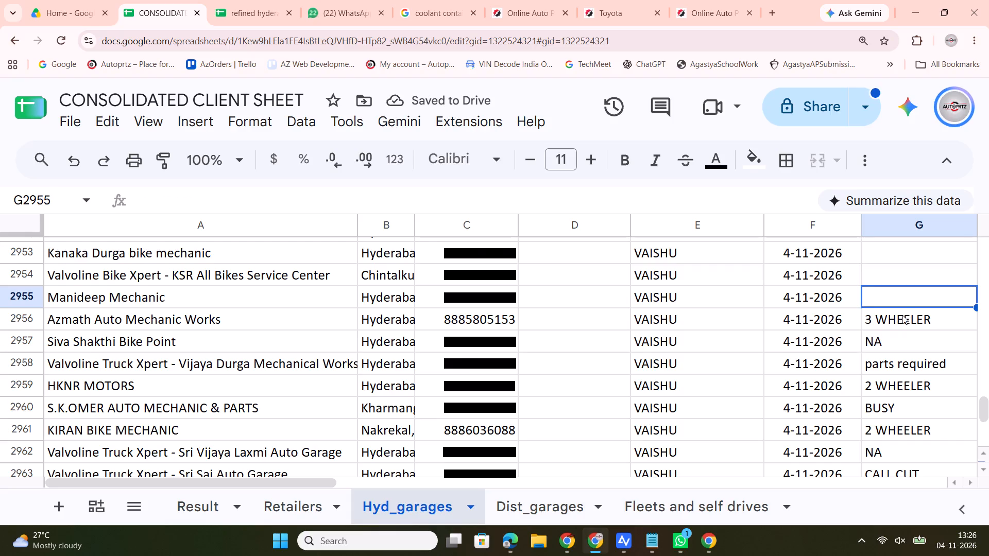
Select the phone number of Manideep Mechanic in column C for the call.
left_click(488, 277)
left_click(496, 293)
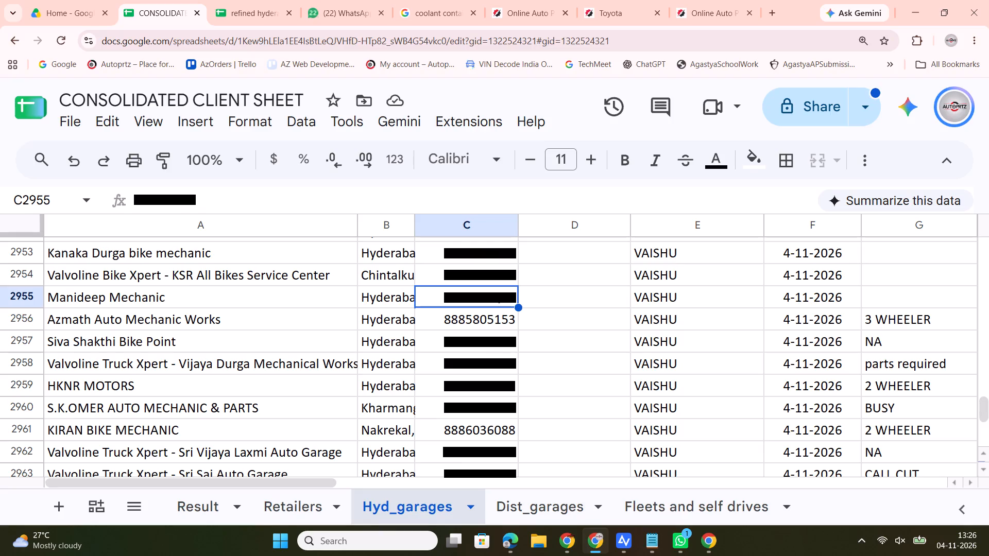
right_click(652, 152)
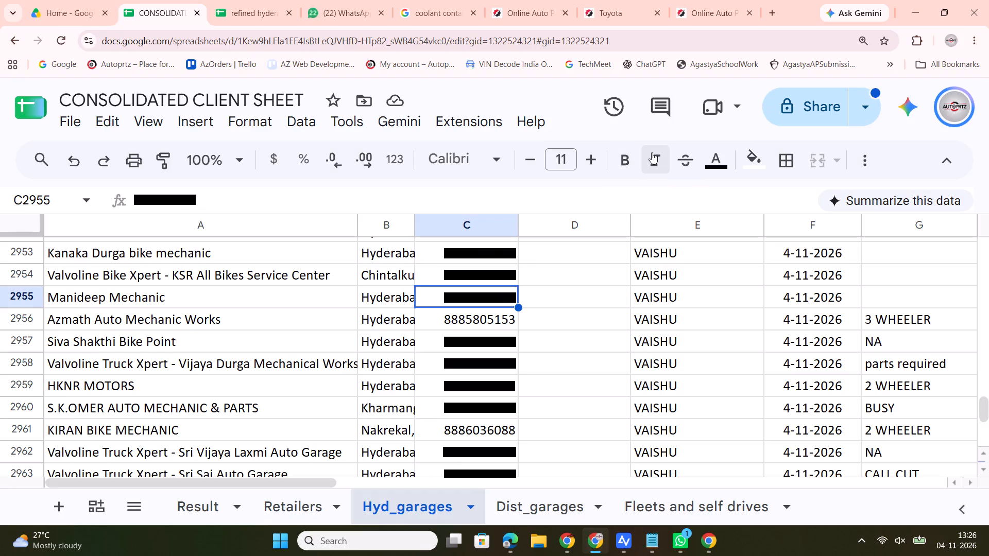
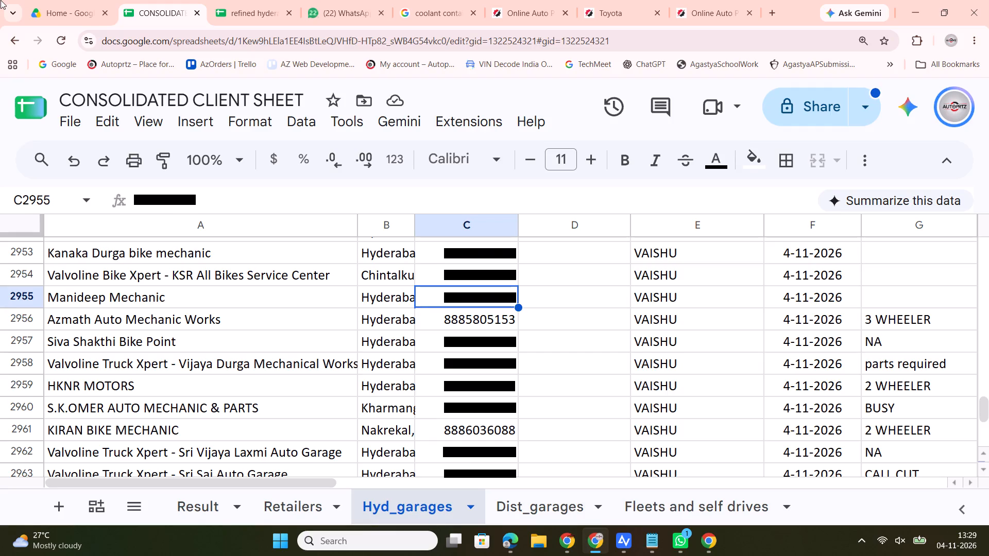
left_click_drag(910, 287, 909, 287)
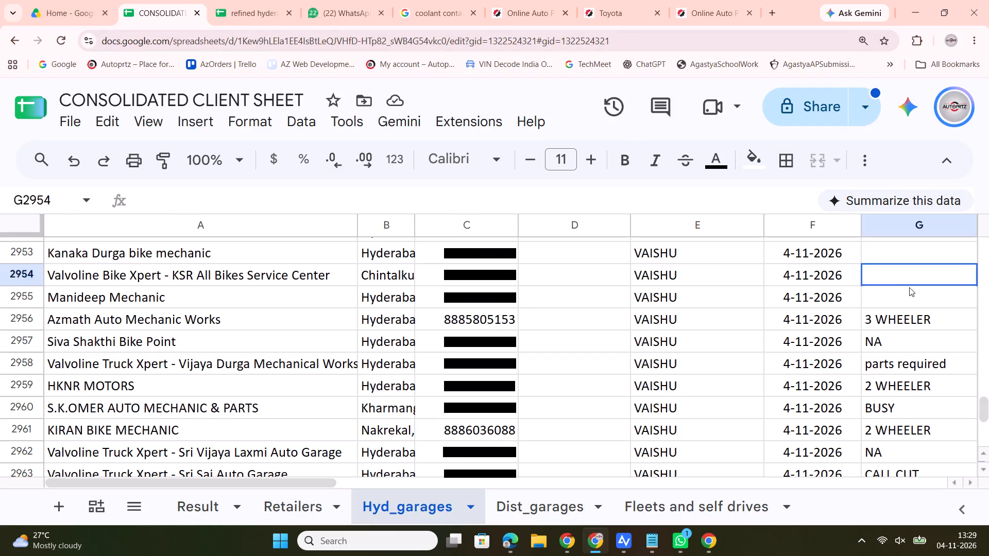
left_click_drag(909, 287, 909, 297)
left_click(909, 298)
key("n")
key("a")
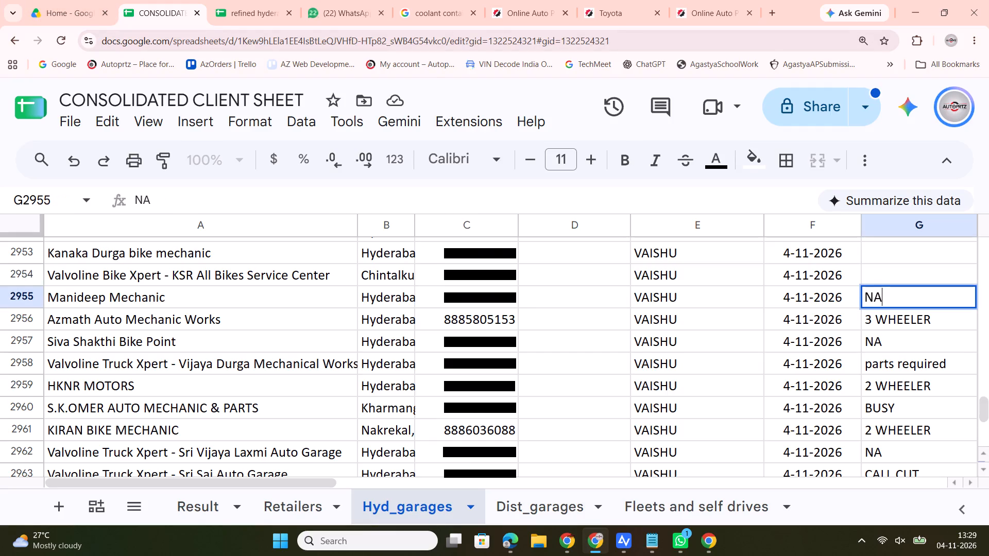
key("Up")
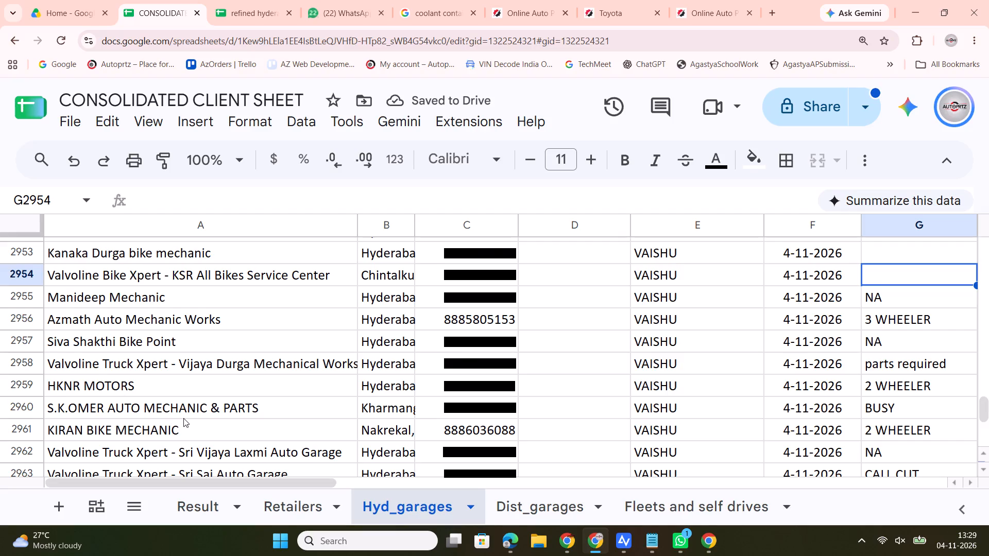
Look through the garage rows above and below row 2954 to review recorded and missing call outcomes in column G.
scroll(183, 418, "up", 1)
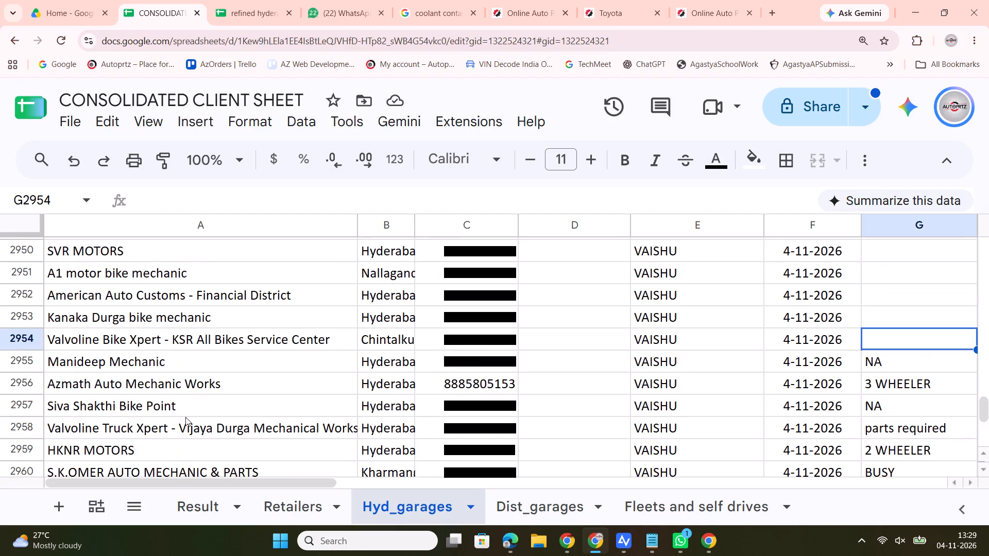
scroll(185, 417, "up", 6)
scroll(184, 417, "down", 1)
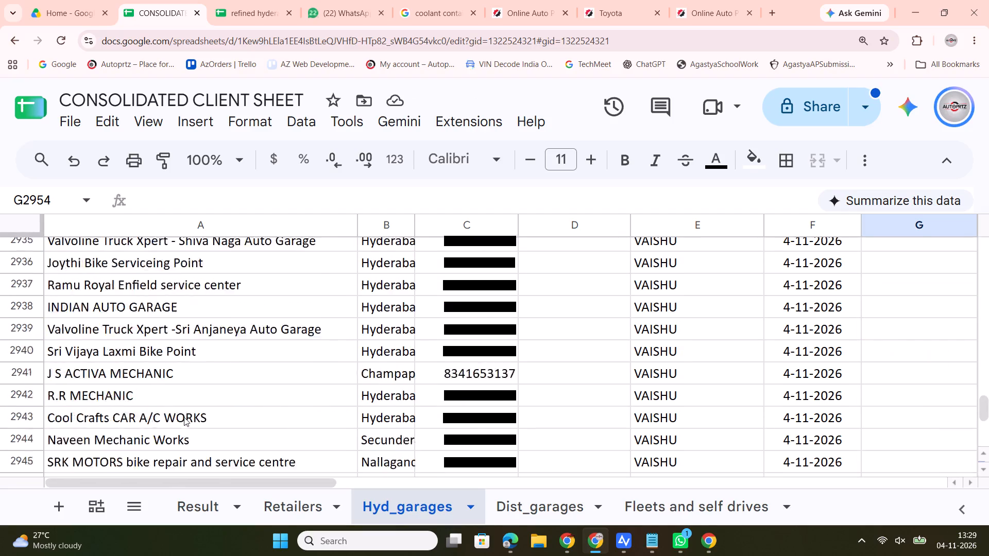
scroll(184, 417, "down", 5)
scroll(184, 417, "down", 20)
scroll(184, 417, "down", 2)
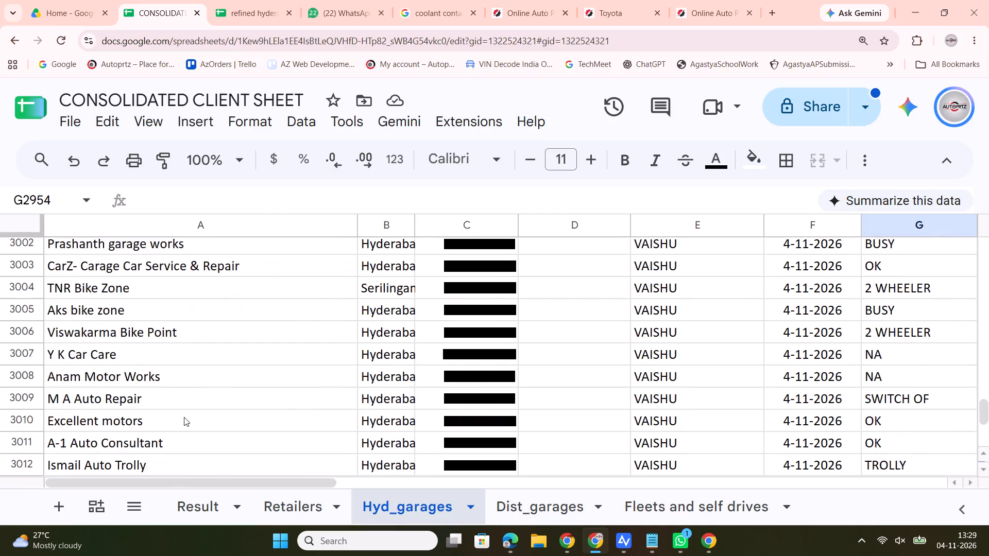
scroll(184, 417, "down", 15)
scroll(177, 446, "up", 9)
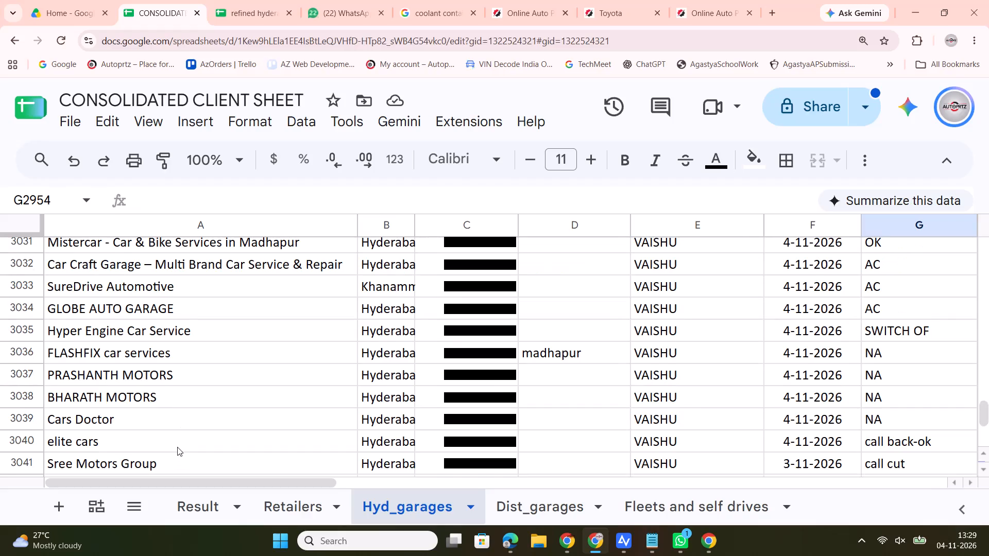
scroll(177, 447, "down", 1)
scroll(177, 447, "up", 5)
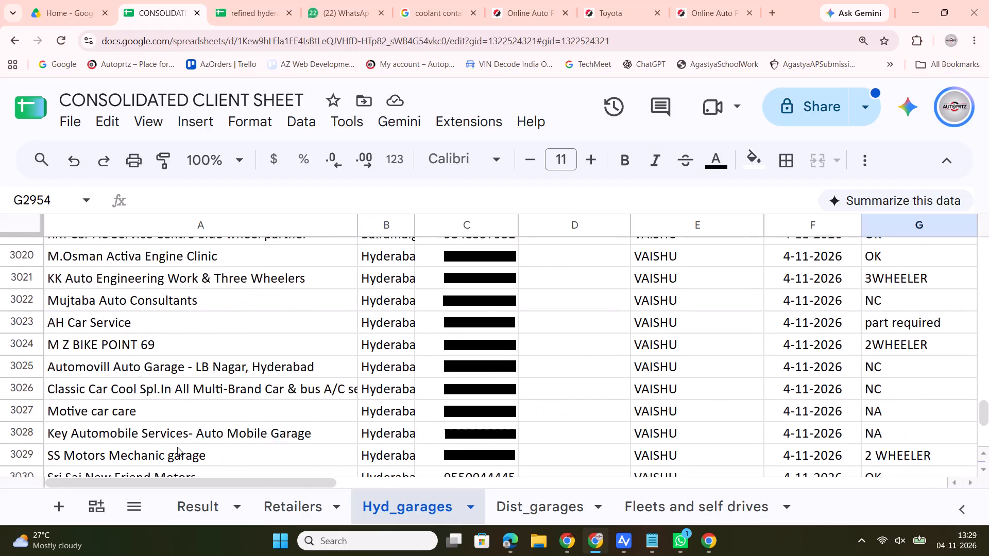
scroll(177, 447, "up", 16)
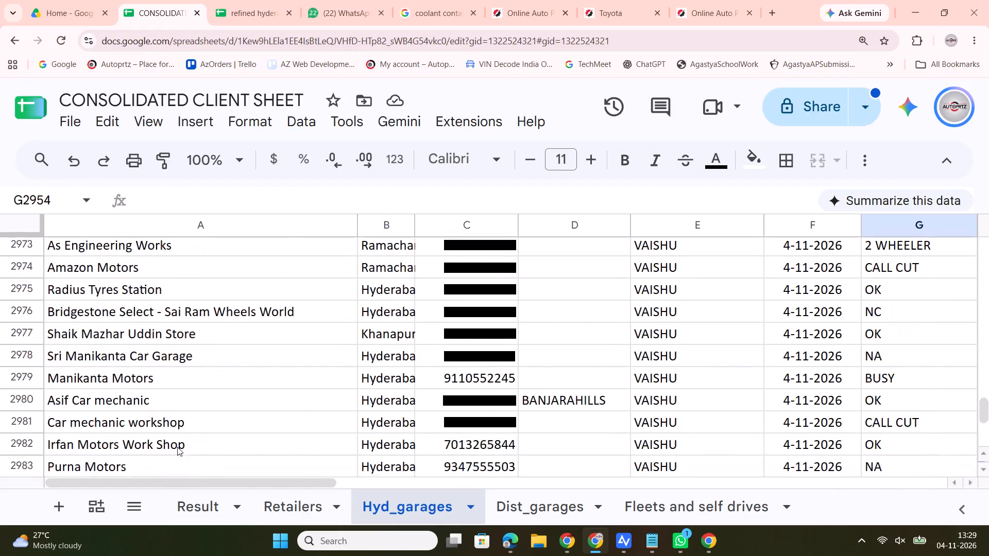
scroll(177, 447, "up", 10)
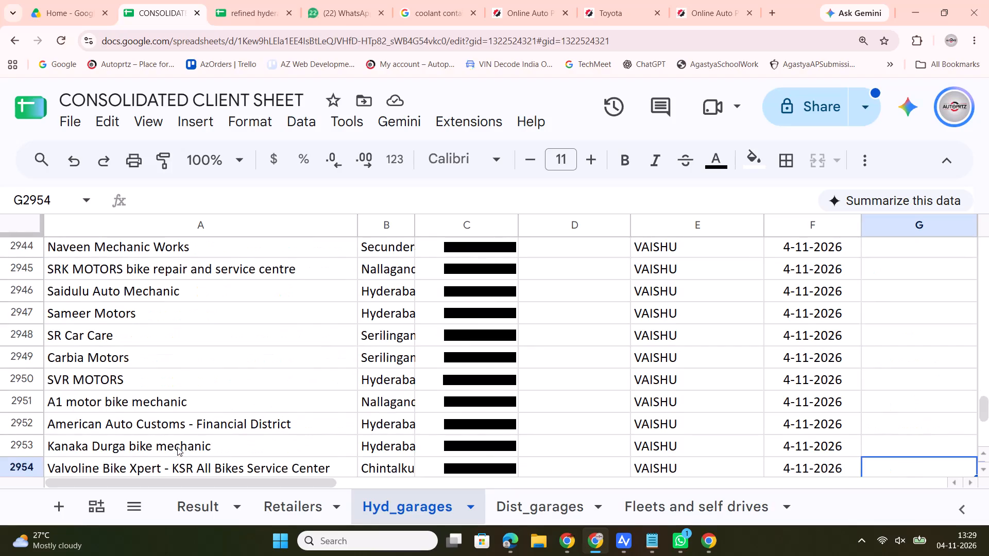
scroll(332, 338, "down", 2)
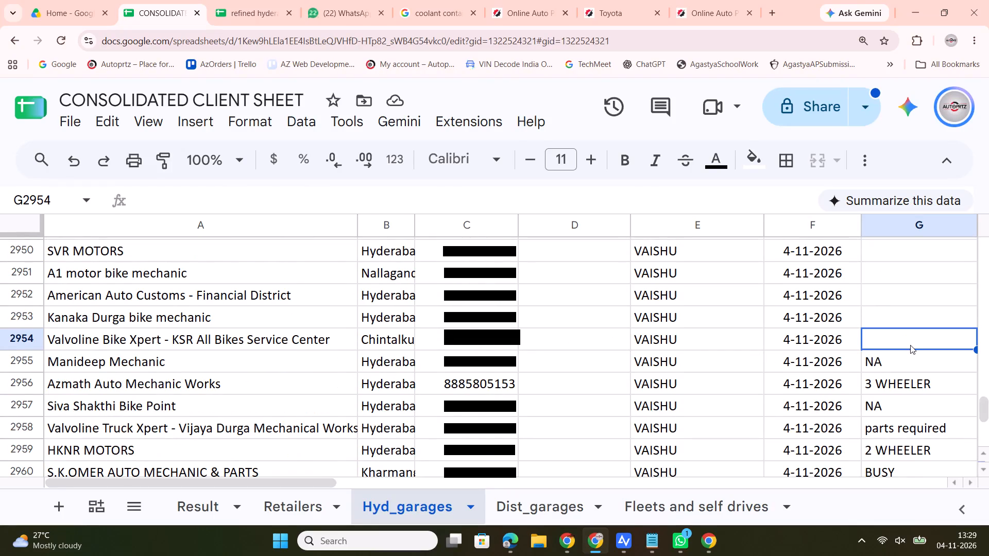
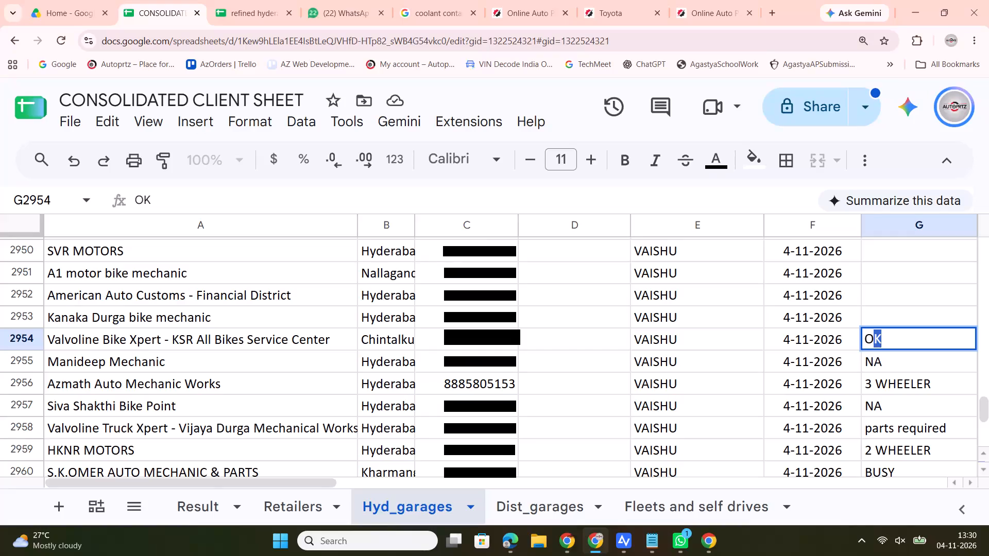
Record NA as the call outcome for Valvoline Bike Xpert - KSR All Bikes Service Center in column G.
key("BackSpace")
key("BackSpace")
type("NA")
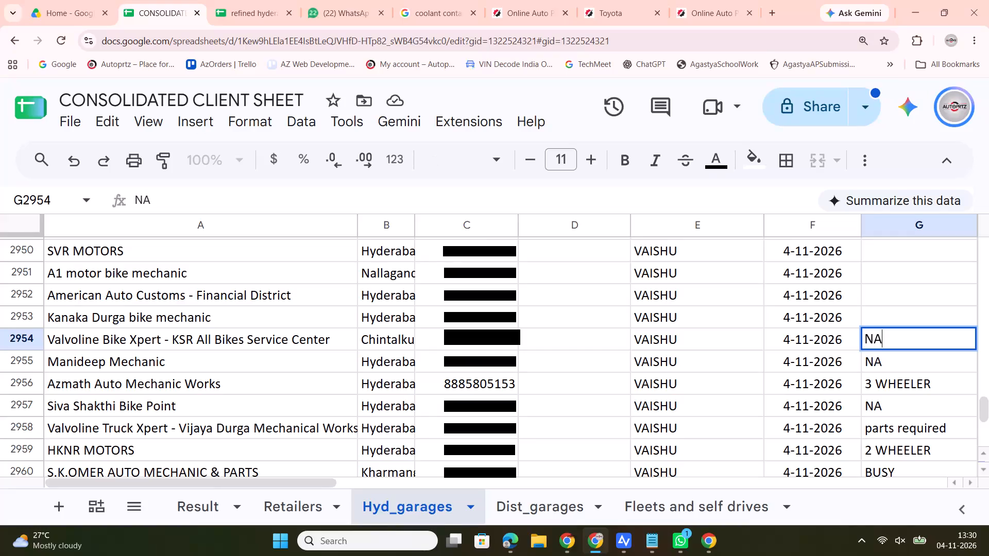
key("Up")
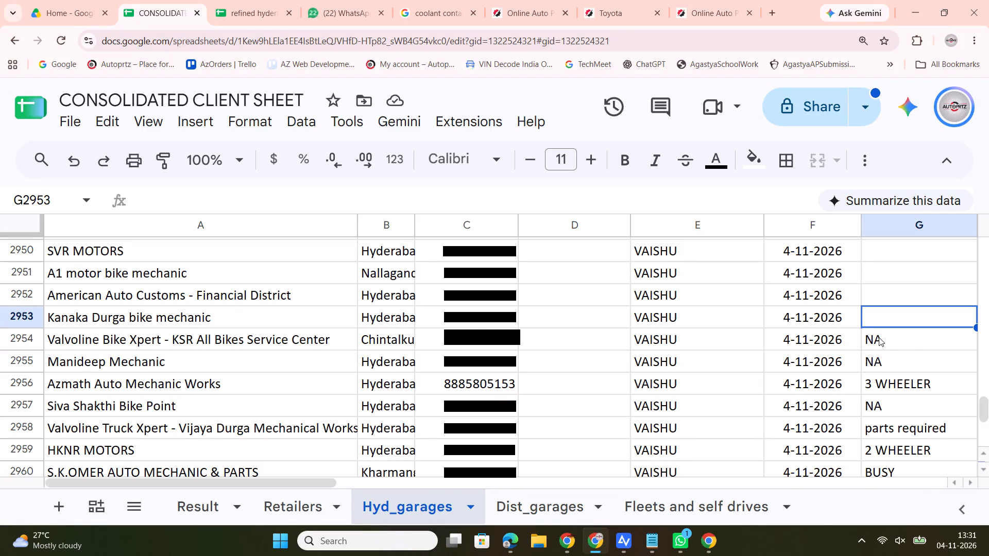
Record BUSY as the call outcome for Kanaka Durga bike mechanic in column G.
key("b")
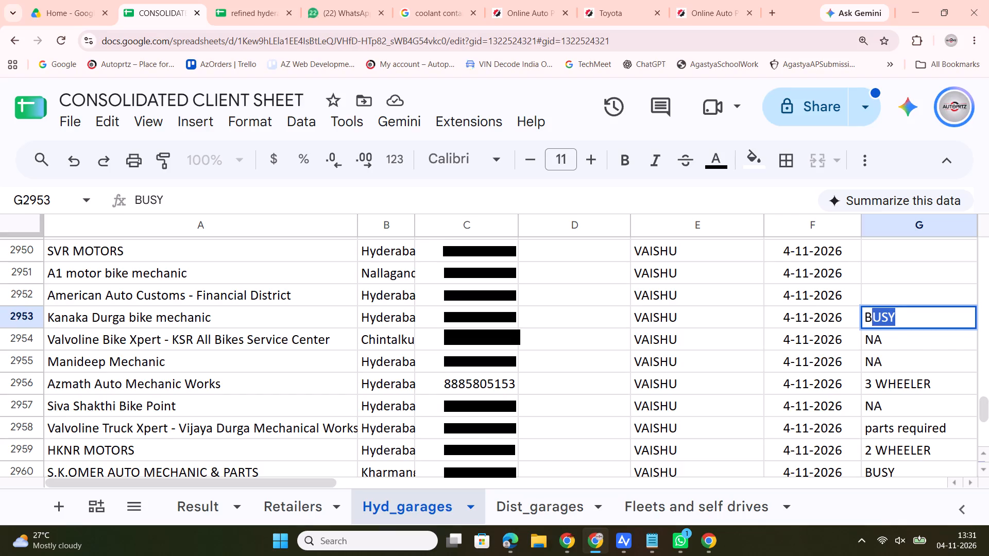
key("Up")
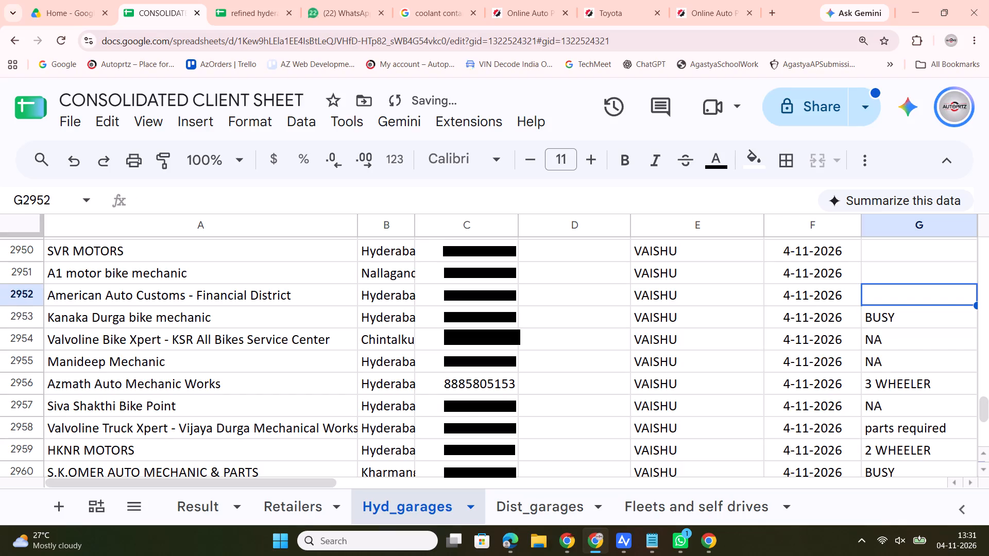
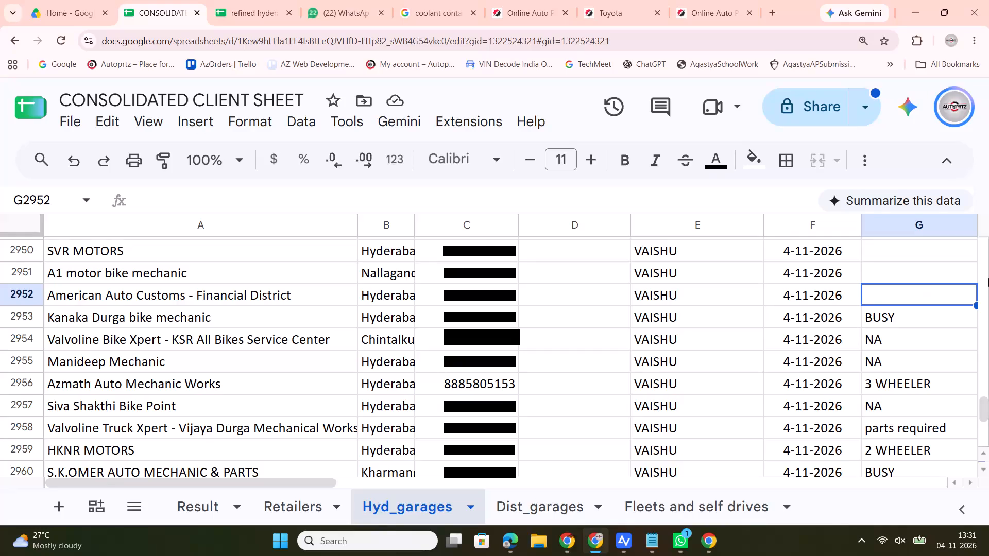
Record NA as the call outcome for American Auto Customs - Financial District in column G.
type("NA")
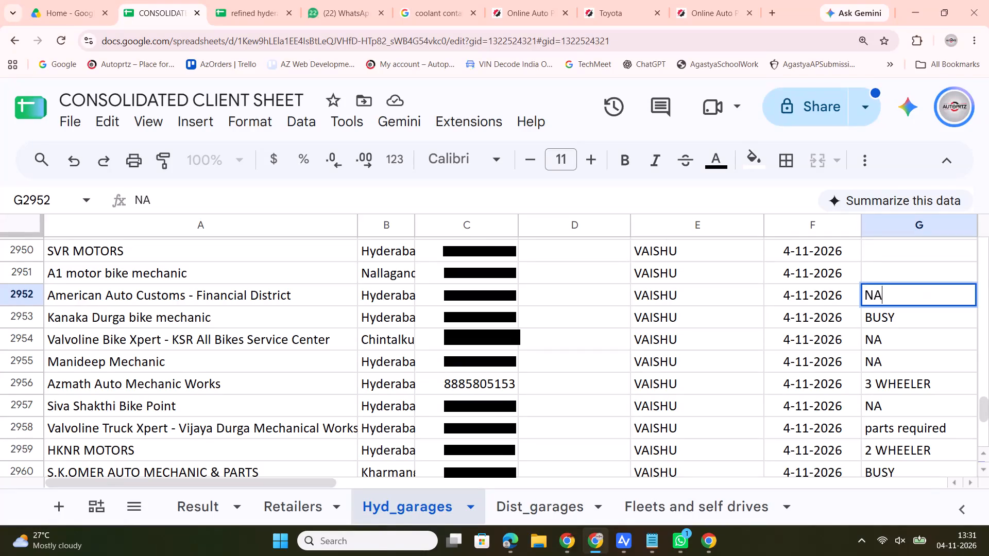
key("Up")
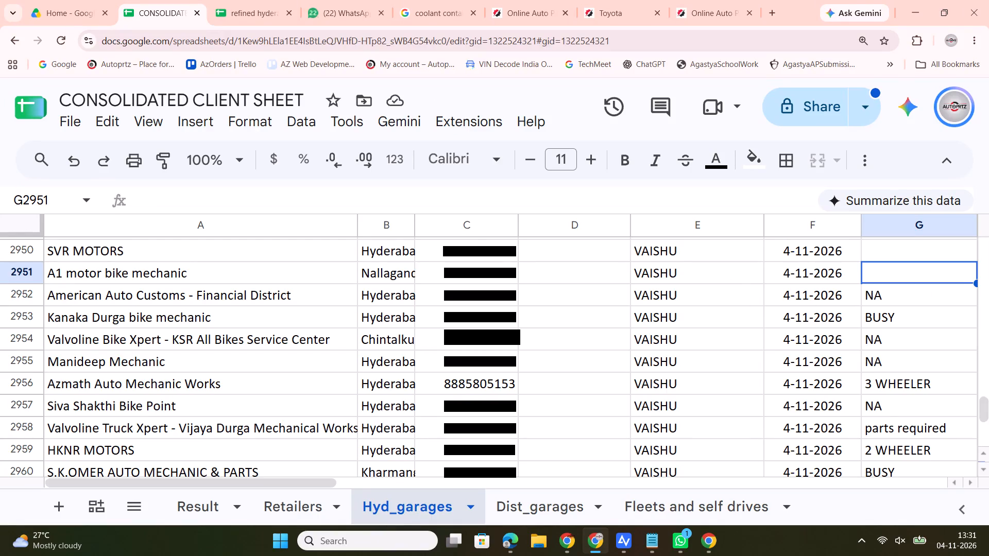
Record OK as the call outcome for A1 motor bike mechanic in column G.
left_click(320, 267)
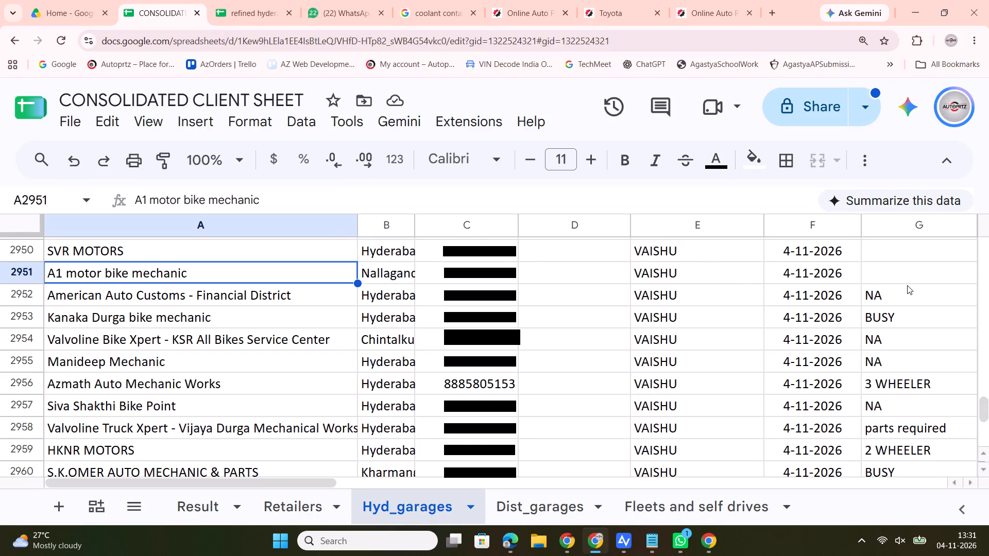
left_click(912, 259)
left_click(912, 271)
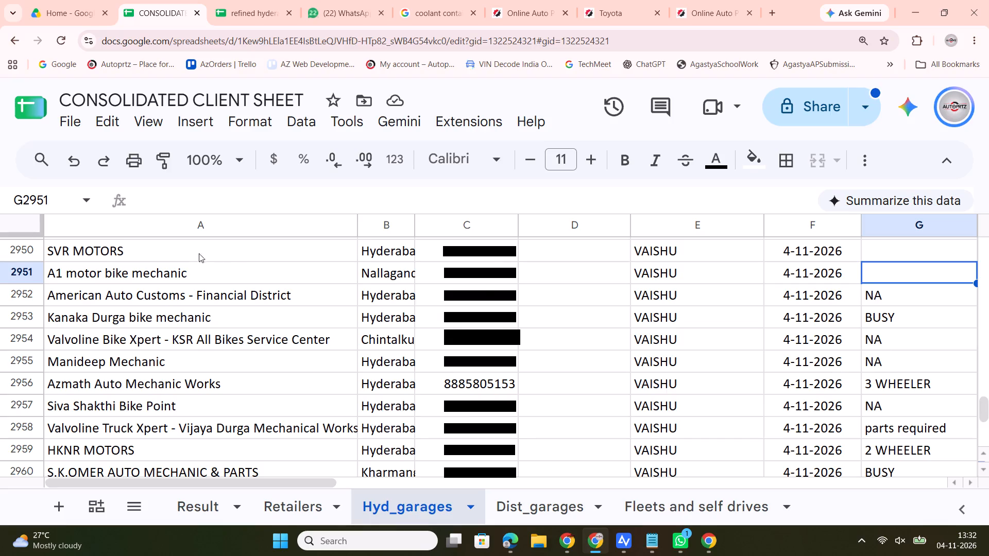
left_click(193, 272)
left_click(901, 276)
left_click(272, 280)
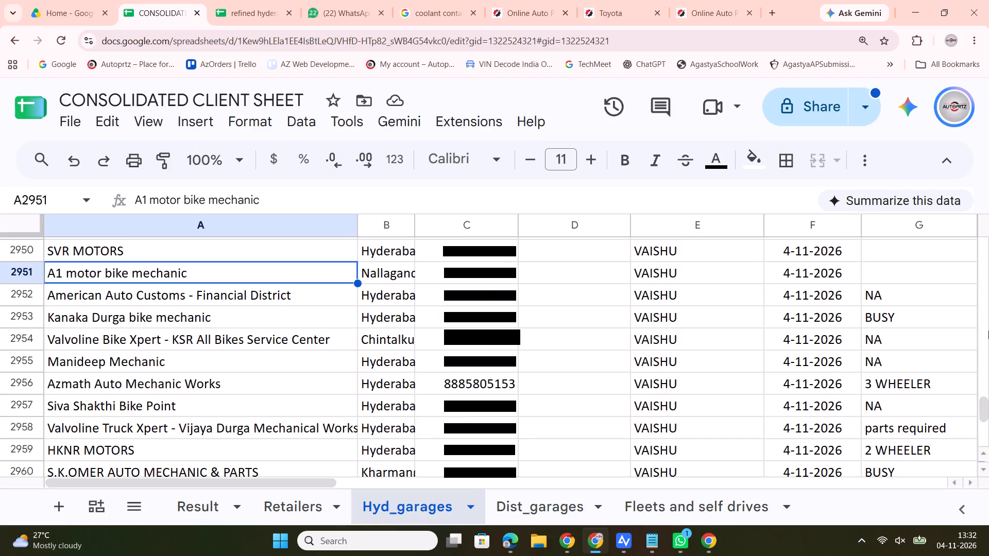
left_click(893, 268)
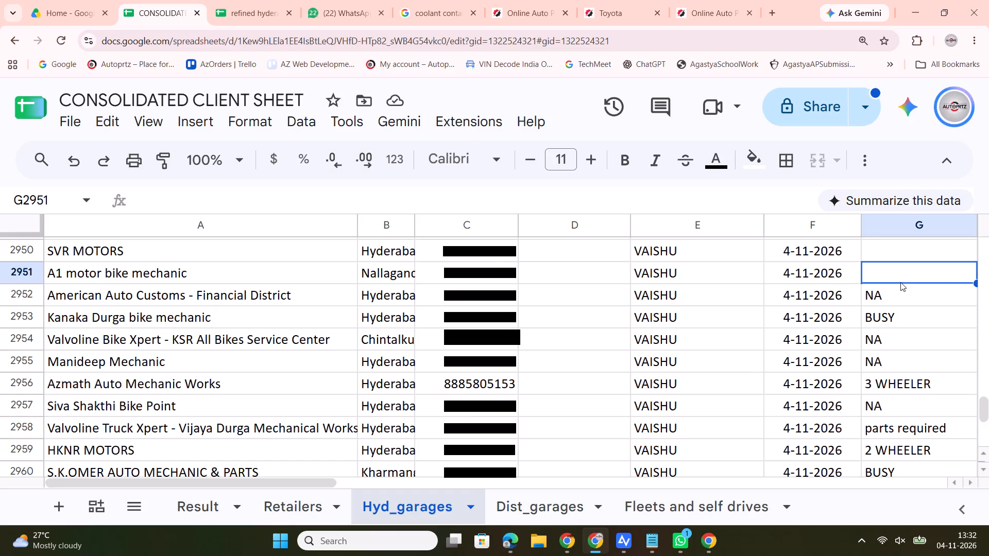
left_click(692, 277)
left_click(884, 273)
type("OK")
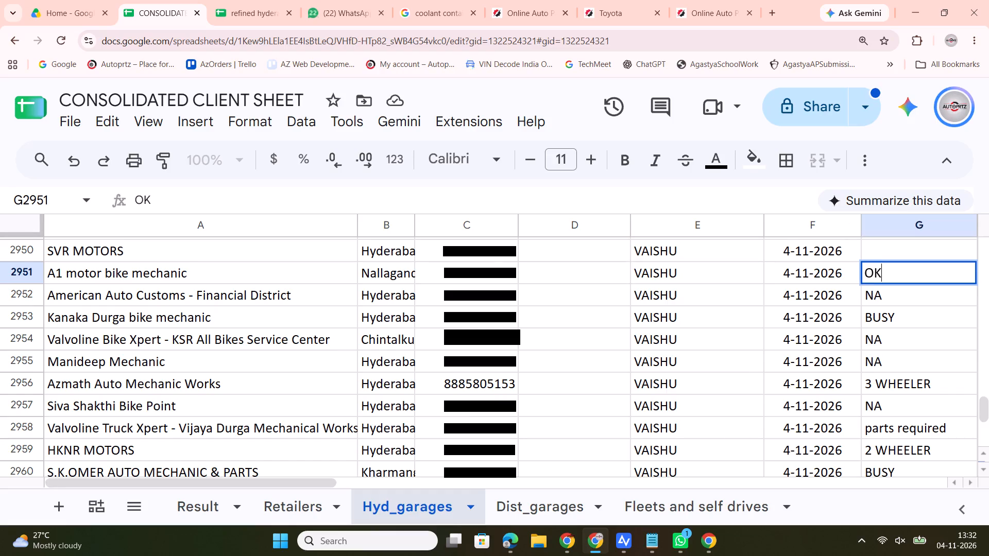
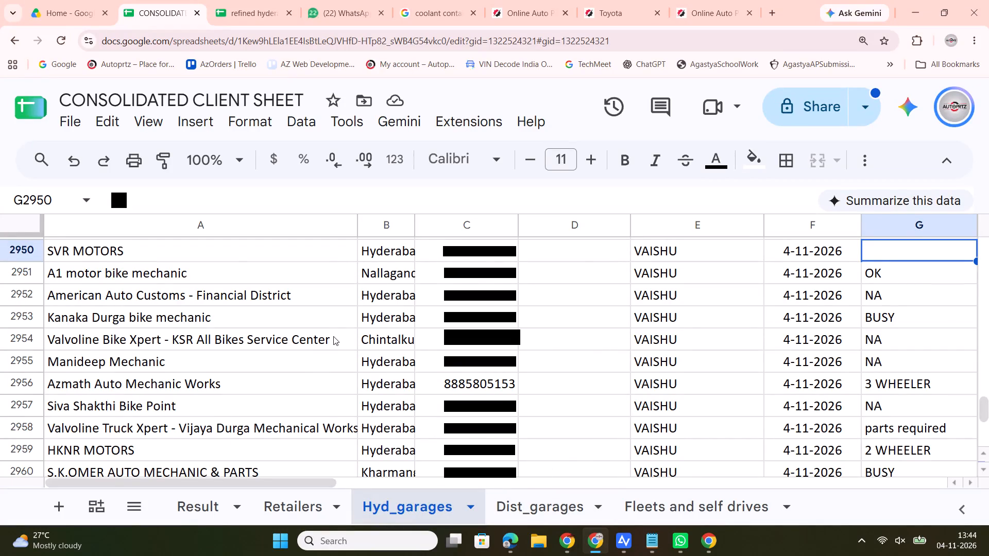
Look through the garage rows below SVR MOTORS for the entry whose call outcome needs correcting.
scroll(333, 336, "down", 1)
scroll(723, 367, "up", 1)
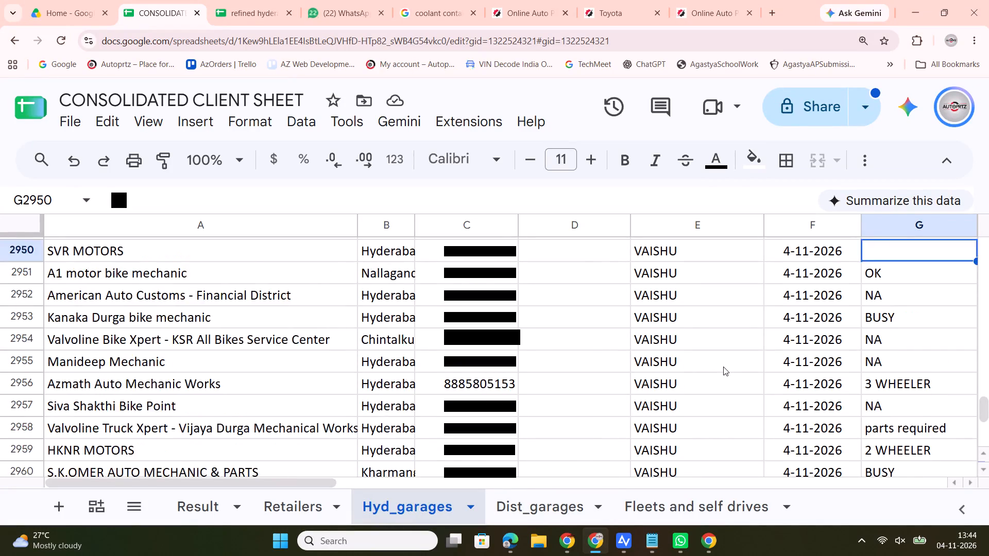
scroll(723, 367, "up", 1)
scroll(482, 379, "down", 1)
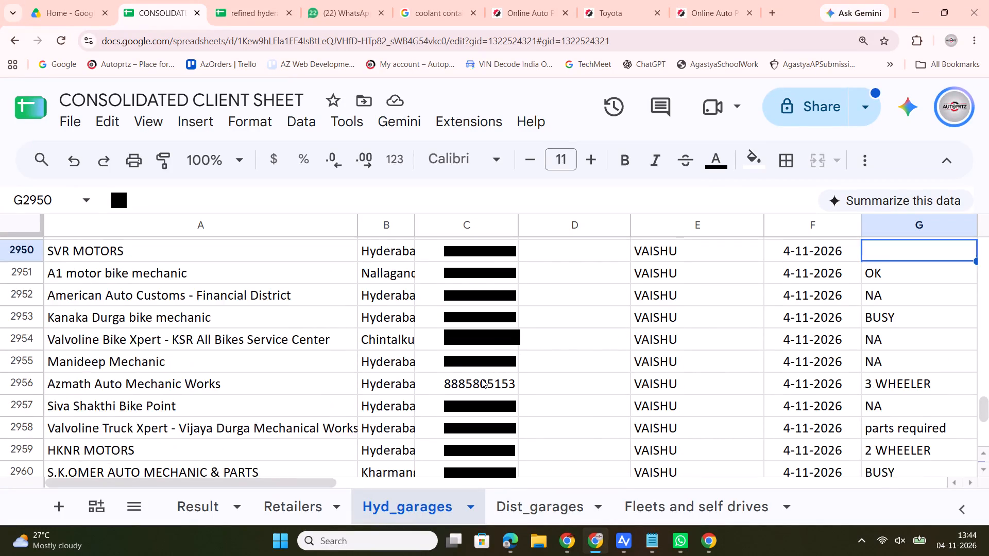
scroll(481, 381, "down", 4)
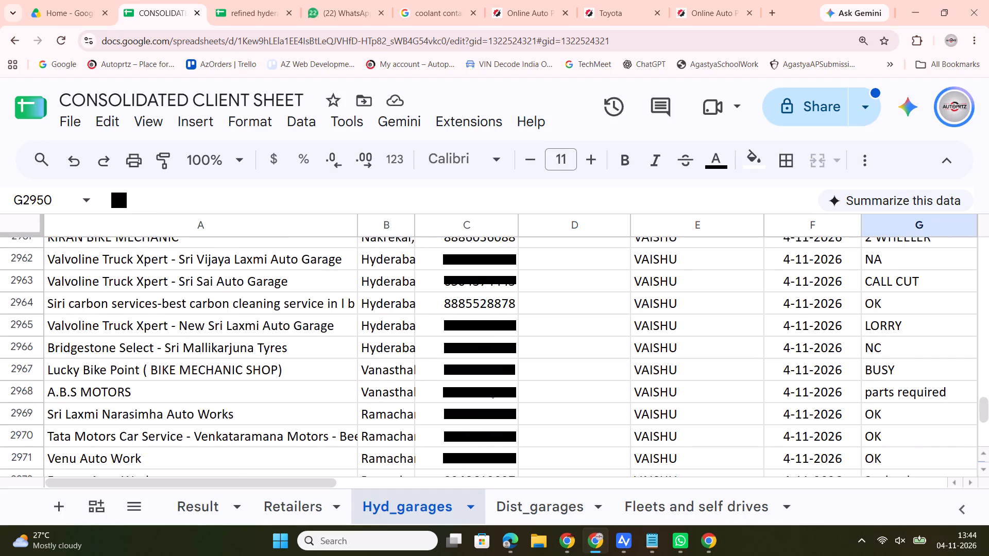
scroll(489, 389, "down", 3)
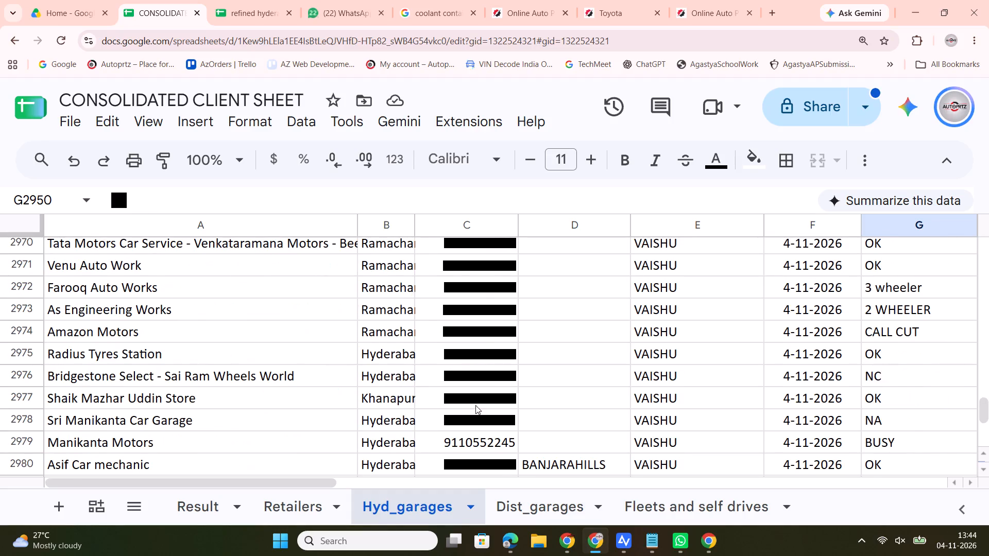
scroll(462, 428, "down", 4)
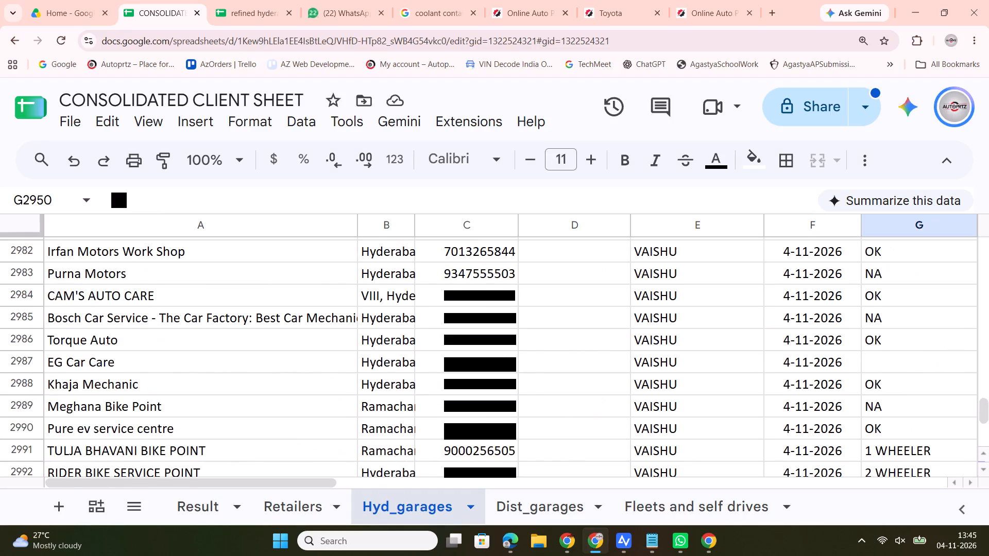
scroll(458, 429, "down", 4)
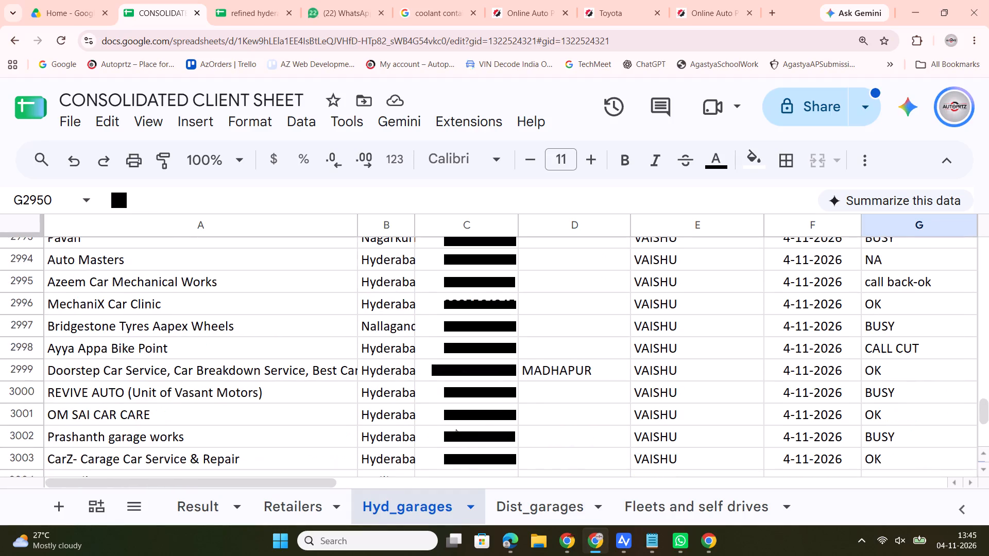
scroll(456, 429, "down", 4)
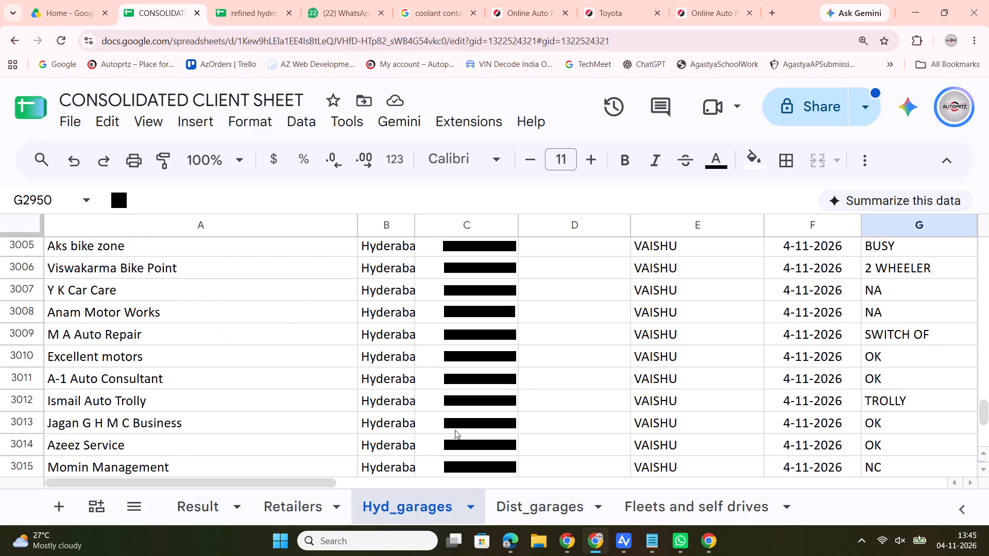
scroll(455, 430, "down", 8)
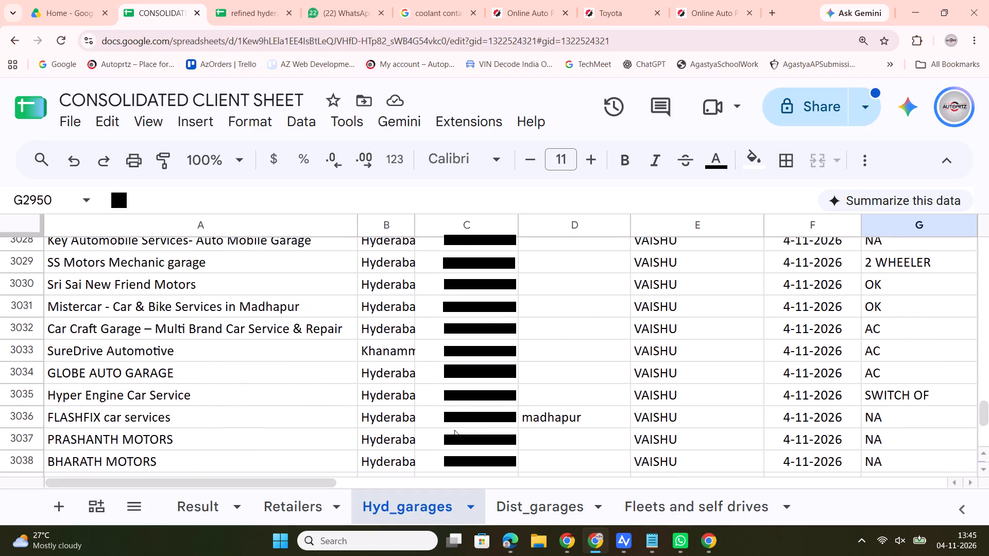
scroll(453, 430, "down", 1)
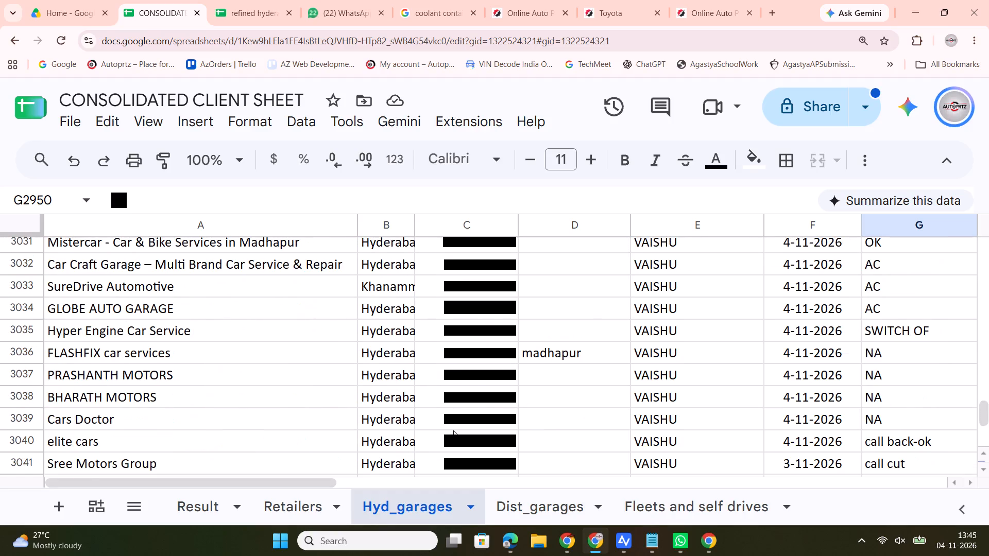
Search the sheet for the leading digits of the caller's phone number and change the column G call outcome for Jm Motors to OK.
key("ctrl+f")
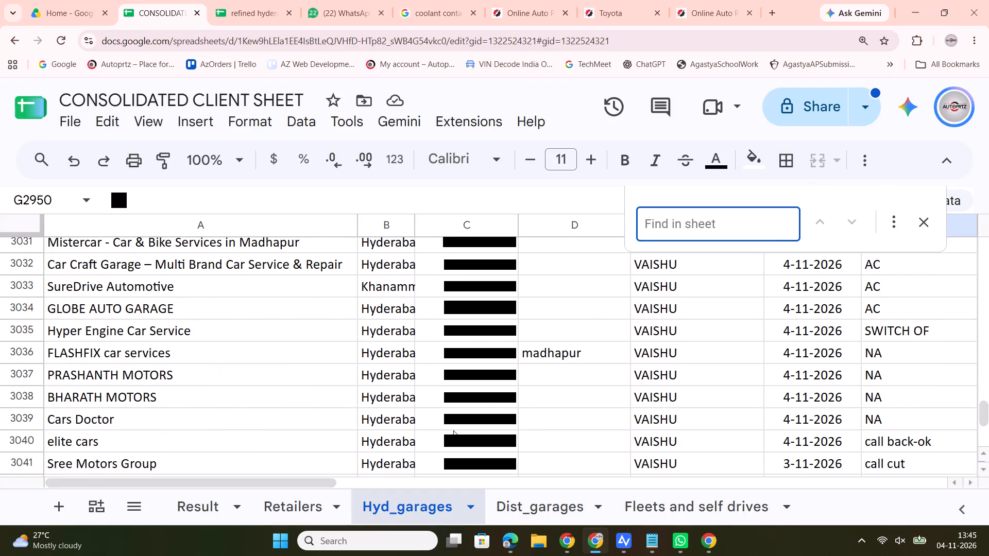
key("9")
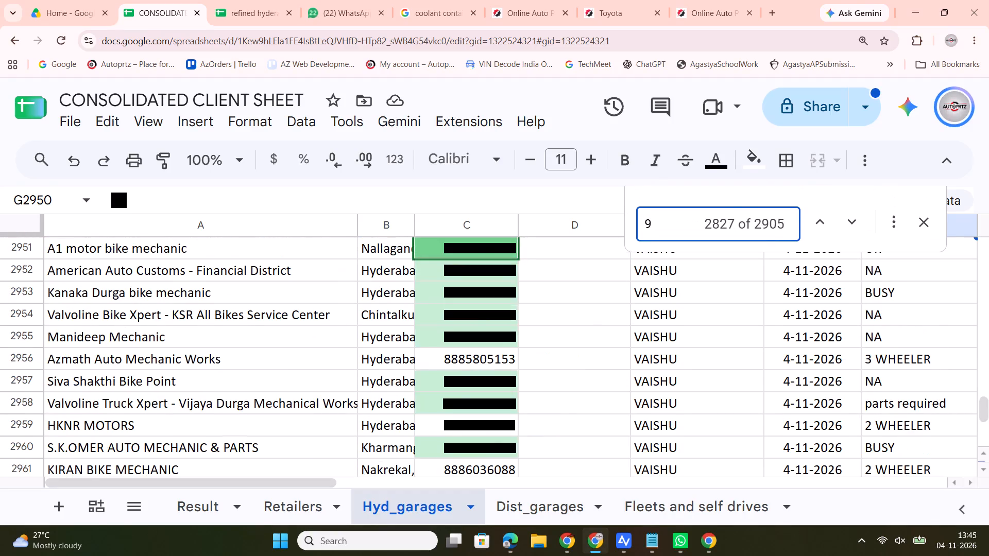
key("2")
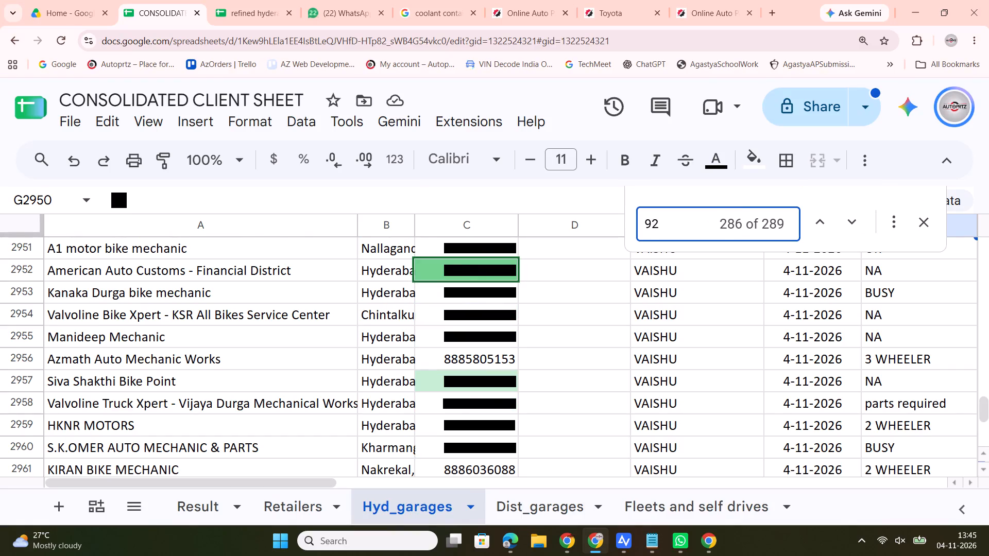
key("4")
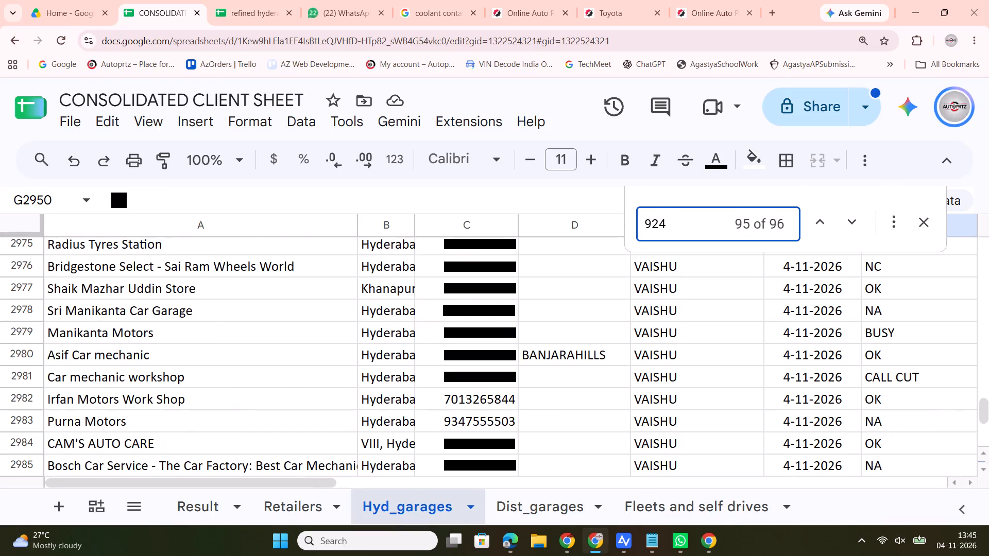
type("61")
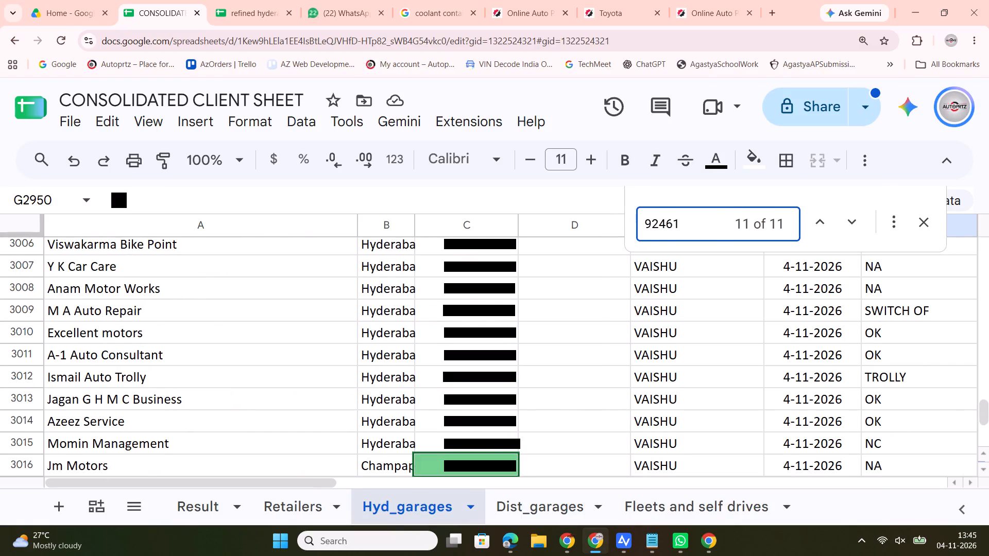
left_click(960, 466)
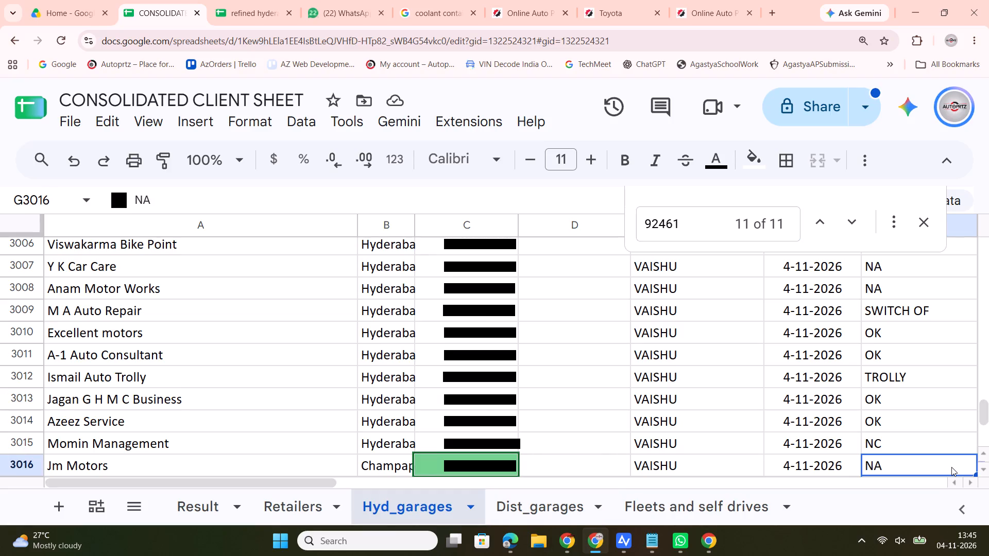
type("OK")
key("Up")
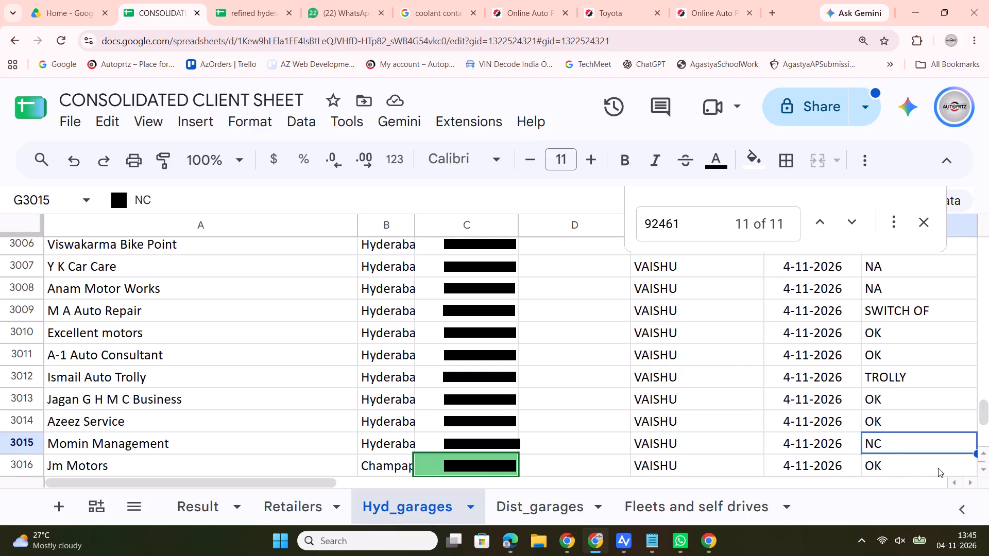
left_click(900, 468)
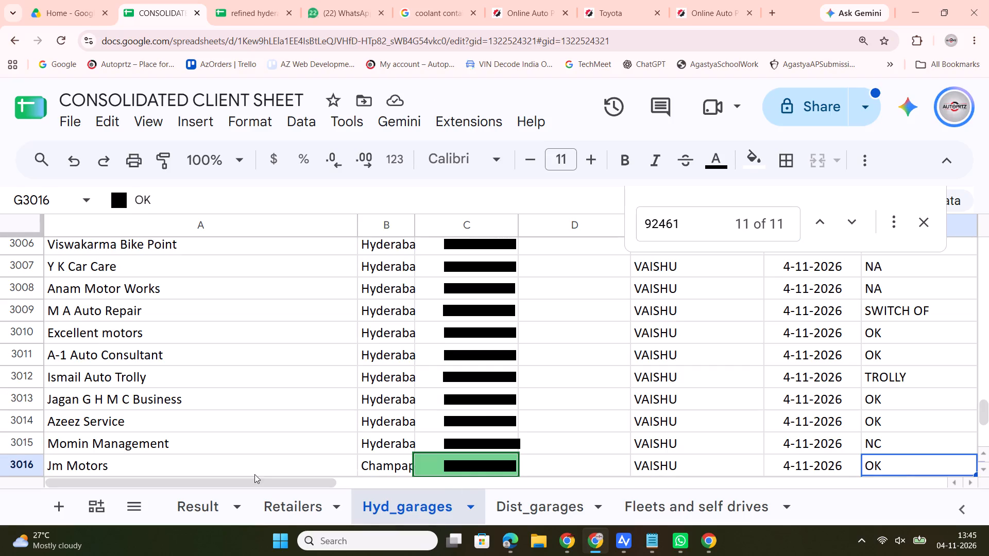
left_click(254, 474)
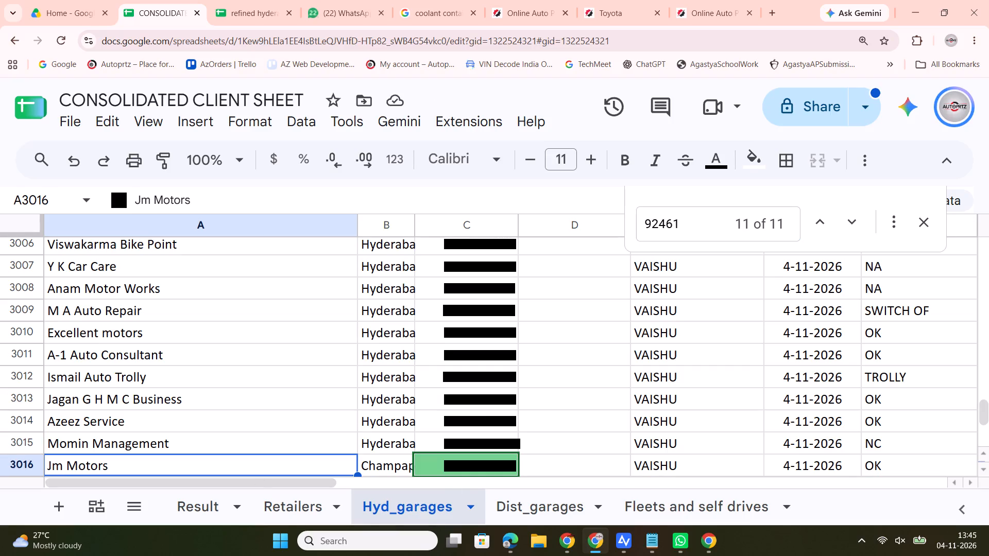
Return to the SVR MOTORS row, which has no call outcome, and select its phone number in column C.
scroll(655, 368, "up", 3)
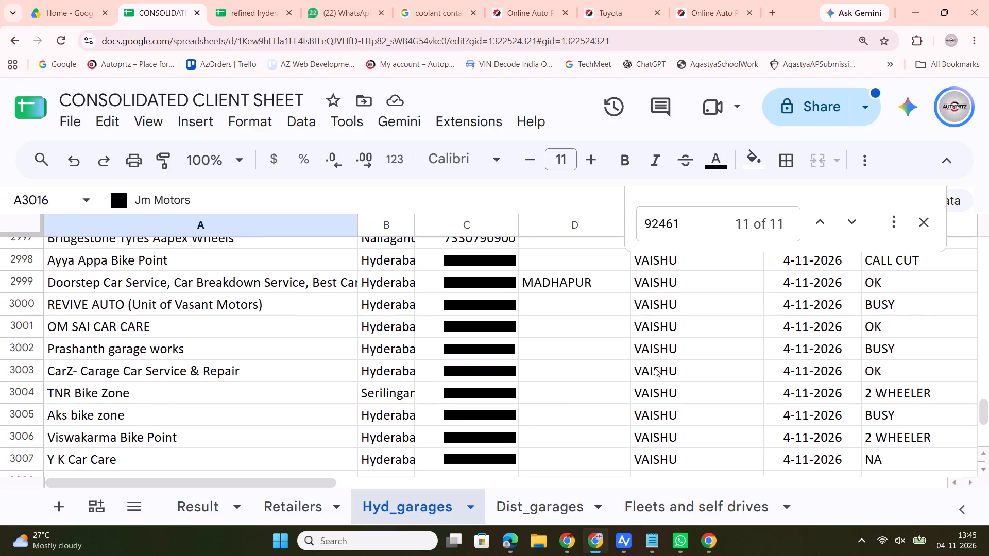
scroll(655, 367, "down", 2)
scroll(655, 367, "up", 12)
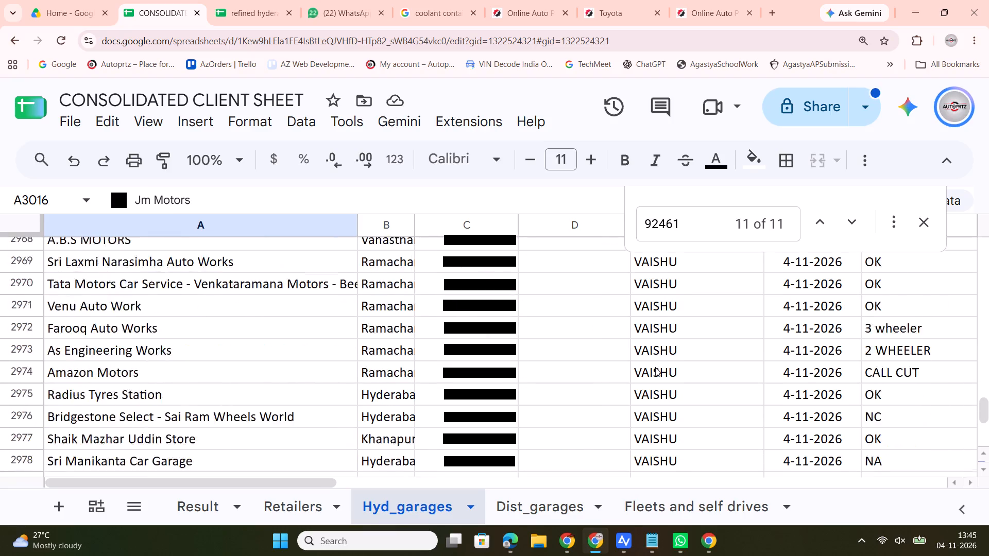
scroll(655, 367, "up", 3)
scroll(516, 281, "up", 4)
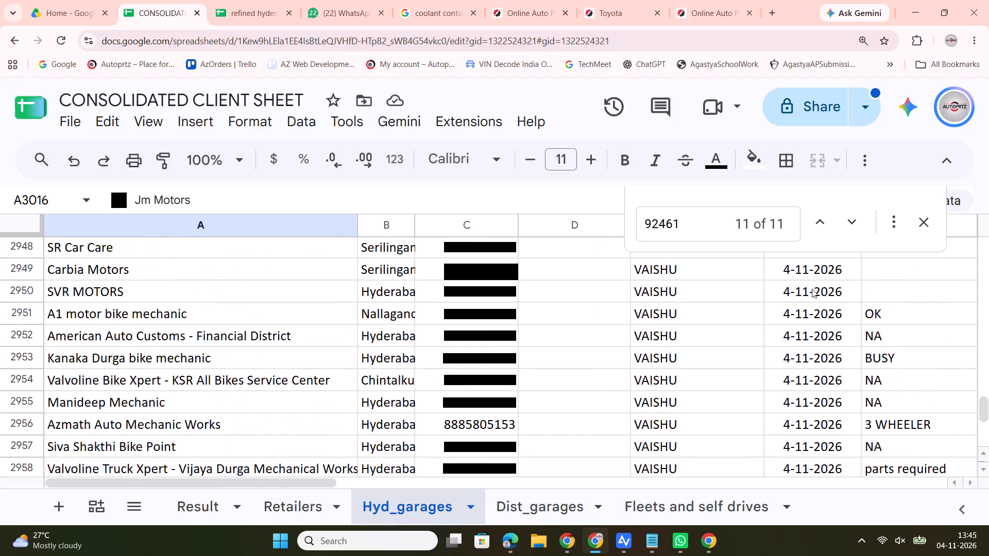
left_click(220, 296)
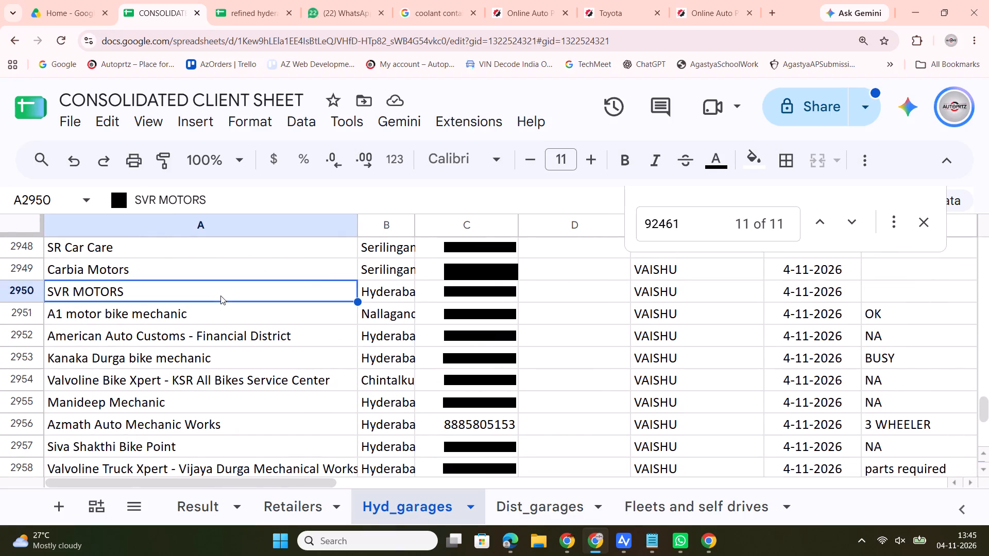
left_click(476, 300)
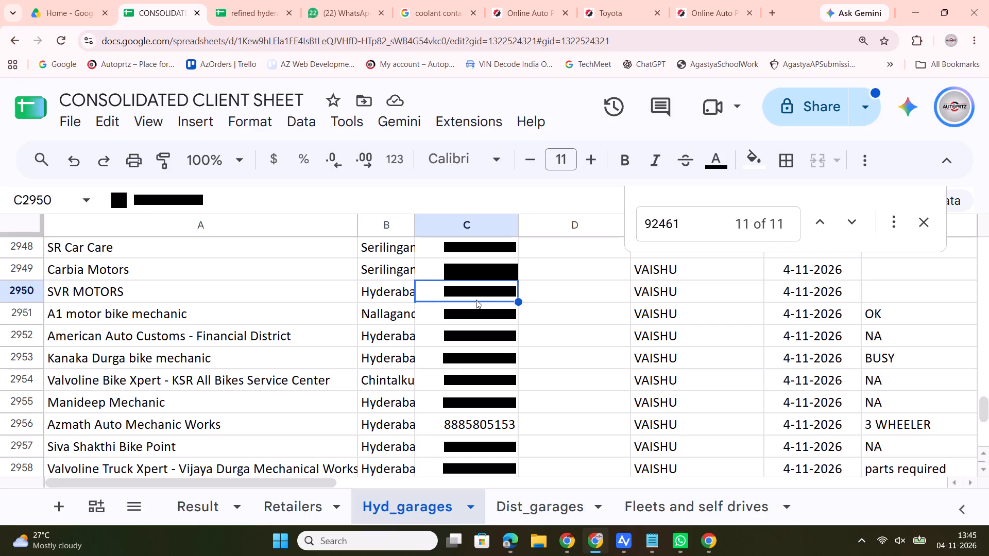
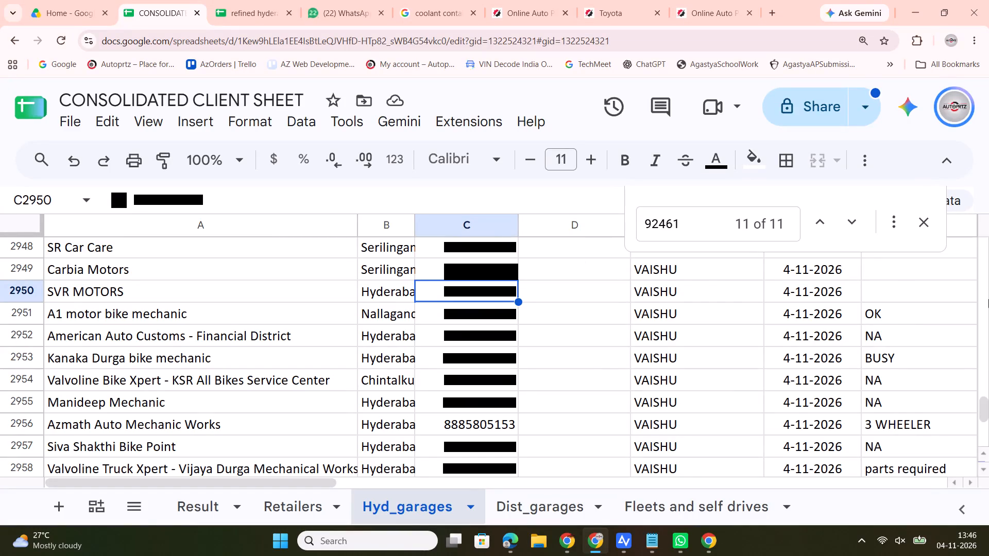
Record NA as the column G call outcome for SVR MOTORS.
left_click(881, 287)
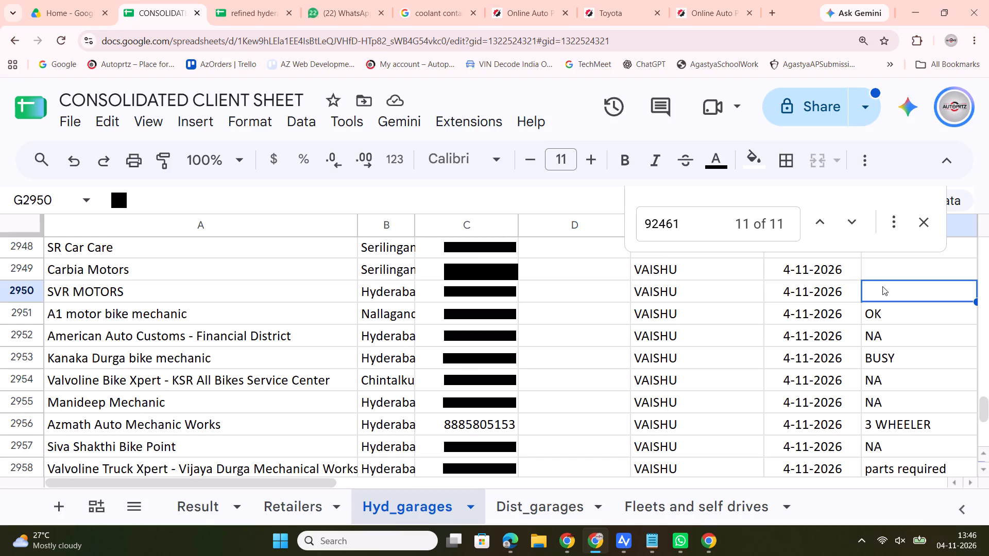
type("NA")
key("Up")
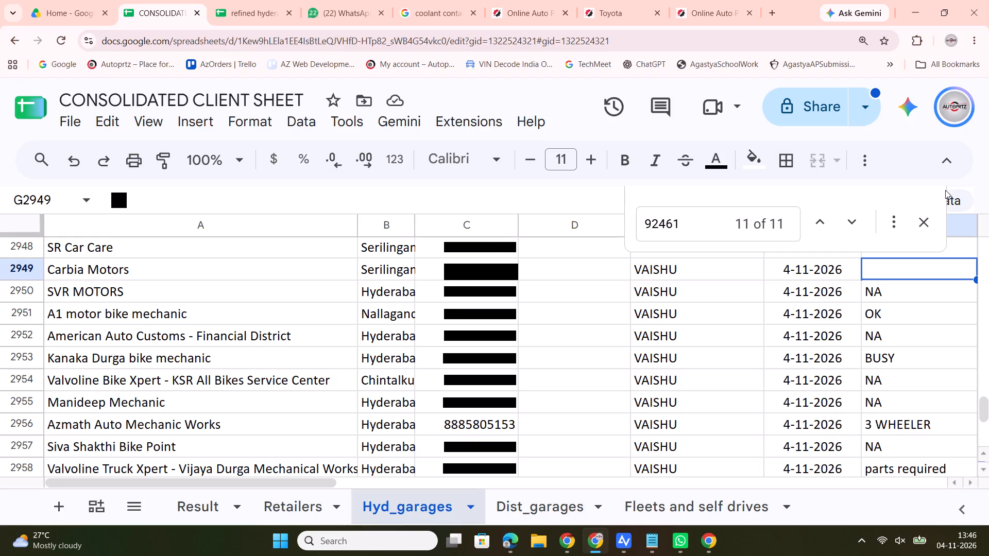
Check the Carbia Motors row, looking over its garage name, phone number, caller and column G call outcome cell.
left_click(458, 275)
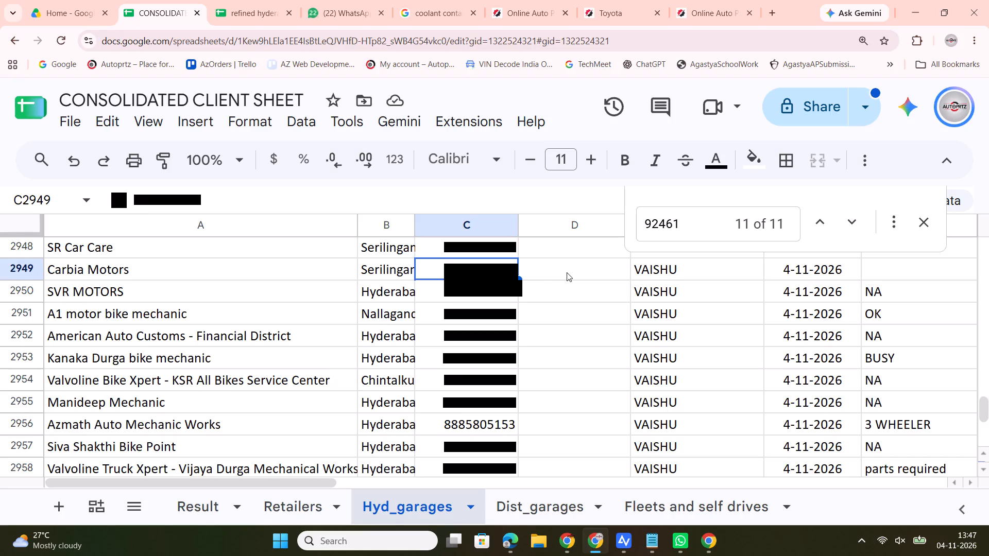
left_click(237, 262)
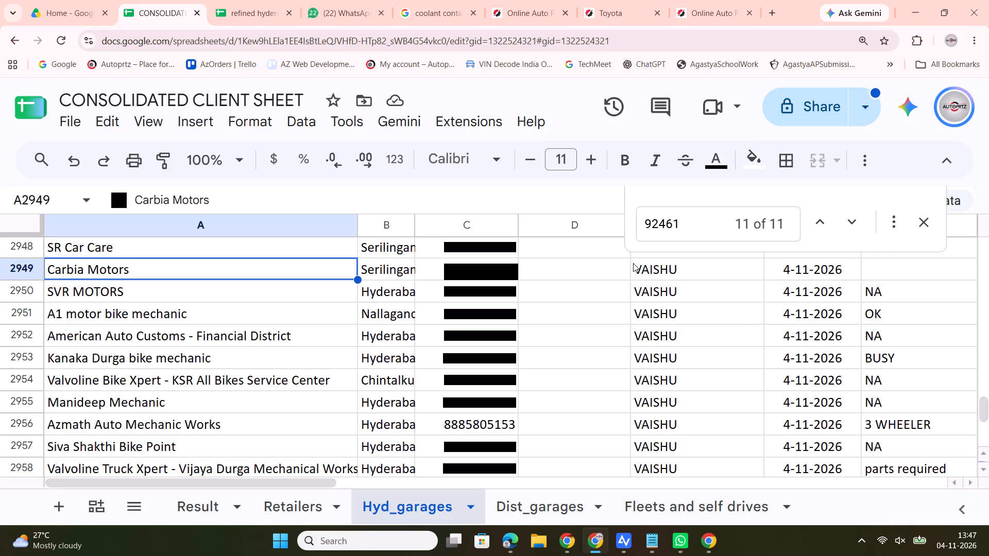
left_click(881, 275)
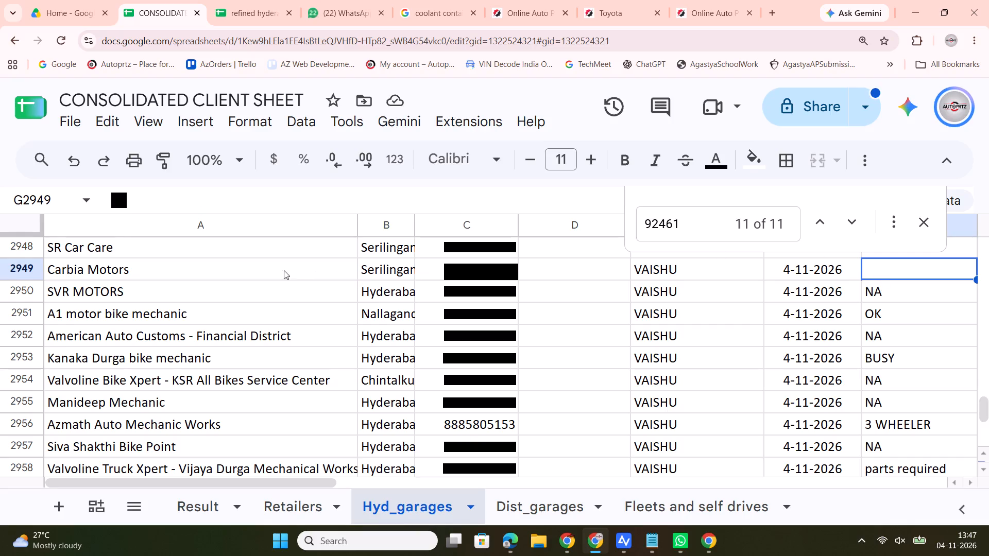
left_click(279, 270)
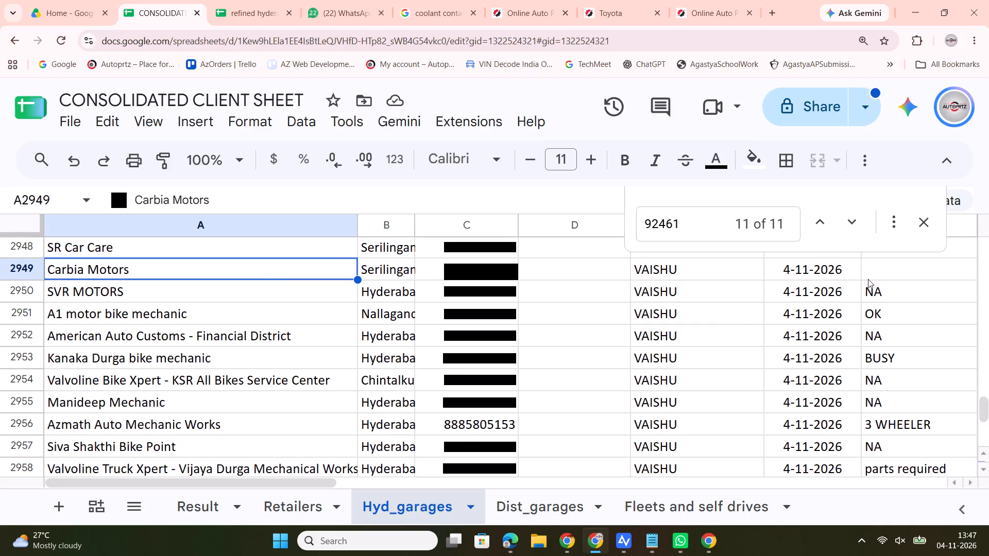
left_click(898, 270)
left_click(495, 270)
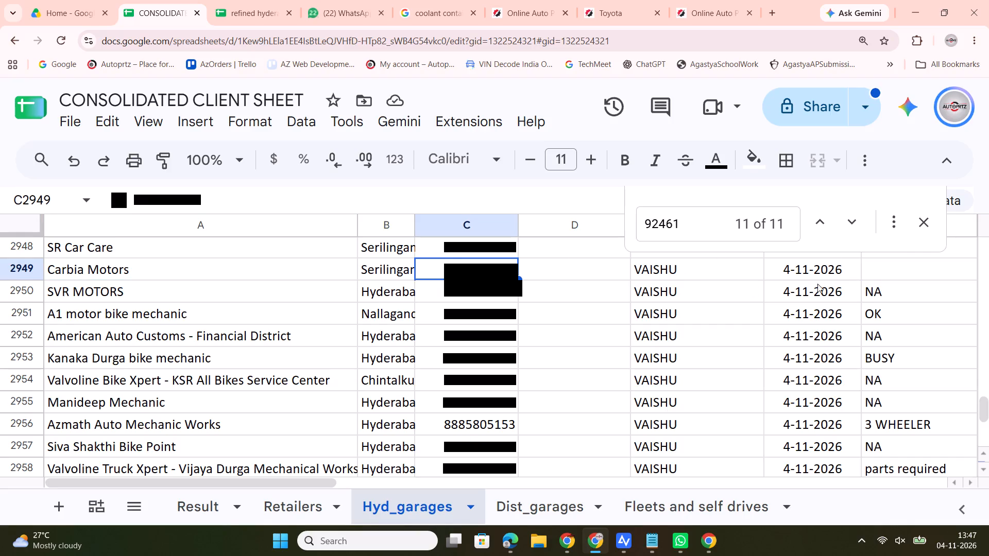
left_click(888, 271)
left_click(682, 266)
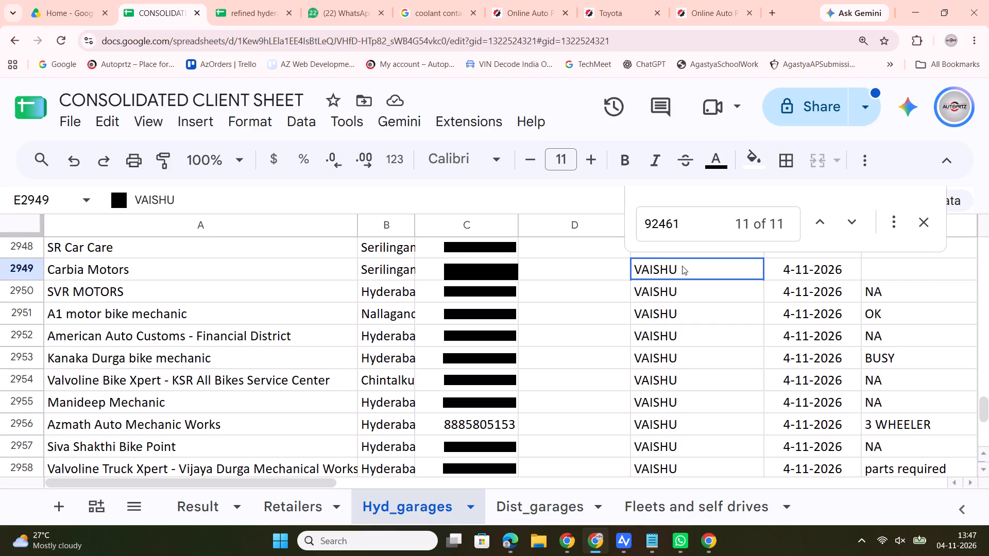
left_click(912, 266)
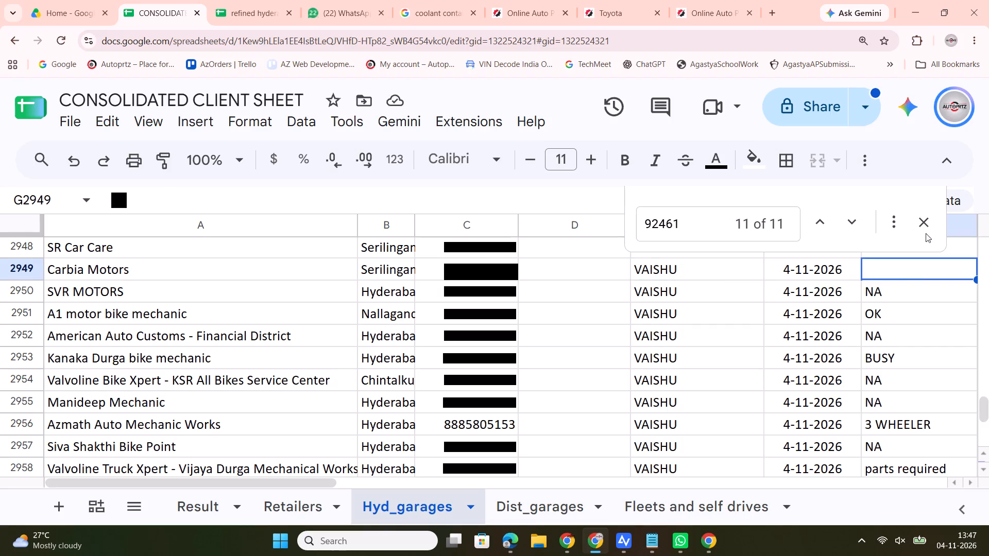
Close the phone number search and return to the Carbia Motors row above SVR MOTORS.
left_click(923, 222)
scroll(795, 292, "up", 1)
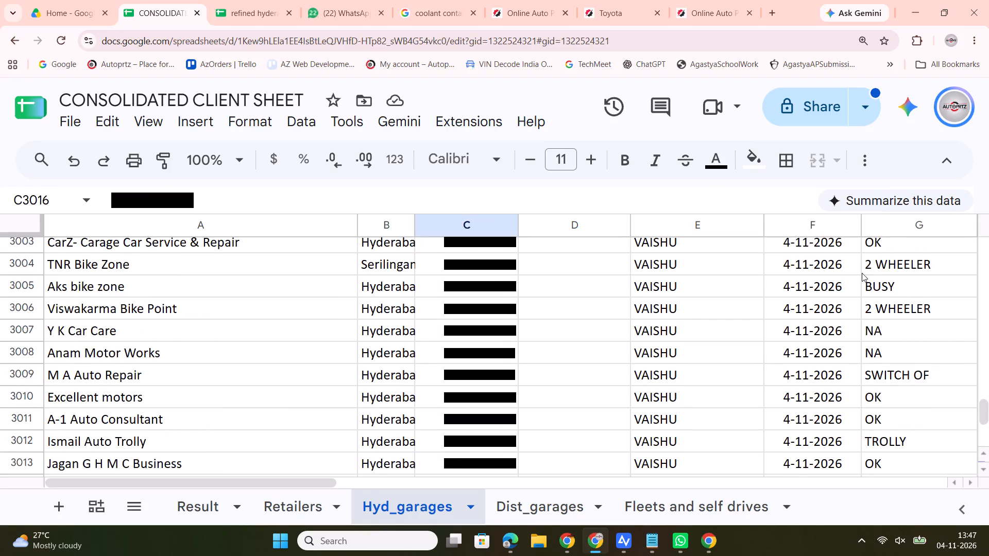
scroll(863, 273, "up", 12)
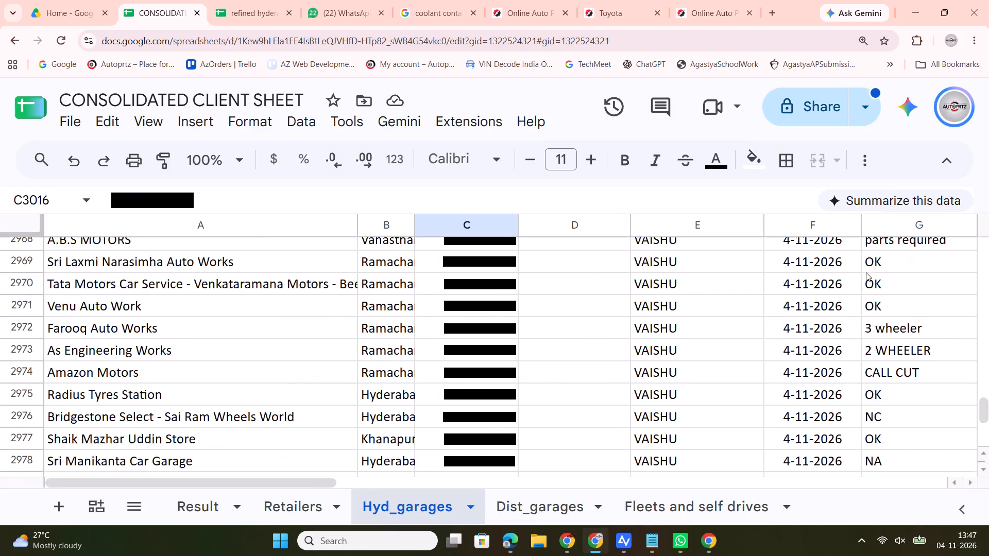
scroll(866, 272, "up", 9)
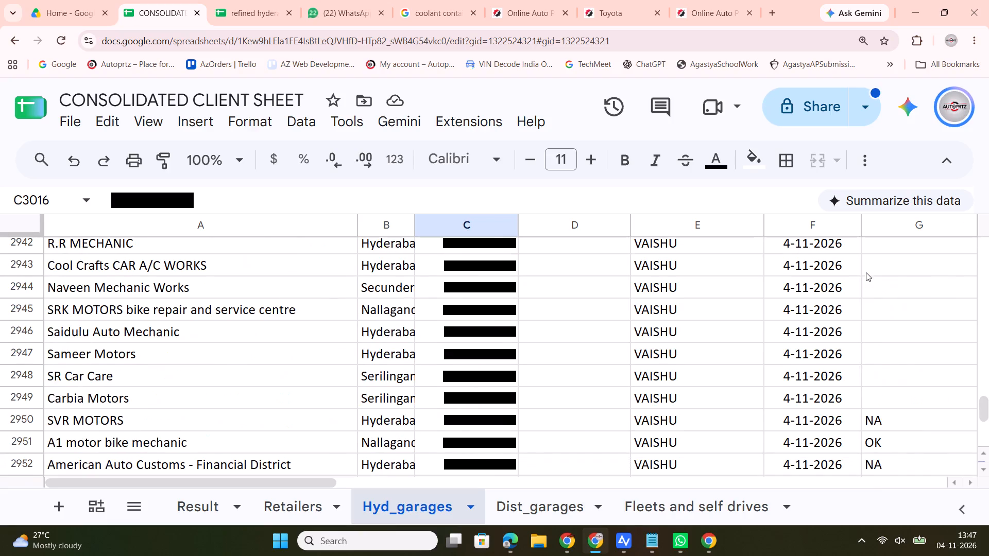
Record parts required as the column G call outcome for Carbia Motors.
left_click(871, 396)
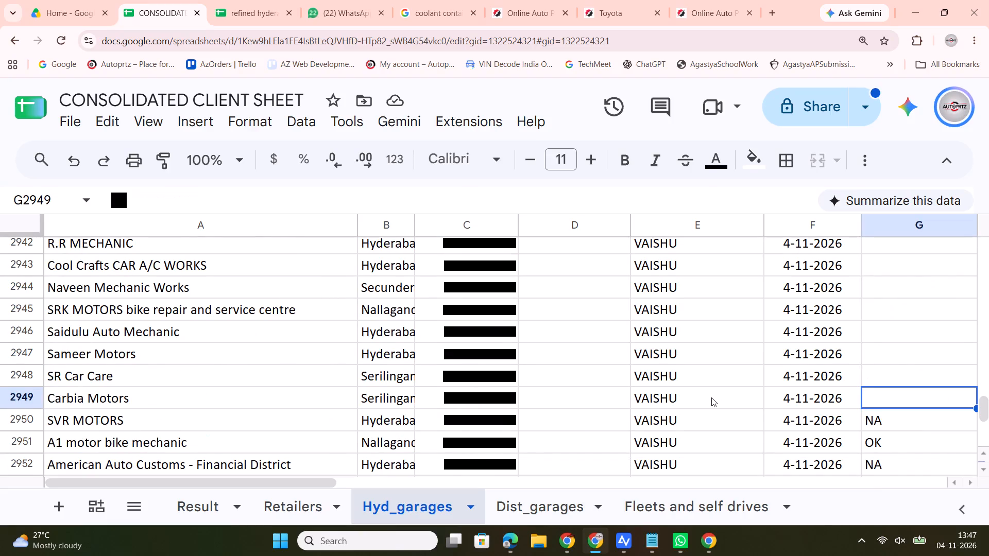
left_click(468, 398)
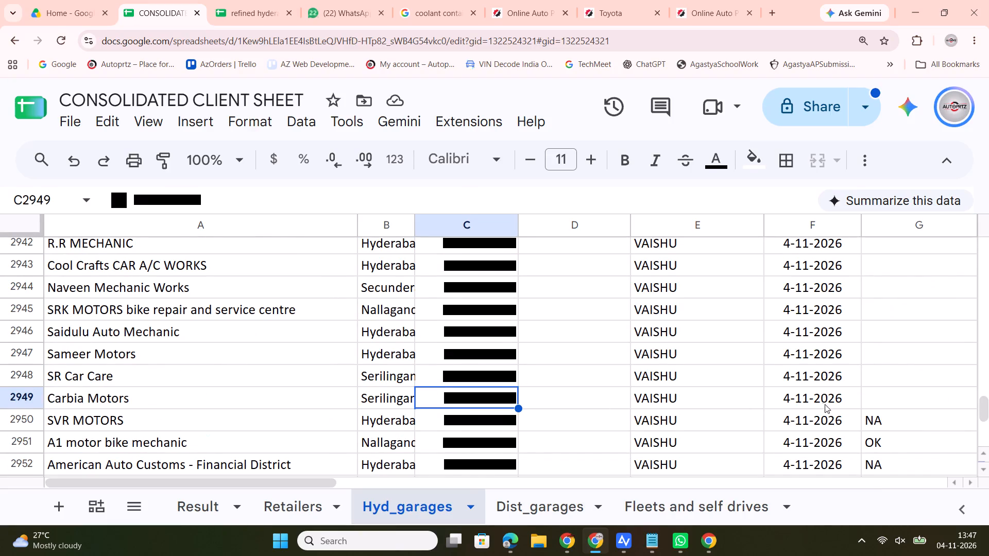
left_click(883, 399)
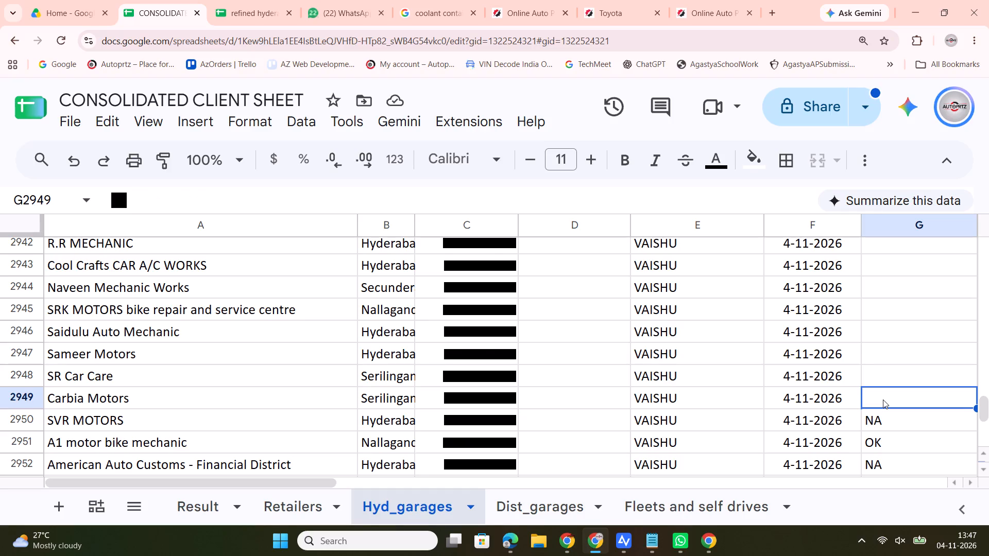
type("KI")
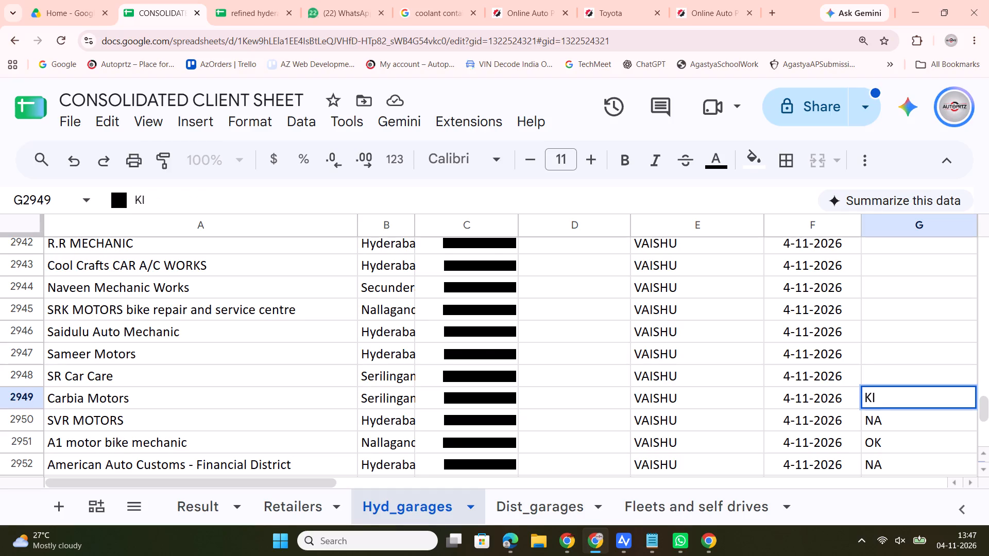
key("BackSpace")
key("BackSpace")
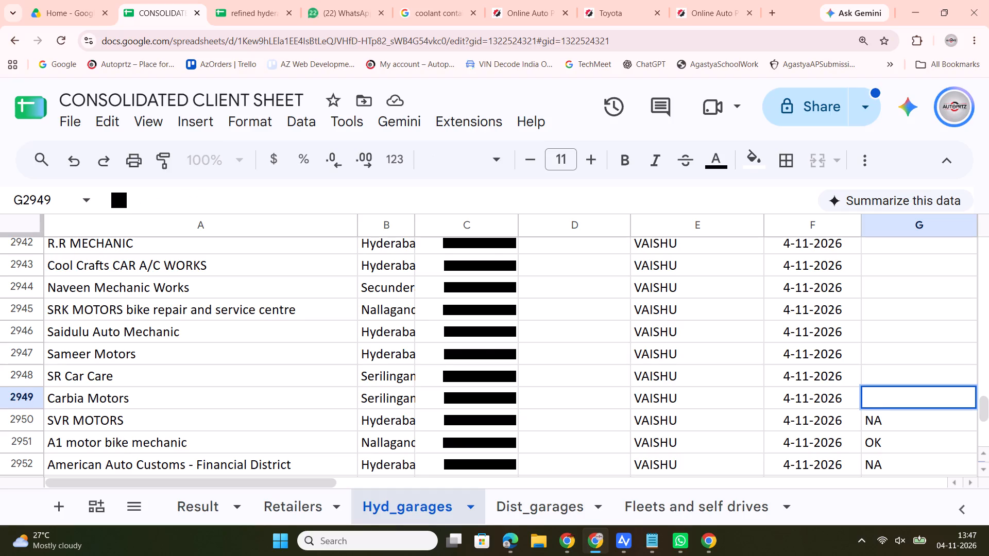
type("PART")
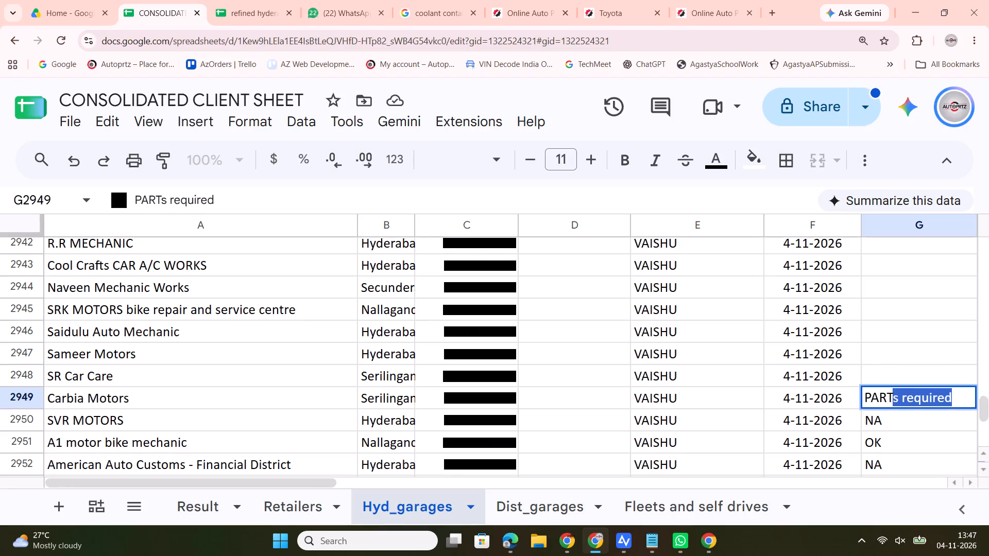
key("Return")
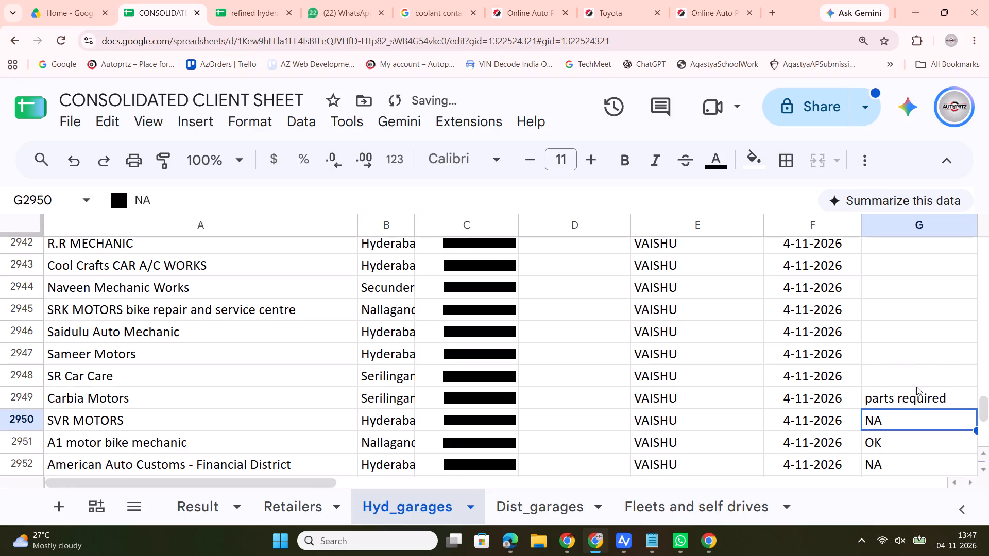
Check the Carbia Motors row's call outcome and caller, and select its phone number in column C.
left_click(916, 397)
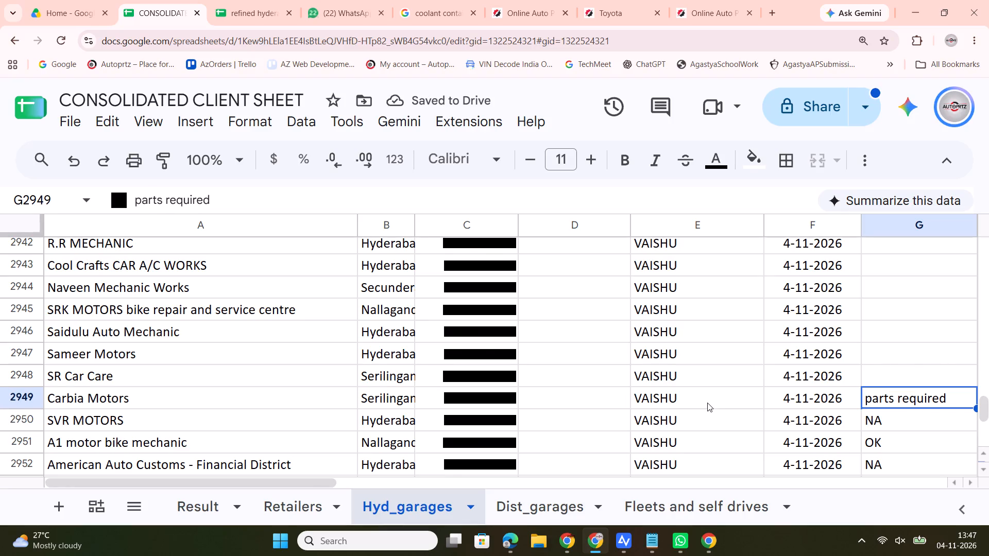
left_click(707, 403)
left_click(474, 397)
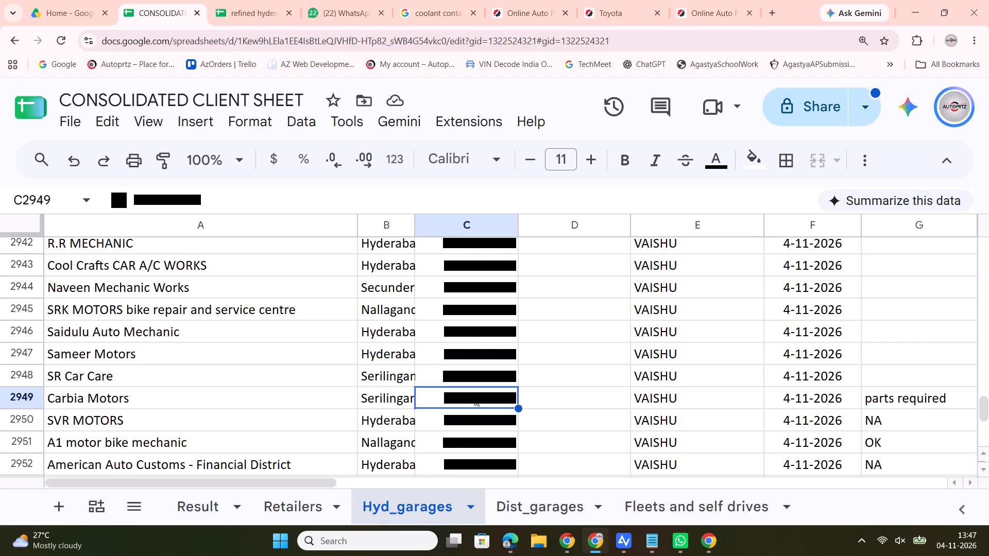
left_click(905, 400)
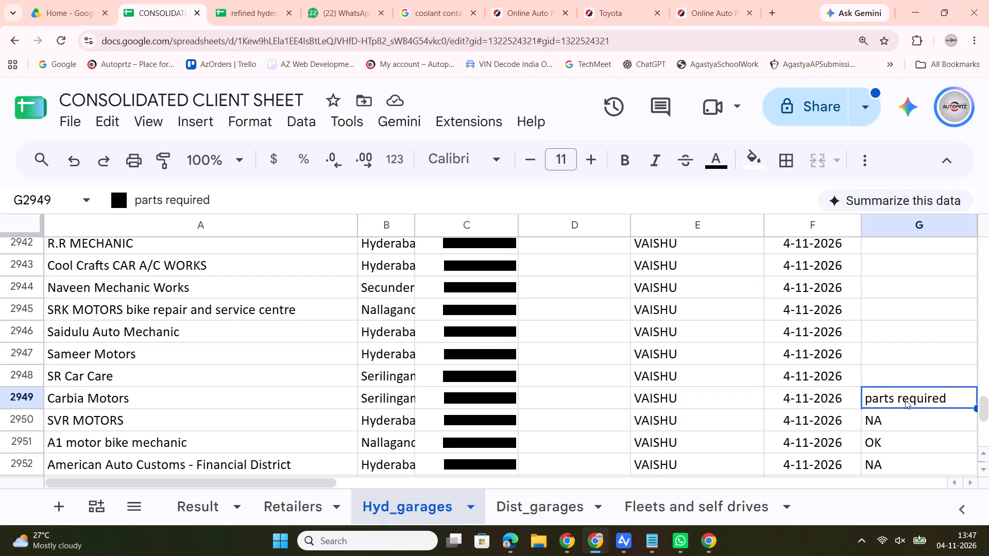
left_click(446, 398)
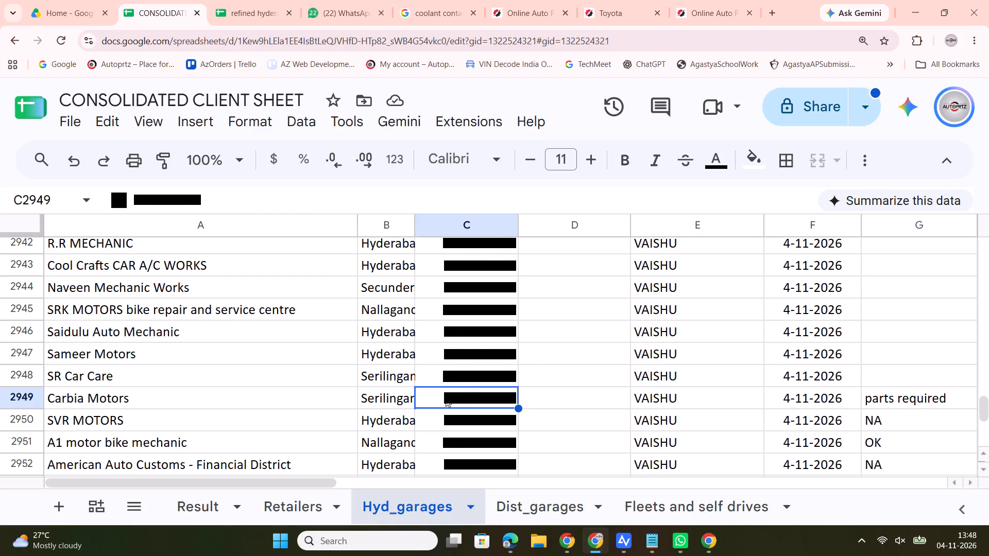
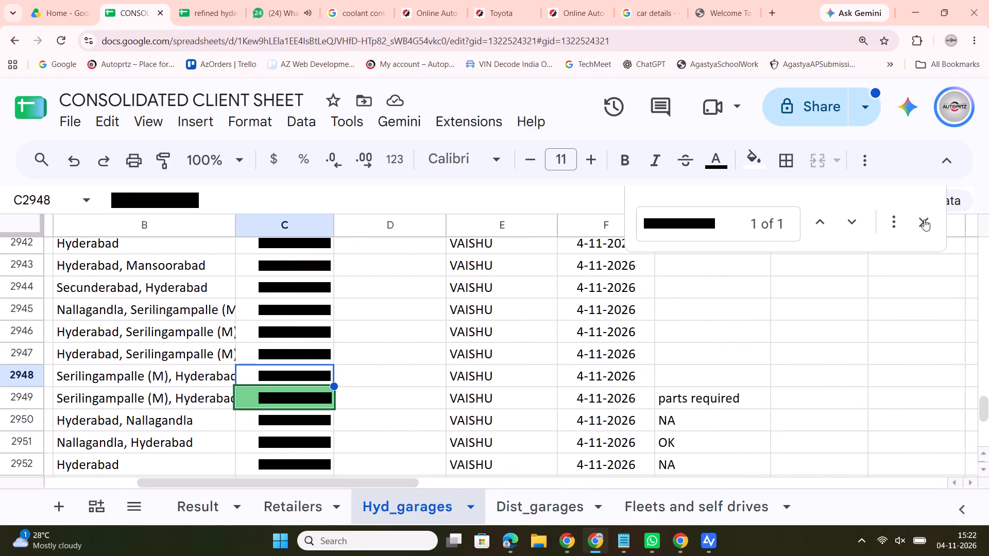
Close the phone number search and check the SR Car Care row, from garage name and phone number to its column G outcome cell.
left_click(924, 219)
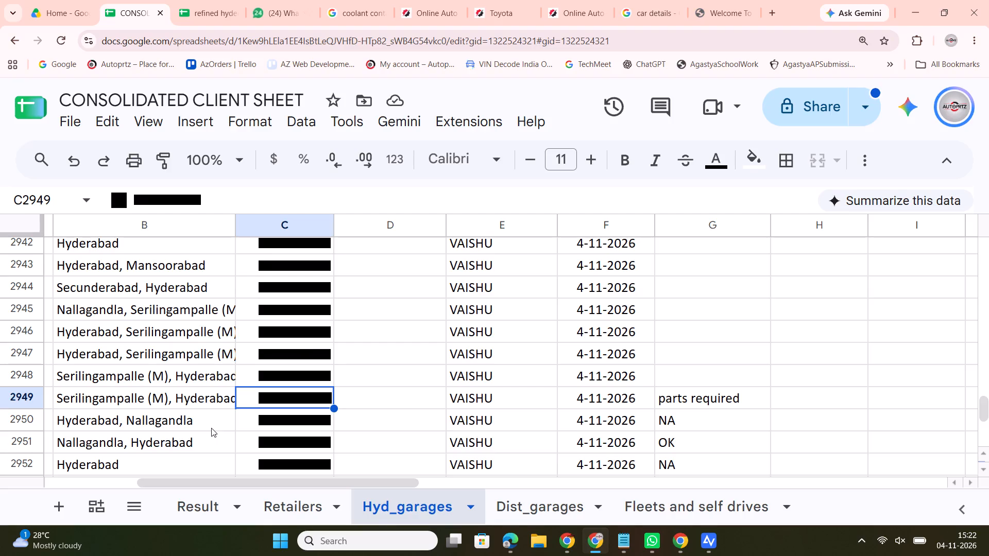
scroll(211, 428, "right", 8)
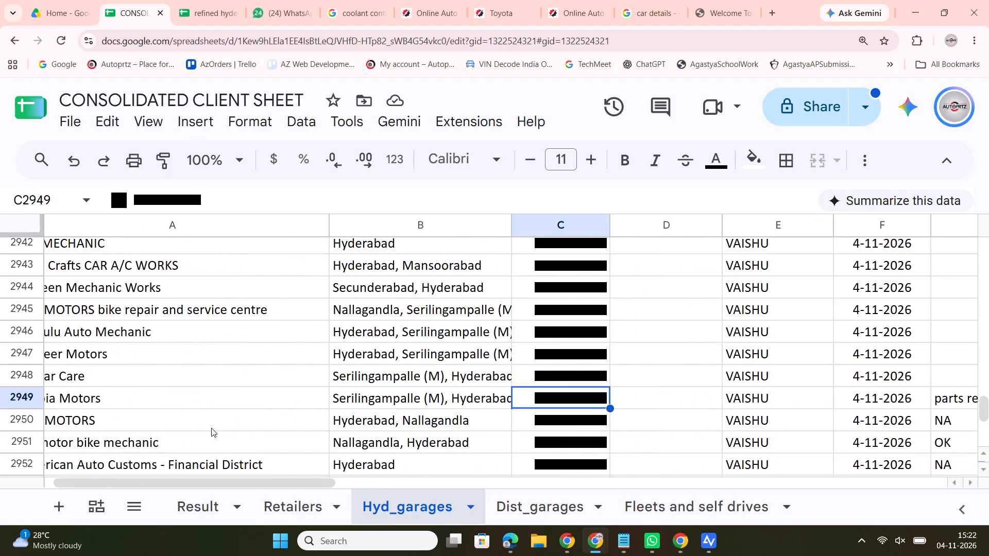
left_click(956, 373)
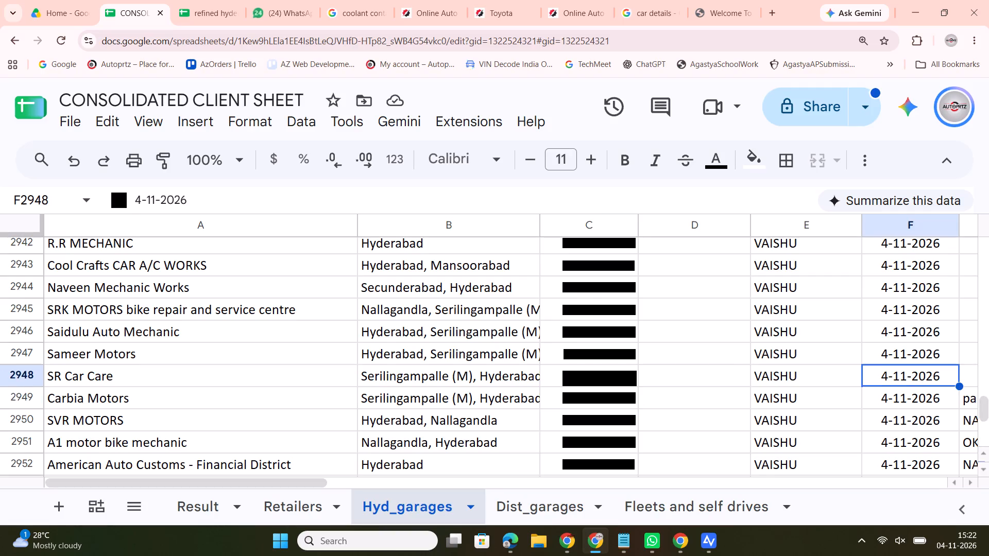
left_click(965, 372)
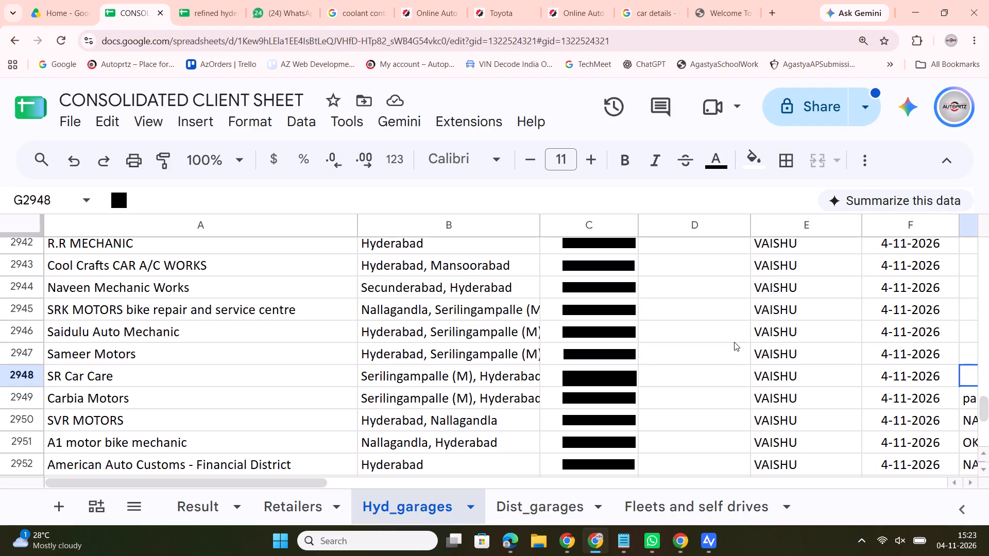
left_click(624, 373)
left_click(720, 379)
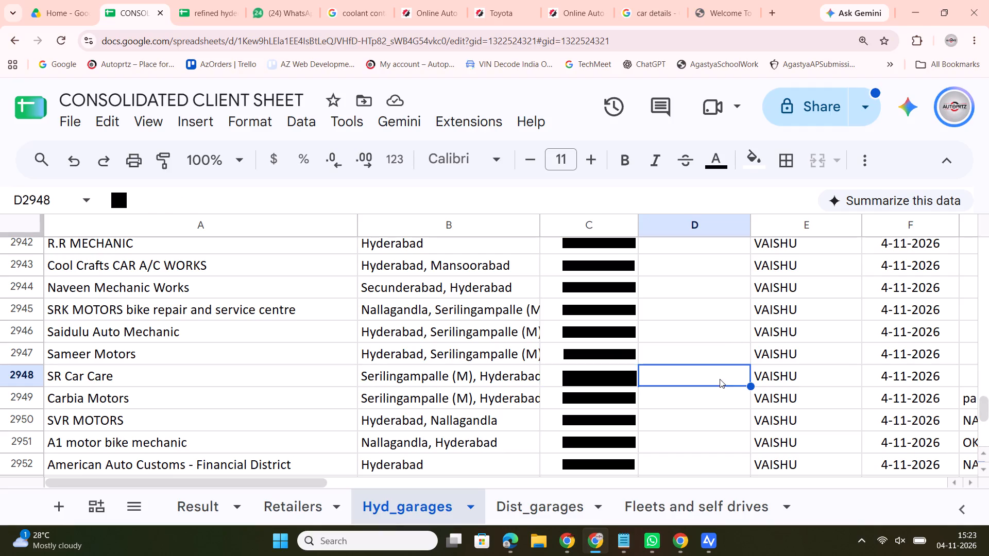
left_click(804, 377)
left_click(970, 376)
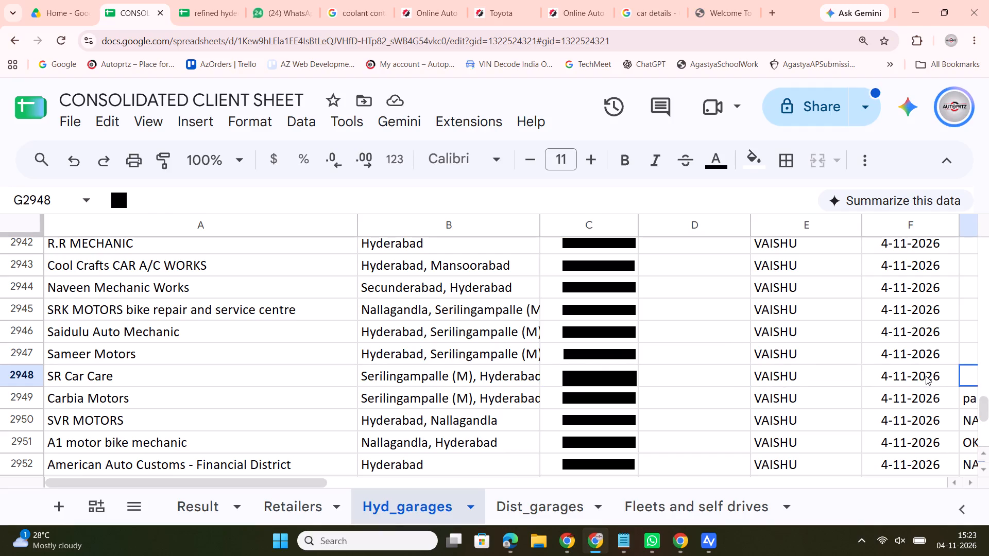
left_click(924, 376)
left_click(791, 375)
left_click(683, 368)
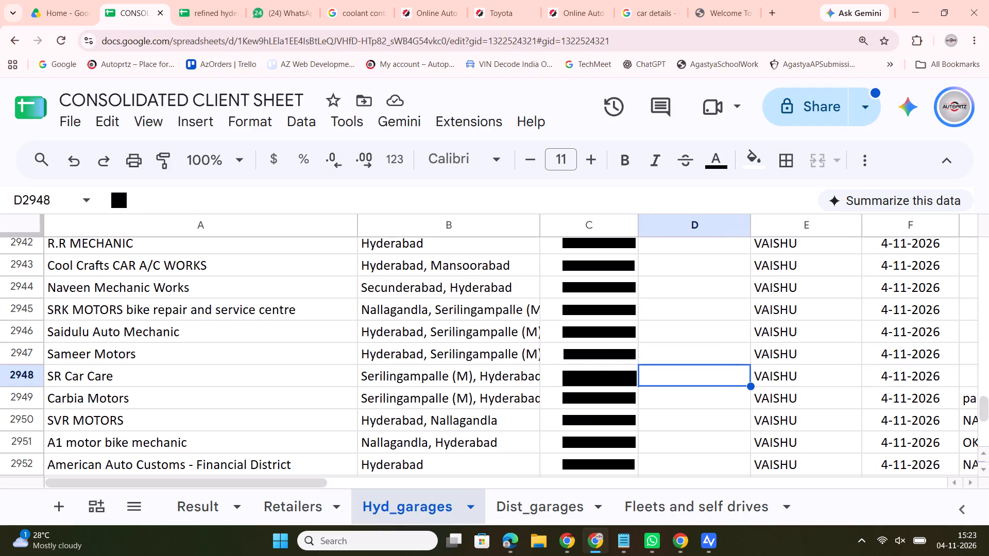
left_click(584, 377)
left_click(477, 374)
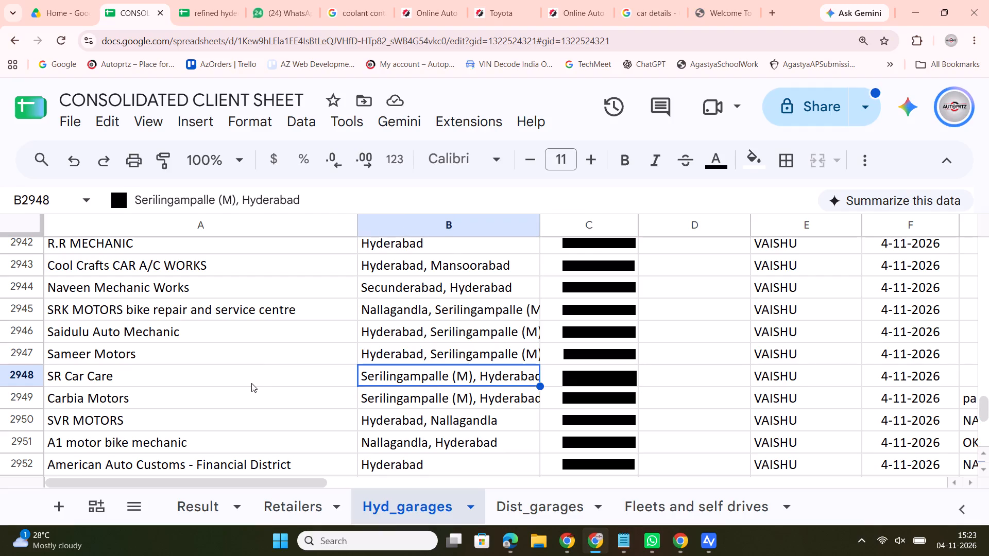
left_click(251, 383)
left_click(967, 373)
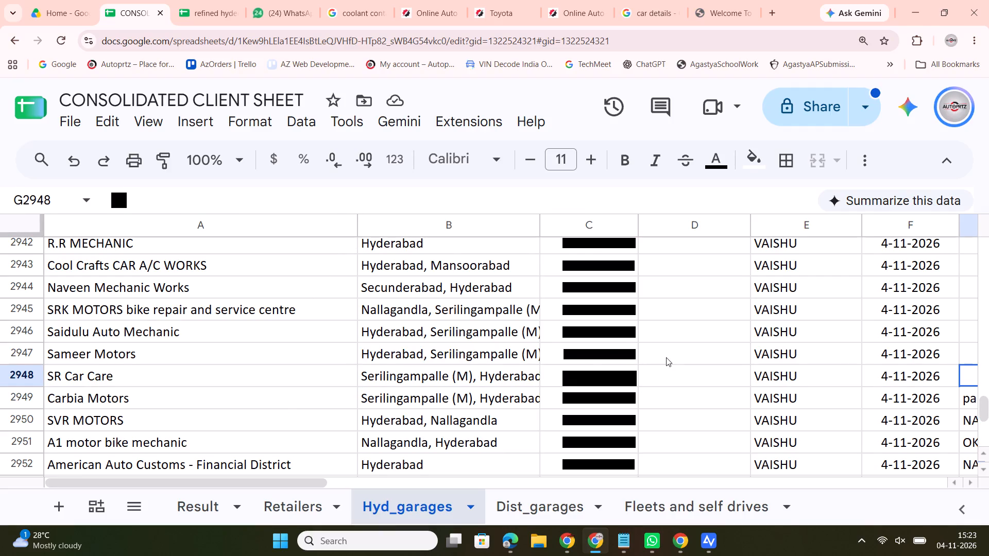
scroll(666, 357, "left", 2)
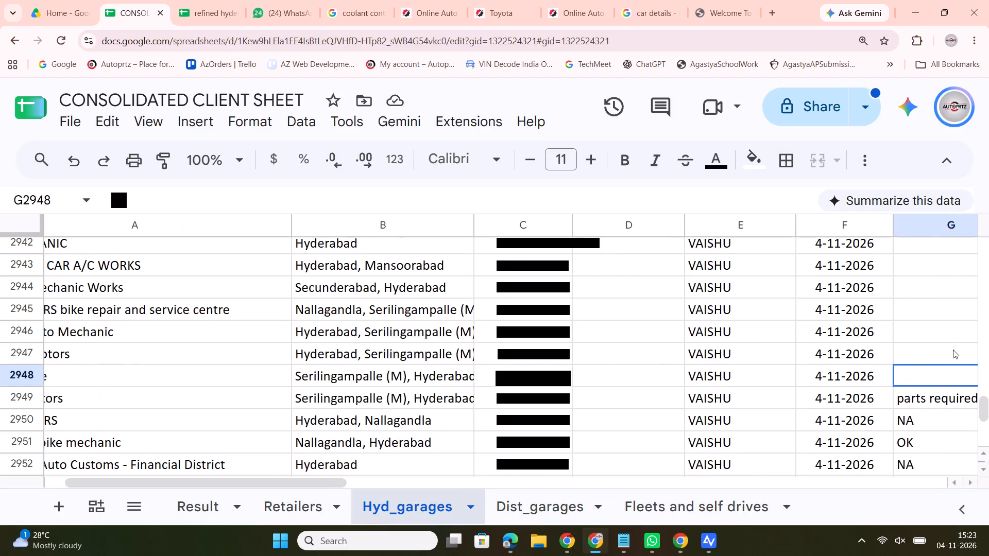
left_click(925, 376)
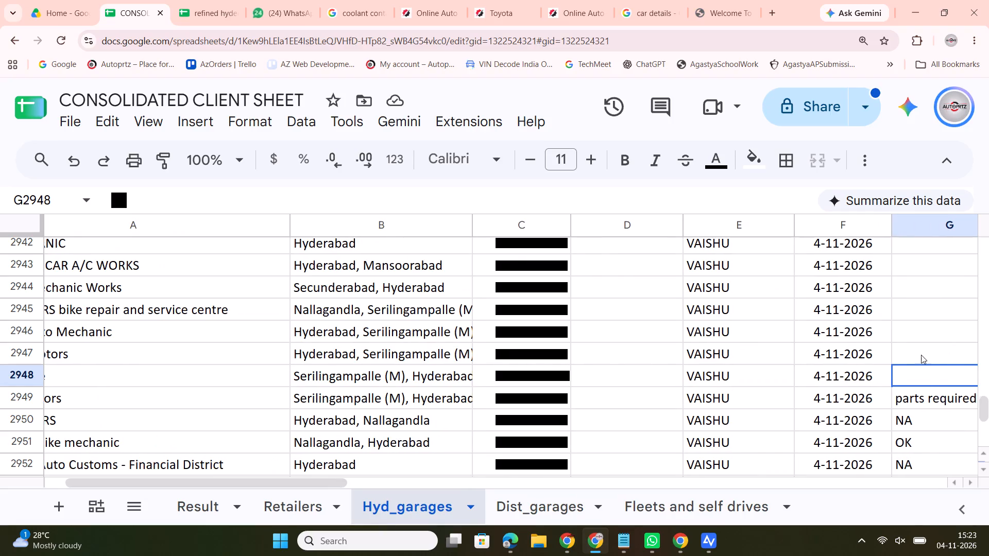
left_click(921, 355)
left_click(914, 373)
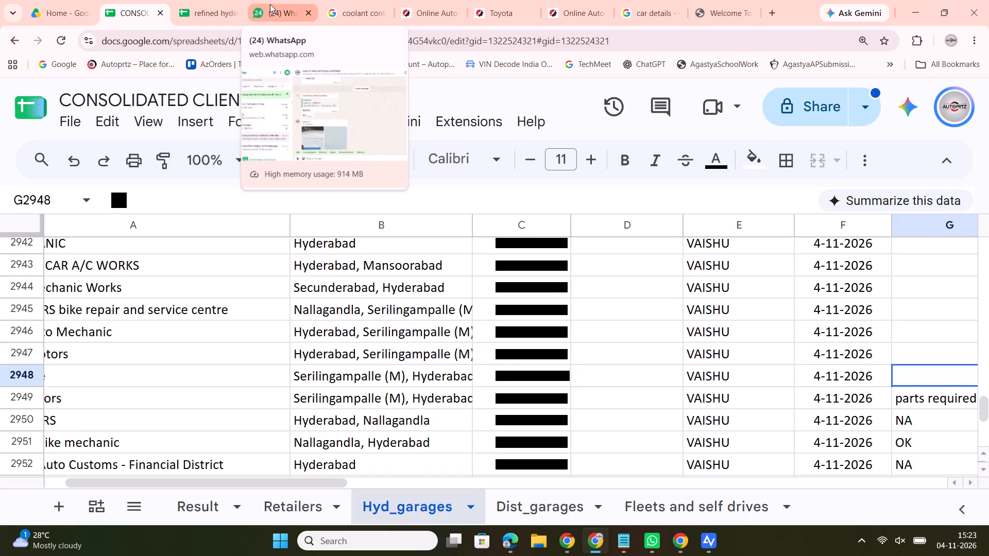
left_click(917, 377)
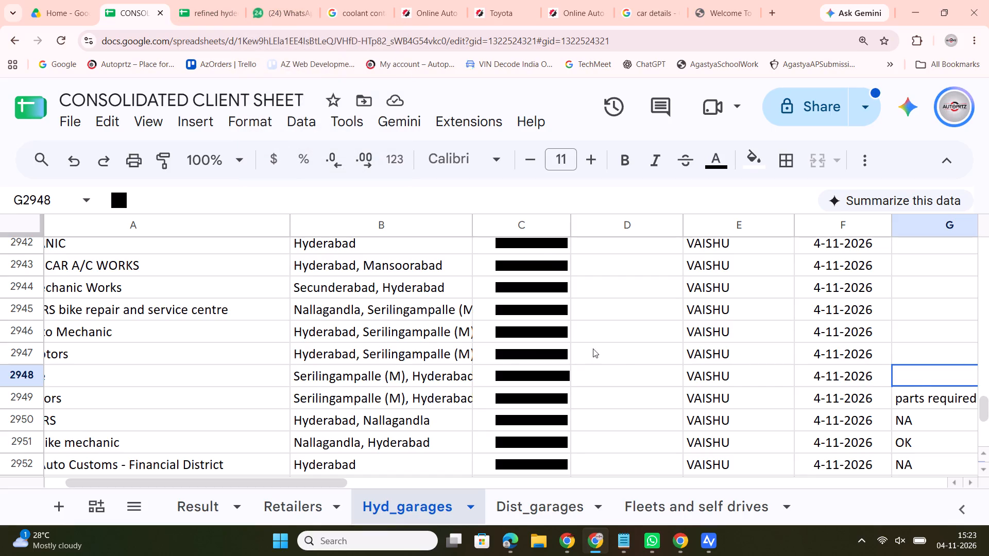
left_click(553, 371)
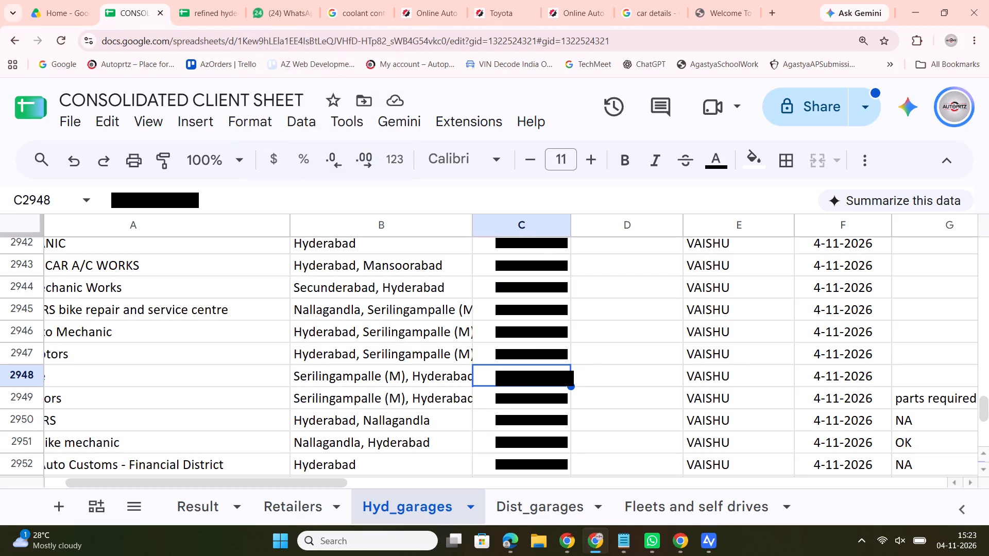
Narrow the empty column D to about half its width so that column G fits in view.
left_click(908, 389)
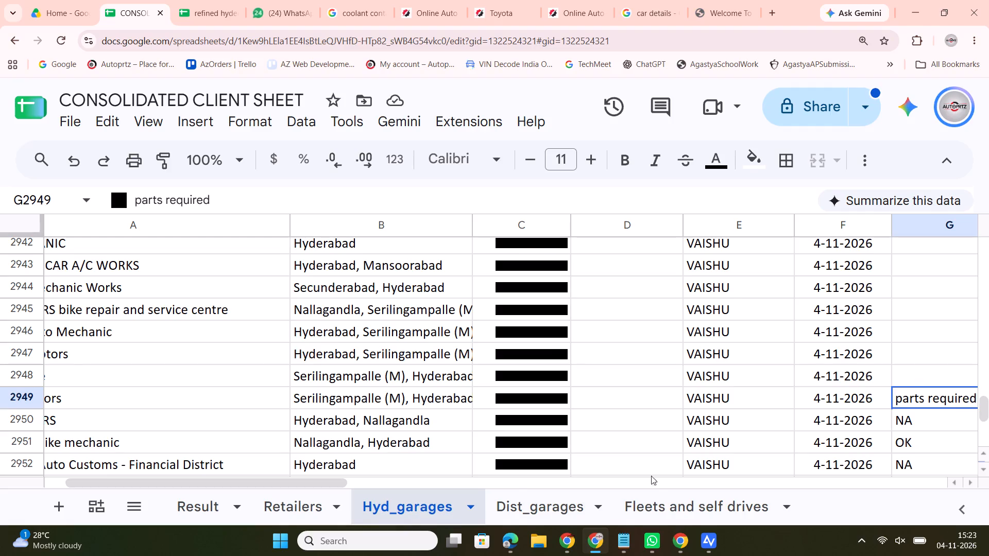
double_click(356, 479)
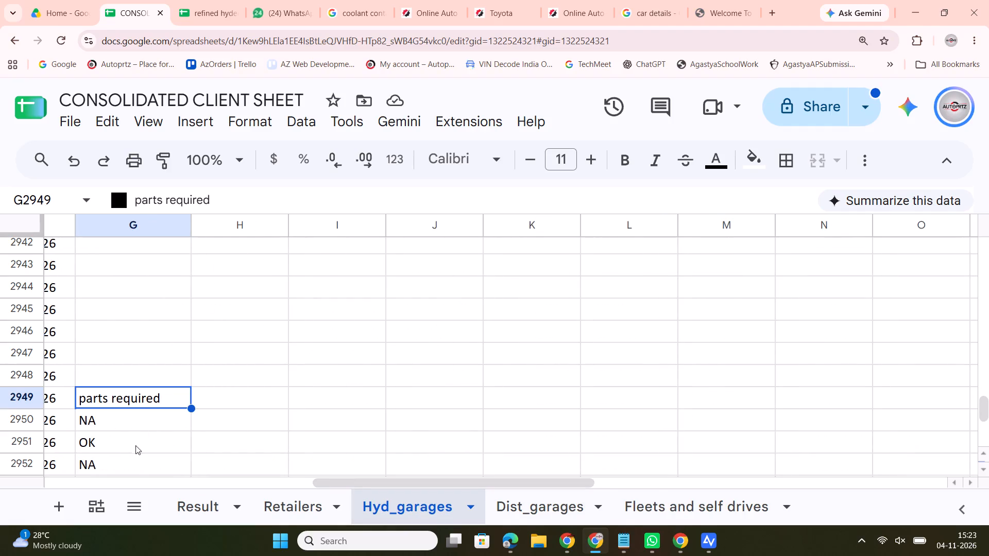
left_click(118, 484)
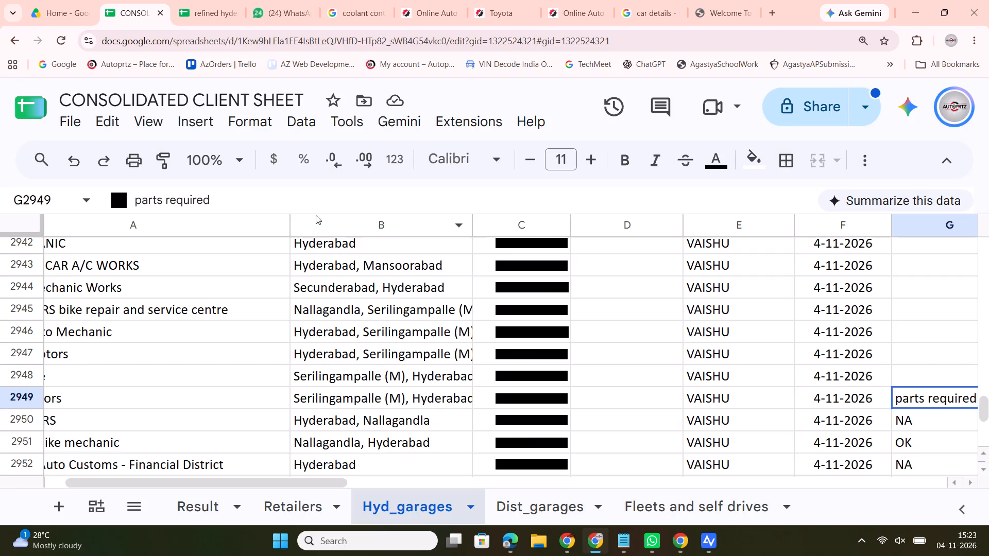
left_click_drag(680, 221, 591, 215)
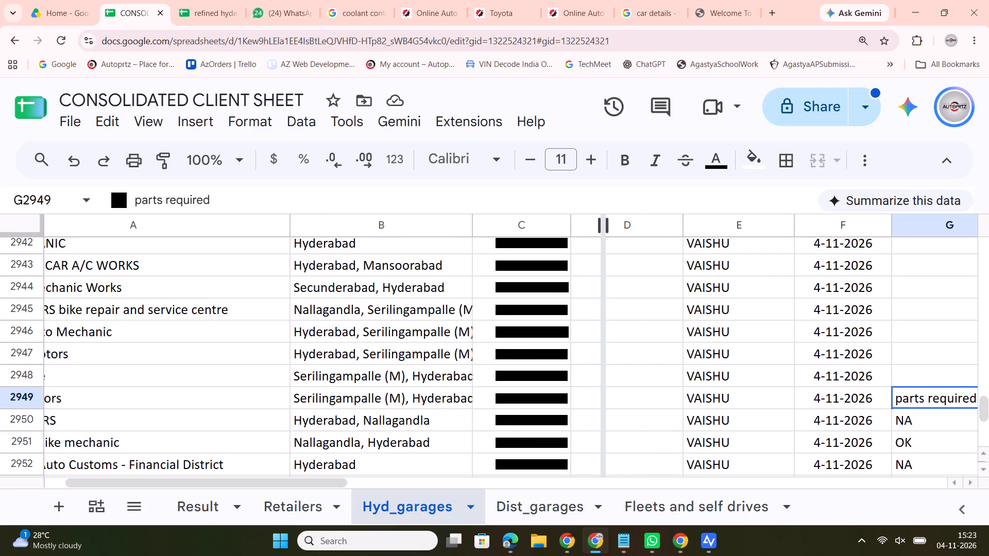
left_click_drag(591, 215, 629, 220)
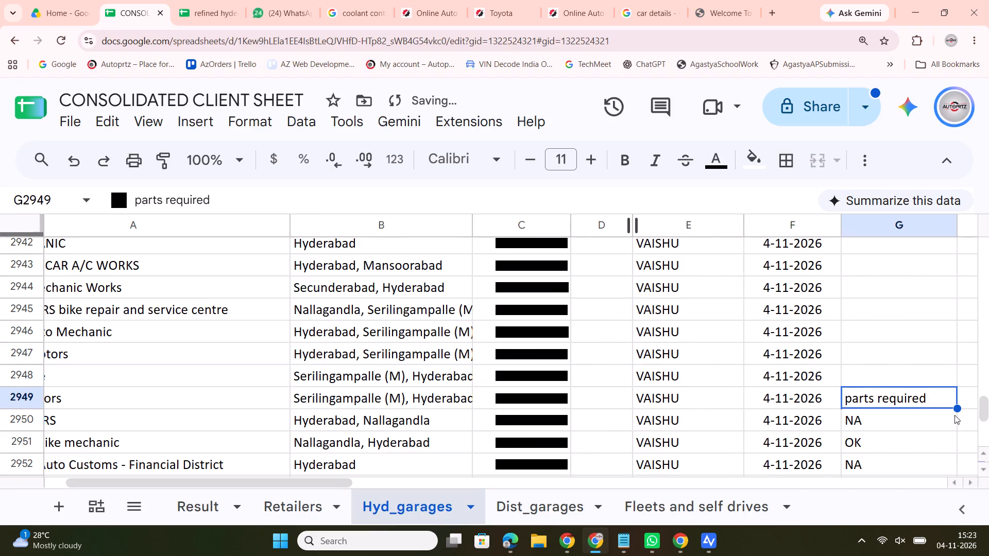
Fill the Carbia Motors outcome, parts required, up into the column G cell for SR Car Care.
left_click_drag(959, 405, 959, 382)
Look up the phone number of Sameer Motors, the garage directly above SR Car Care.
scroll(732, 379, "right", 1)
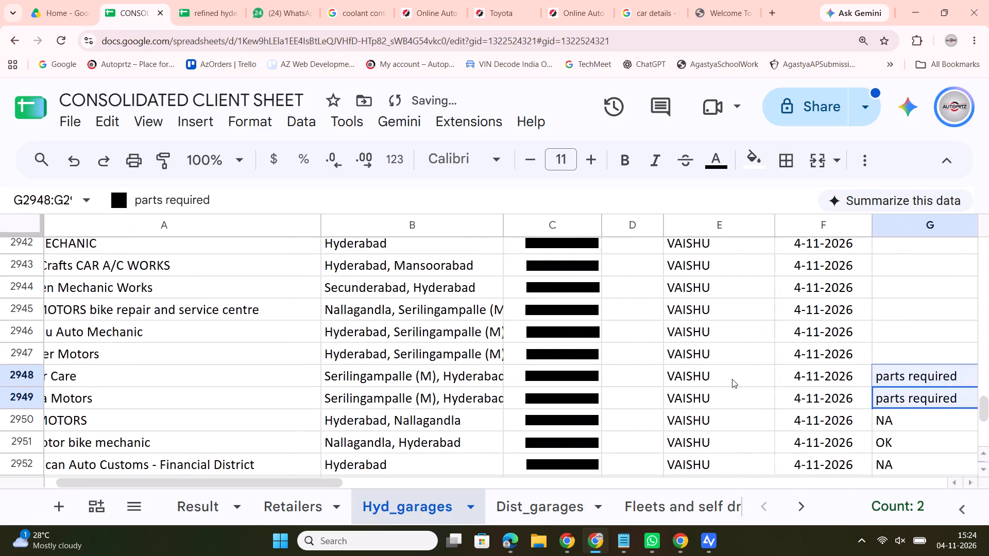
scroll(732, 379, "right", 3)
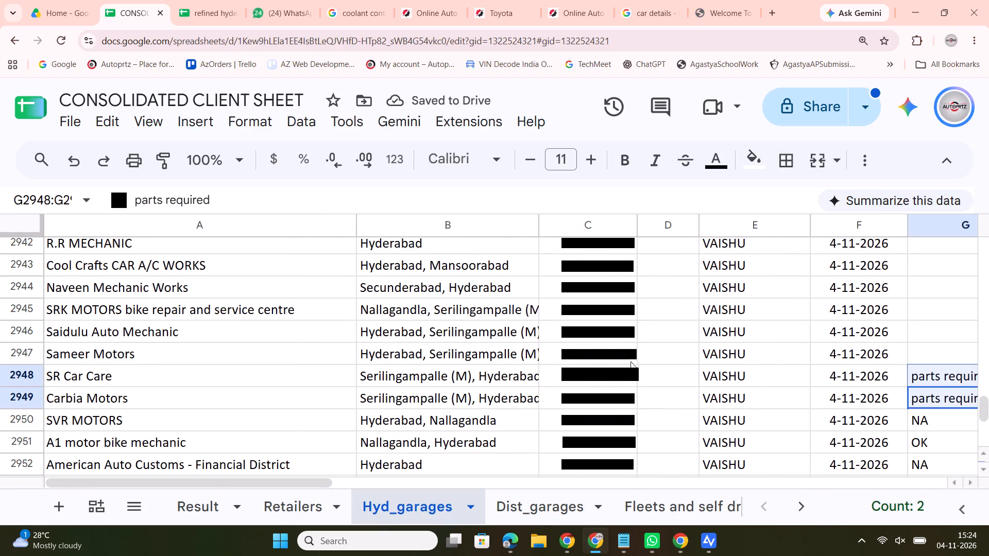
left_click(626, 355)
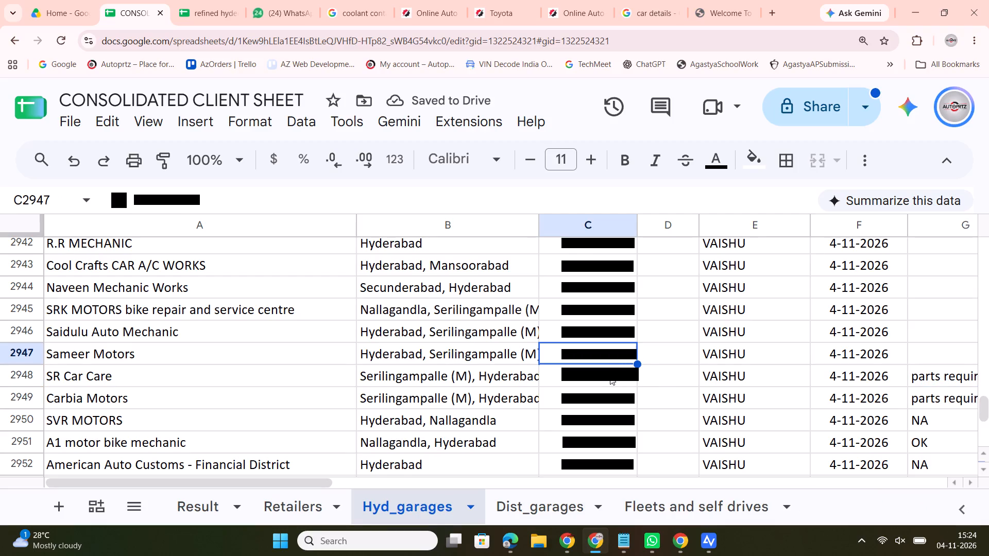
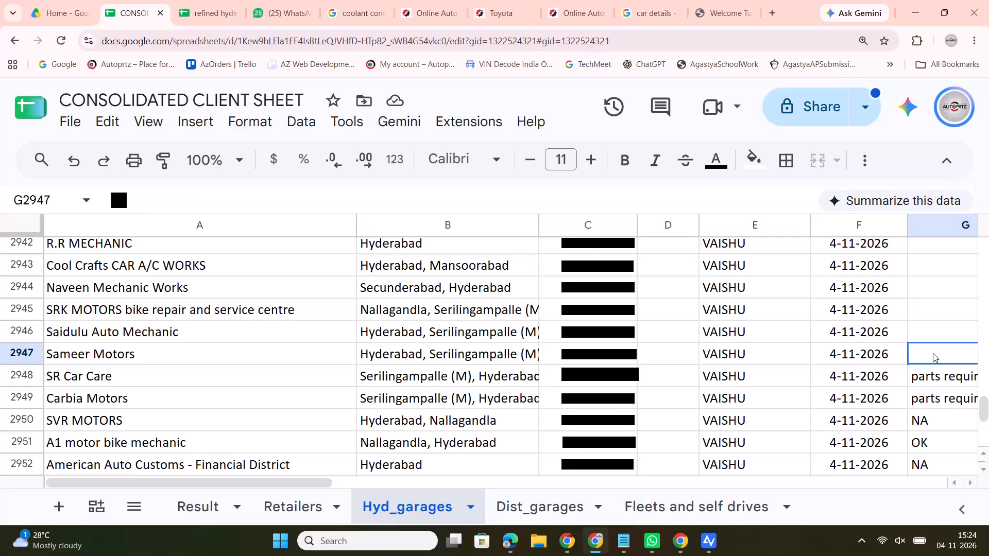
Record the column G outcomes NA for Sameer Motors and NC for Saidulu Auto Mechanic in the row above it.
type("NA")
key("Up")
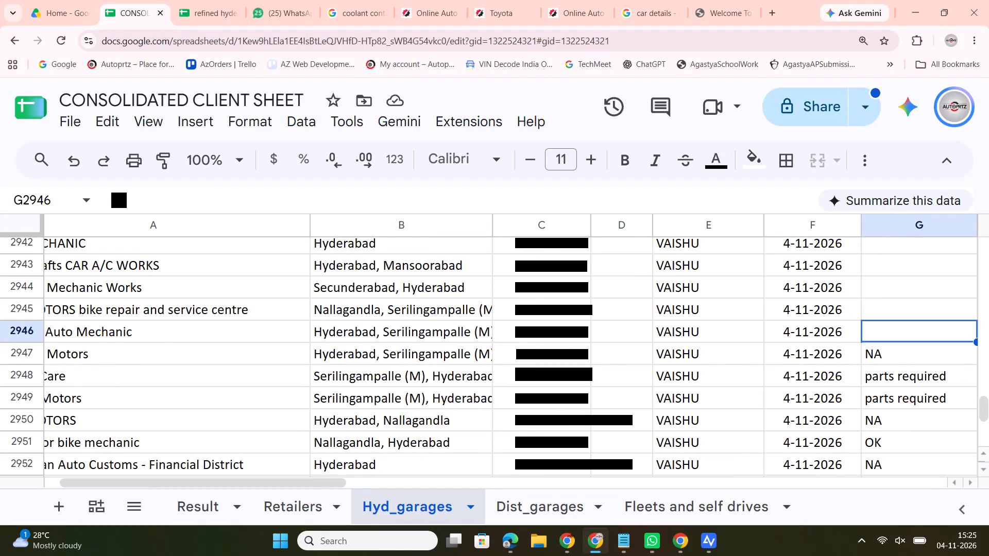
type("NC")
key("Up")
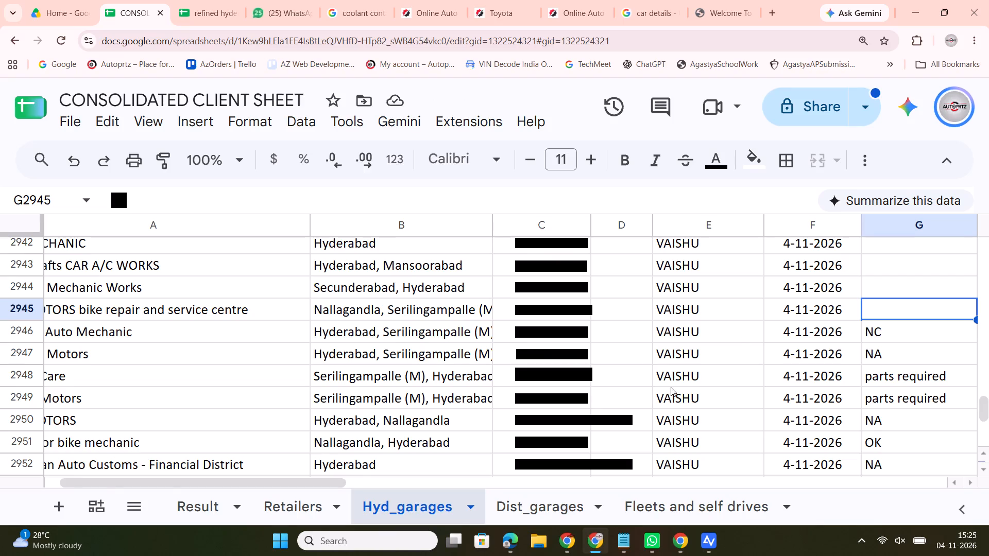
Check the garage name in row 2945 and enter BUSY as the column G outcome for SRK MOTORS bike repair and service centre.
left_click(149, 306)
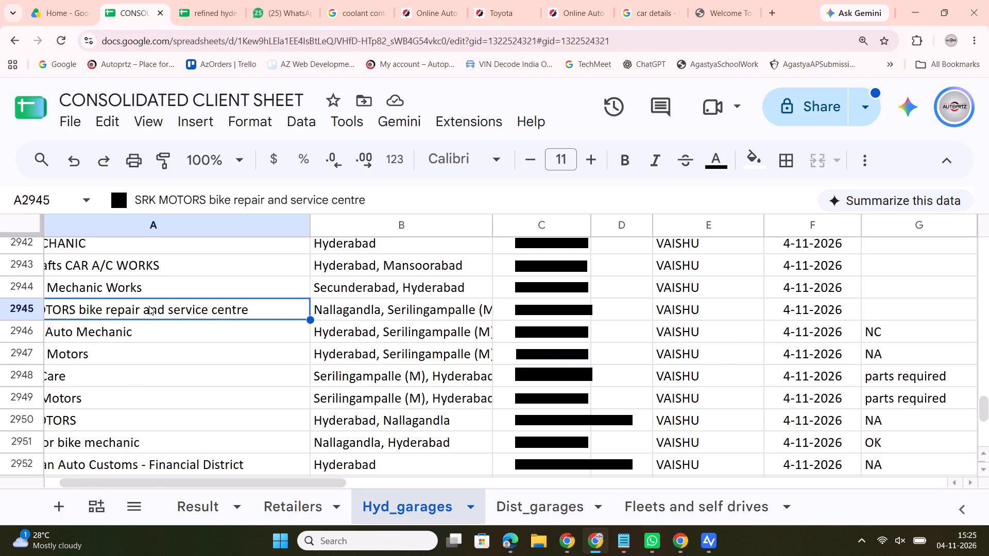
left_click(913, 312)
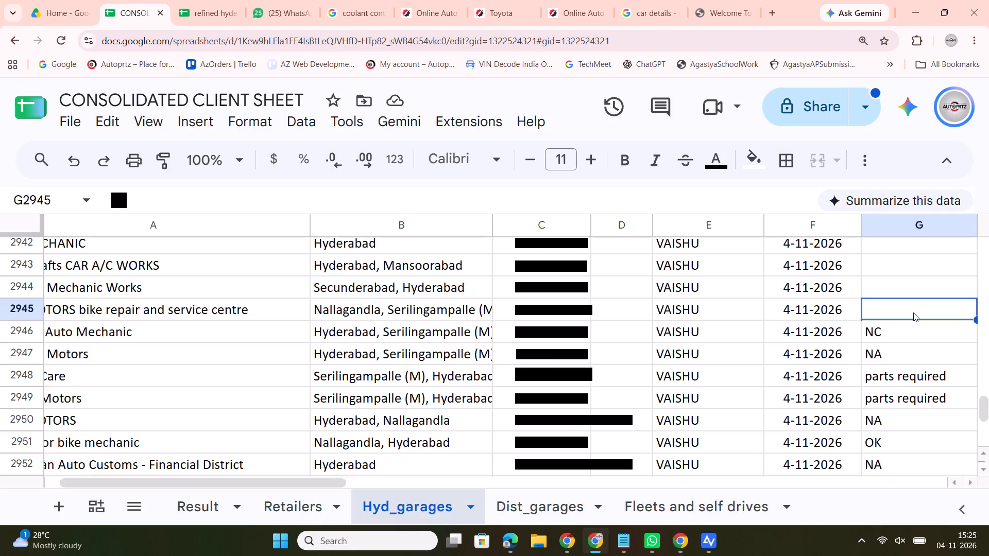
type("BUS")
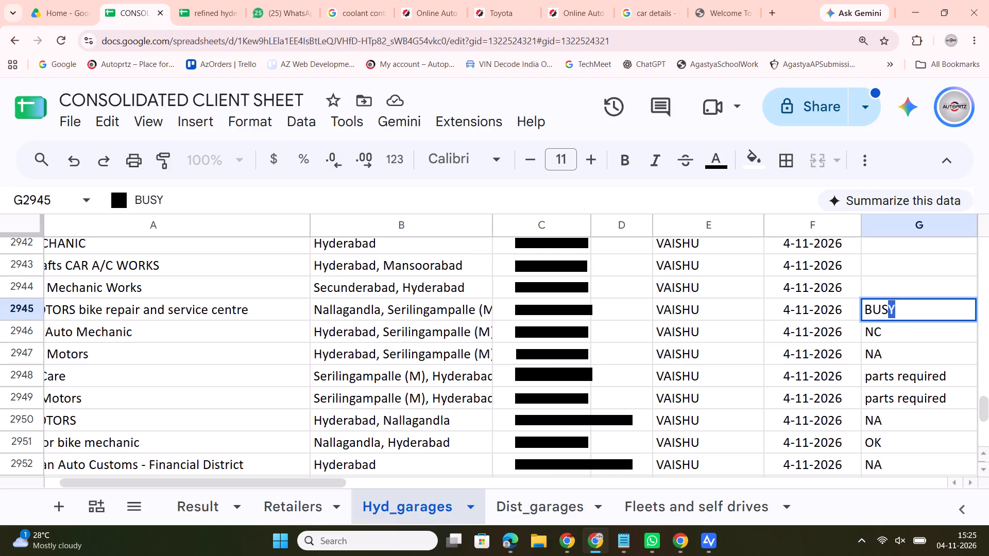
key("Up")
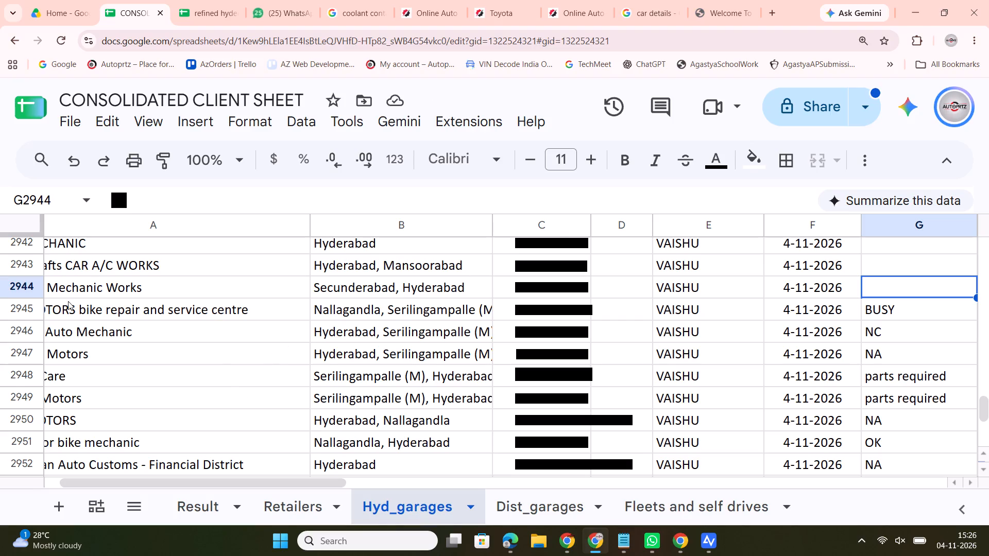
Check the garage name in row 2944 and enter NA as the column G outcome for Naveen Mechanic Works.
left_click(70, 286)
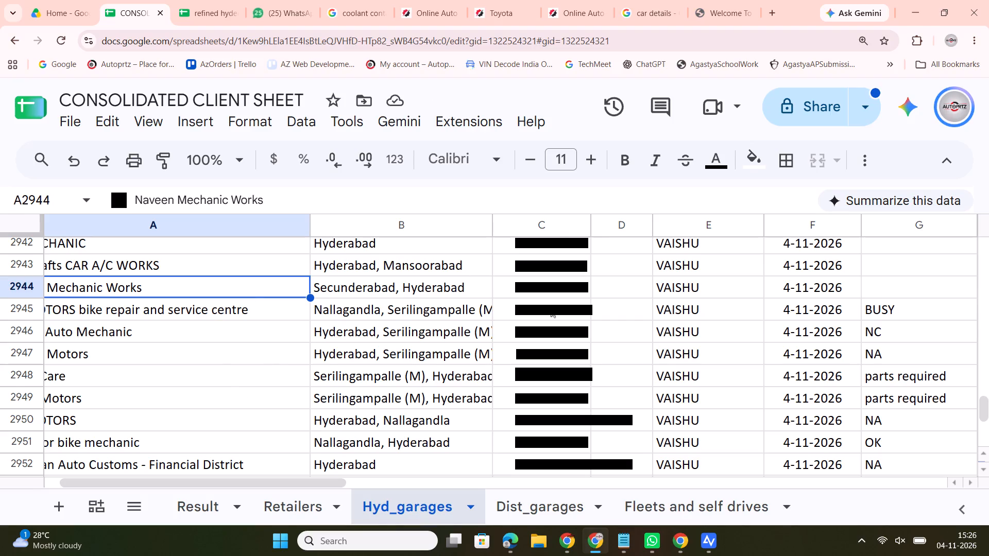
left_click(939, 287)
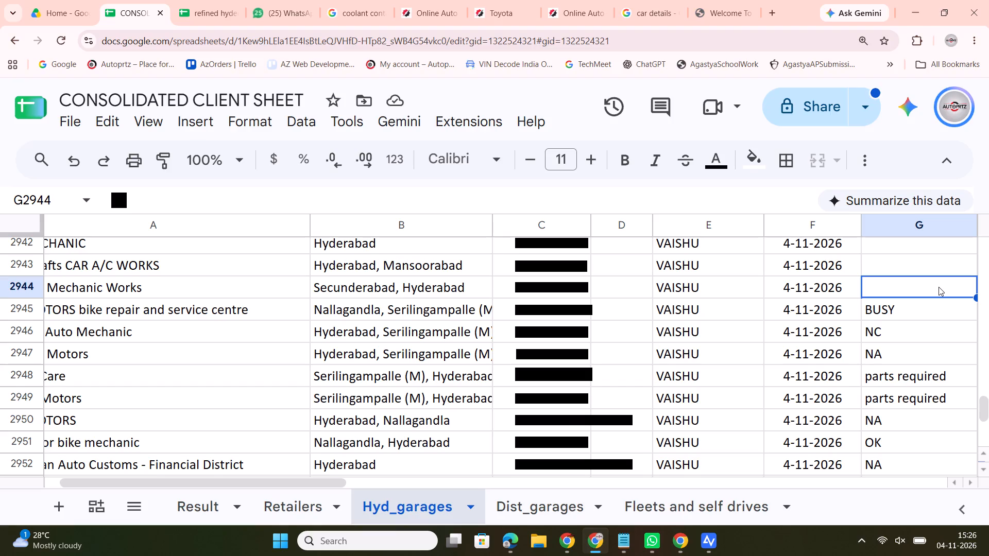
key("n")
key("a")
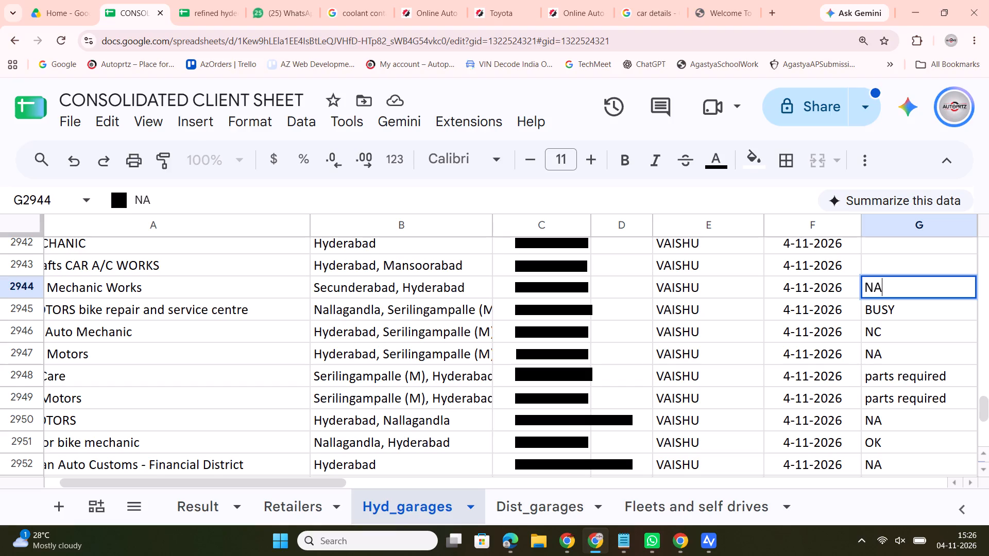
key("Up")
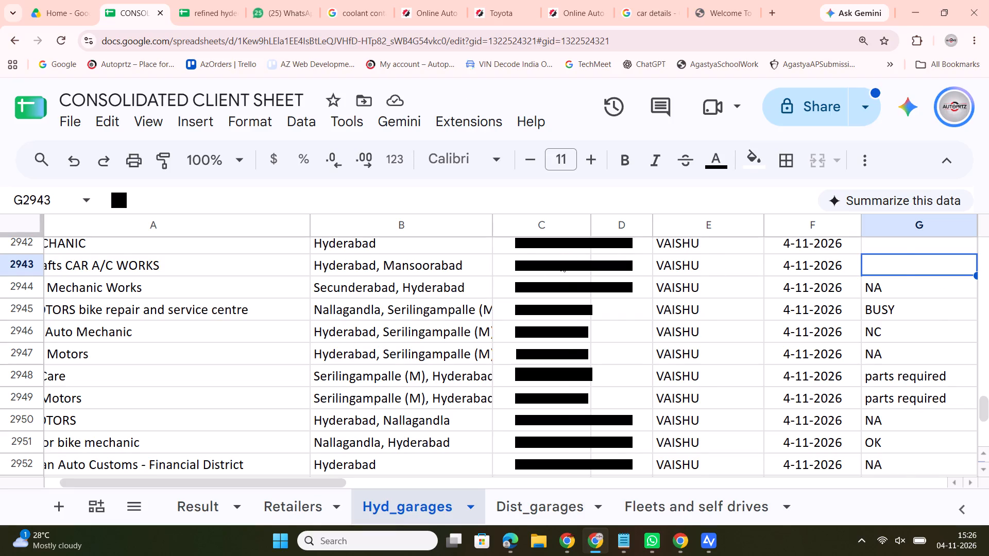
Enter NC as the column G outcome for Cool Crafts CAR A/C WORKS.
scroll(560, 263, "right", 4)
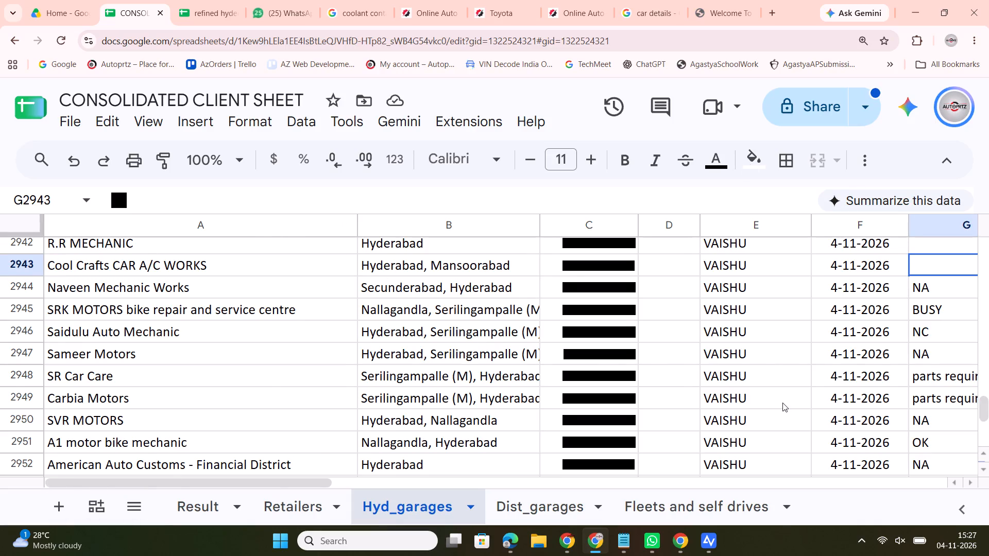
type("NC")
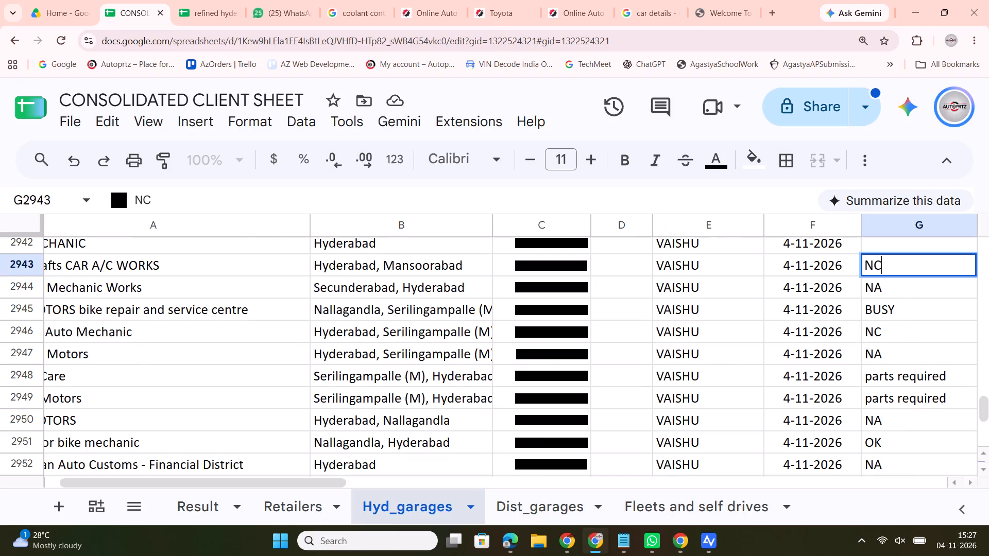
key("Up")
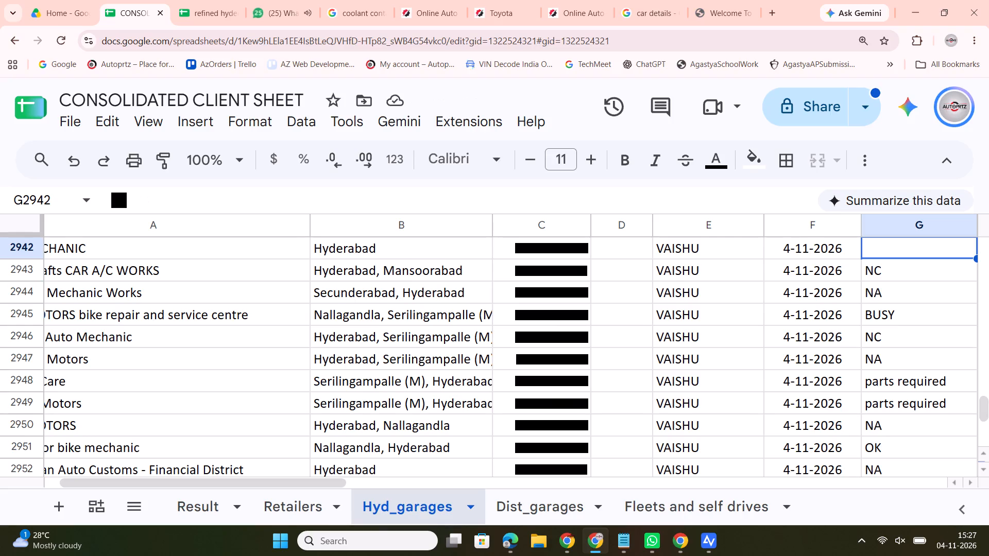
Enter CALL CUT as the column G outcome for R.R MECHANIC in row 2942.
scroll(782, 403, "right", 1)
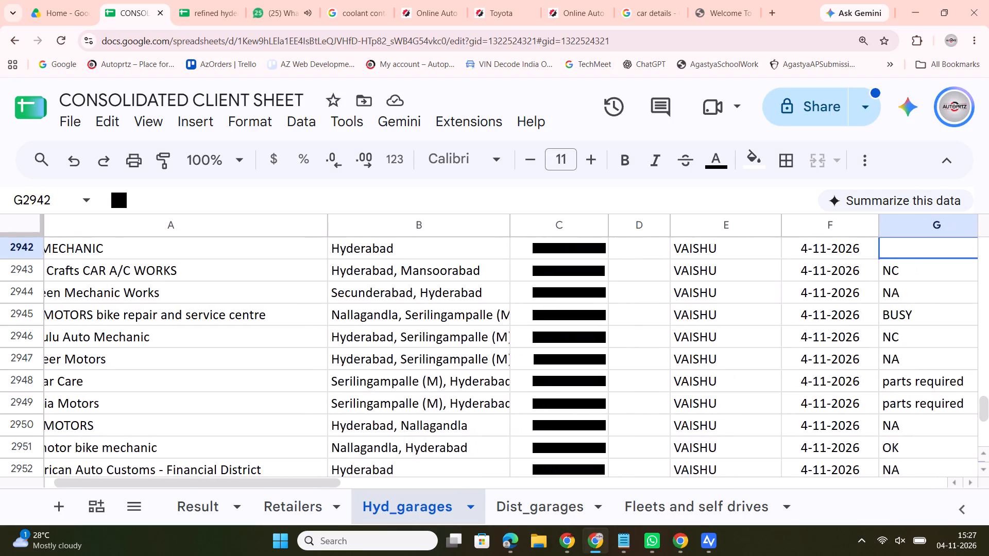
scroll(782, 403, "right", 1)
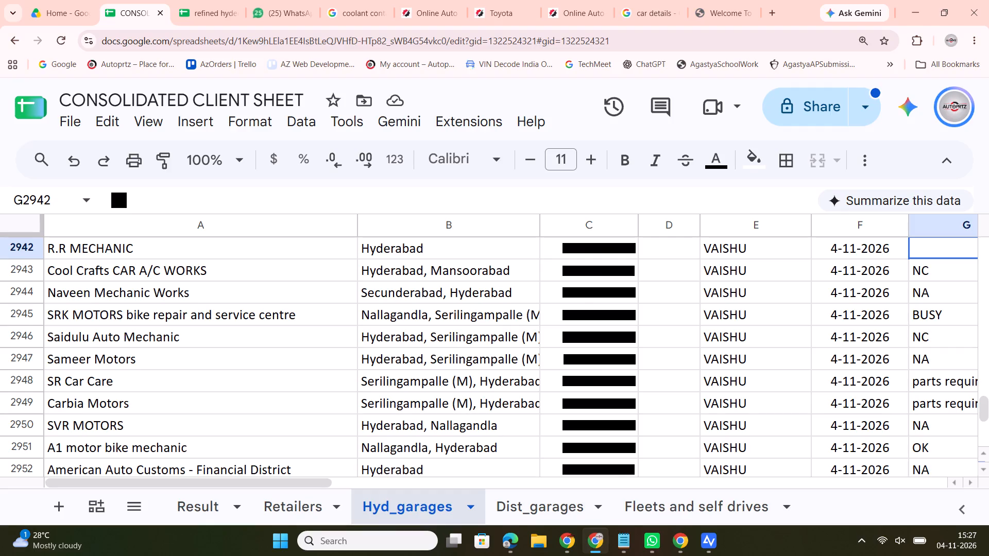
type("CA")
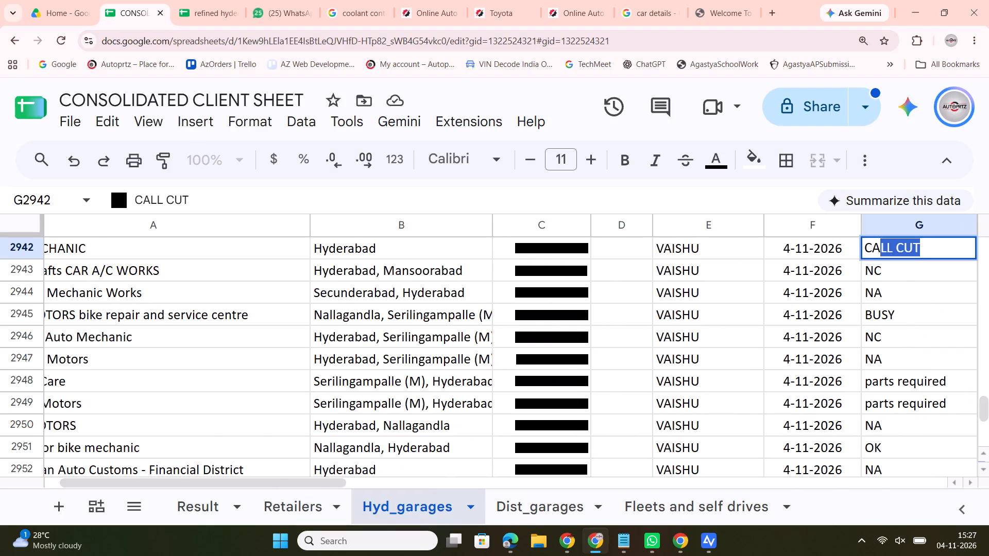
key("Up")
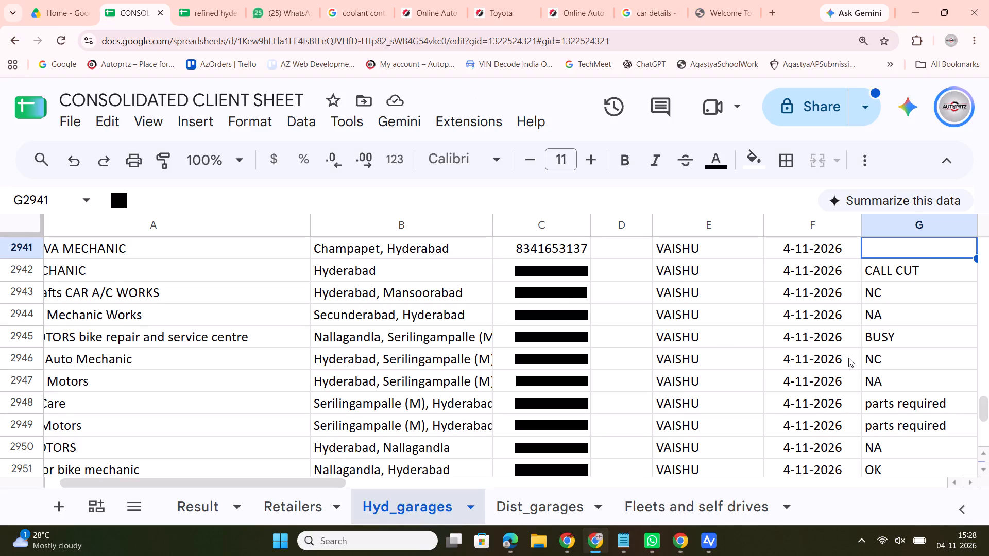
Enter OK as the column G outcome for J S ACTIVA MECHANIC in row 2941.
left_click(988, 555)
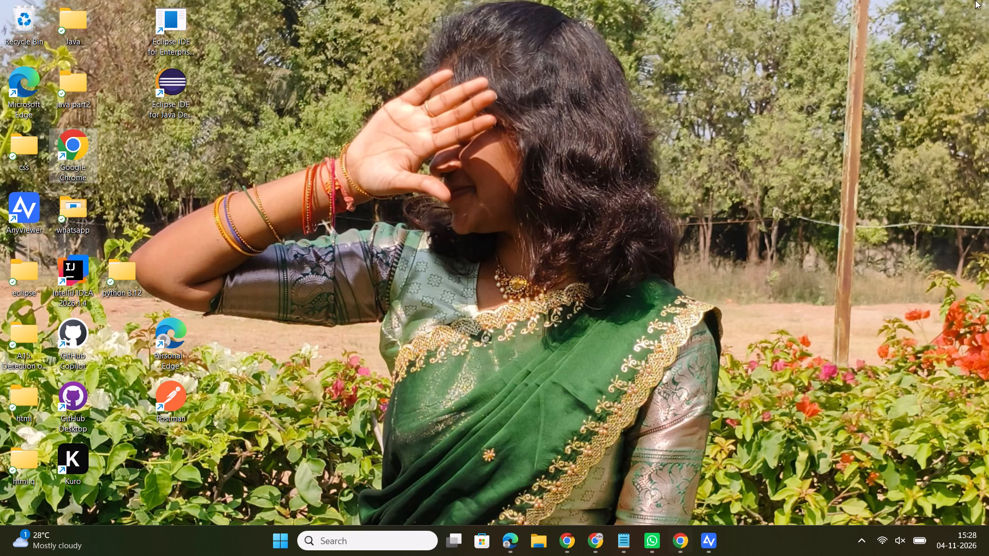
left_click(601, 545)
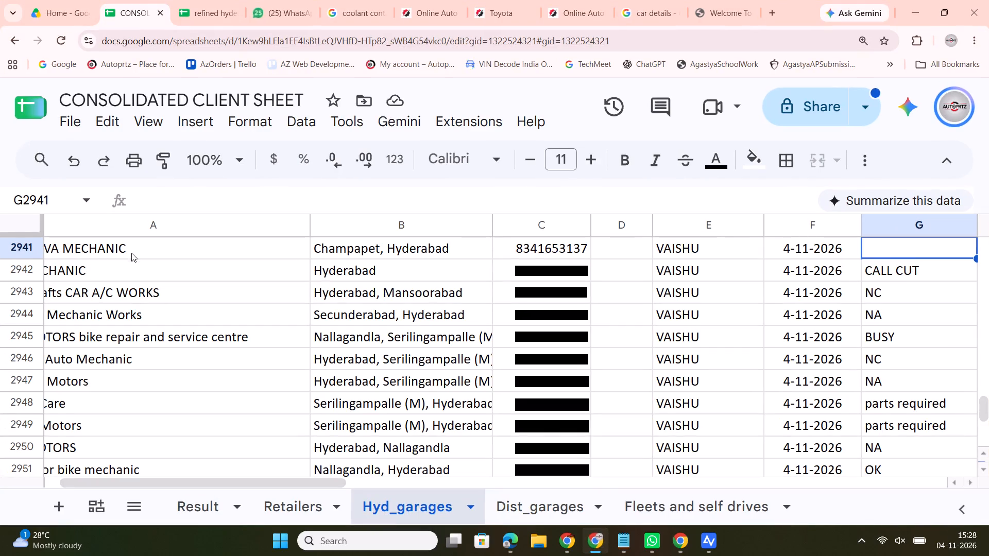
left_click(132, 250)
left_click(869, 248)
type("OK")
key("Up")
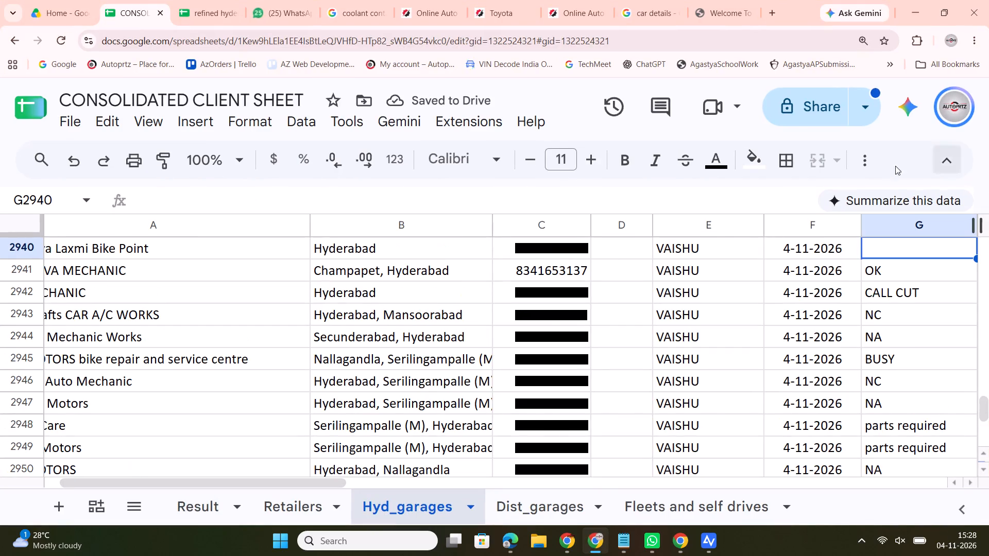
Look up the full name and phone number of Sri Vijaya Laxmi Bike Point in row 2940.
left_click_drag(329, 487, 264, 482)
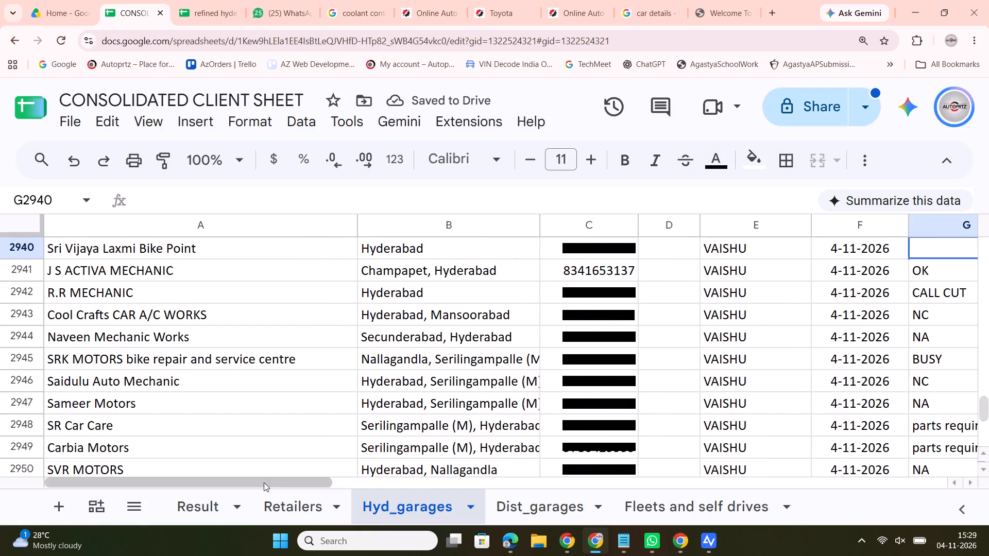
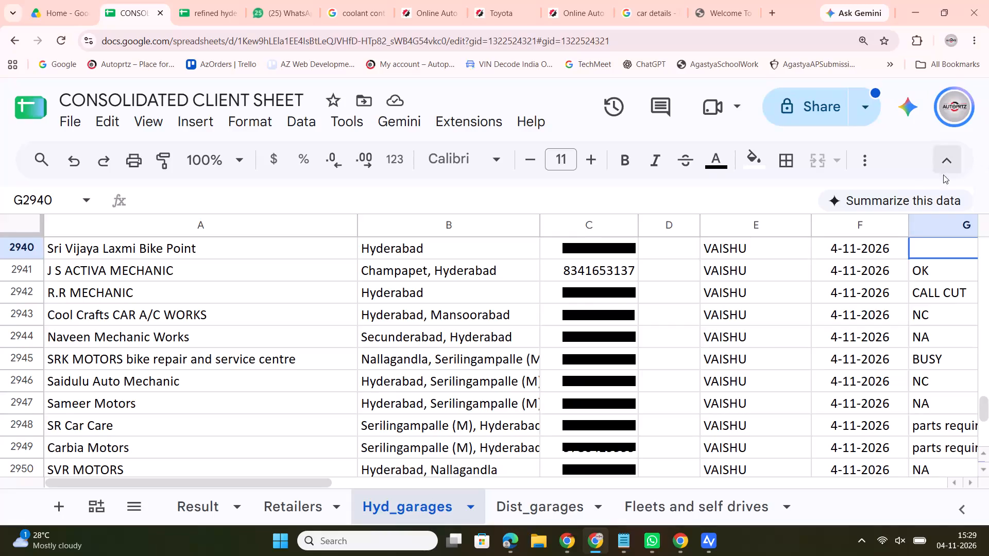
Enter 2 WHEELER as the column G outcome for Sri Vijaya Laxmi Bike Point in row 2940.
left_click(266, 249)
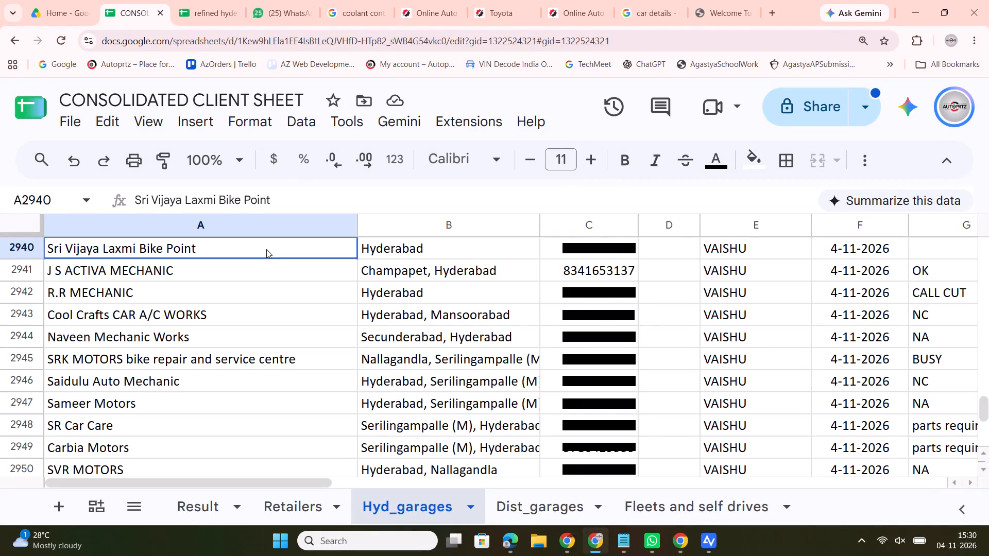
left_click(942, 248)
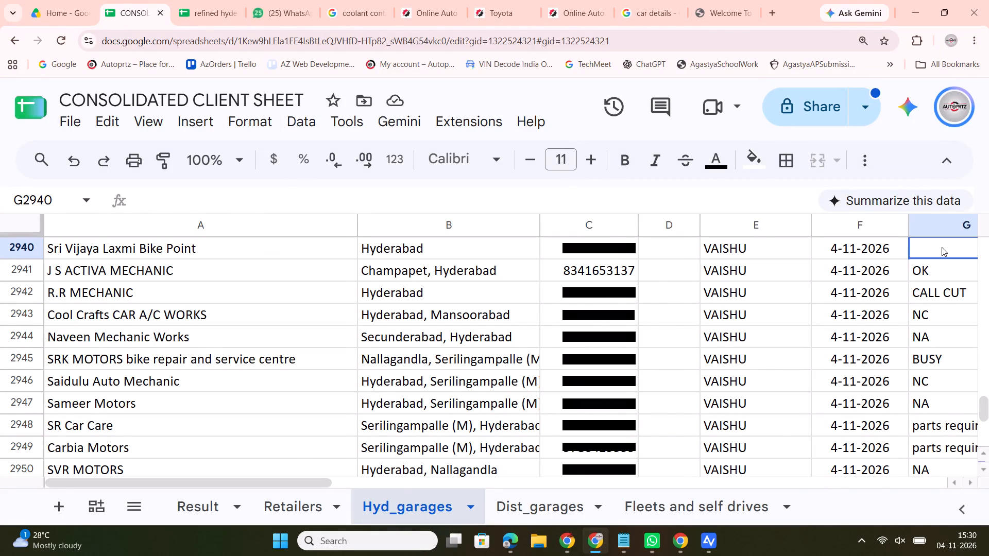
type("2")
key("space")
type("WH")
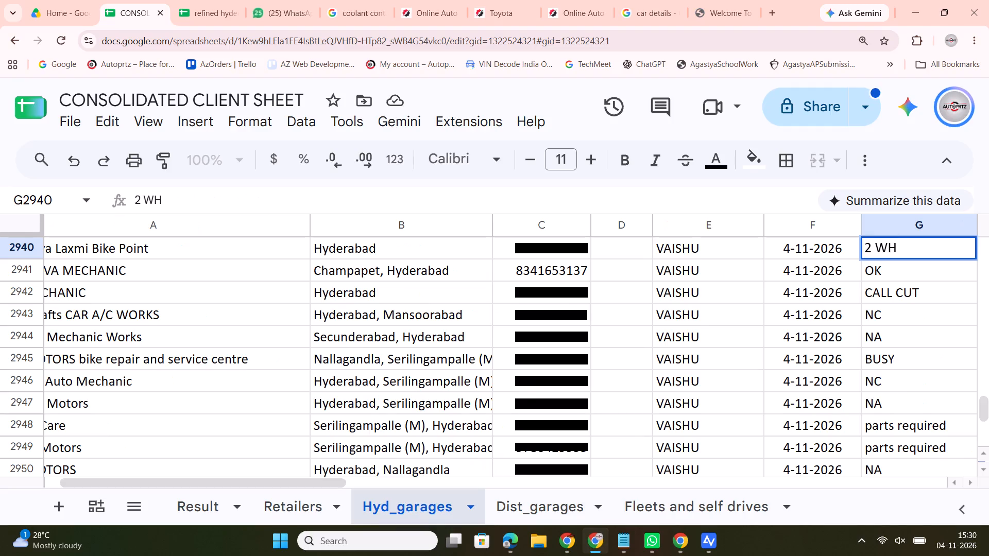
type("EELER")
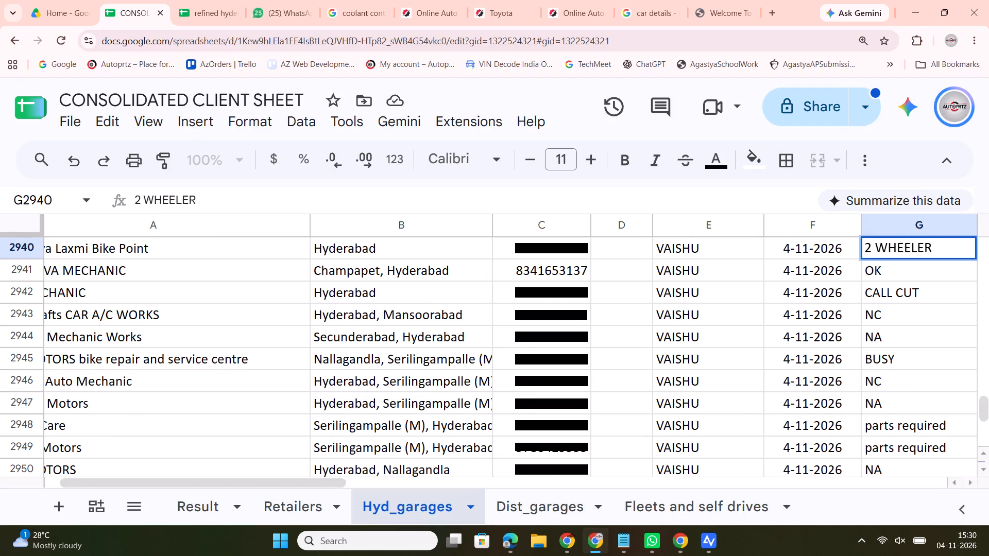
key("Up")
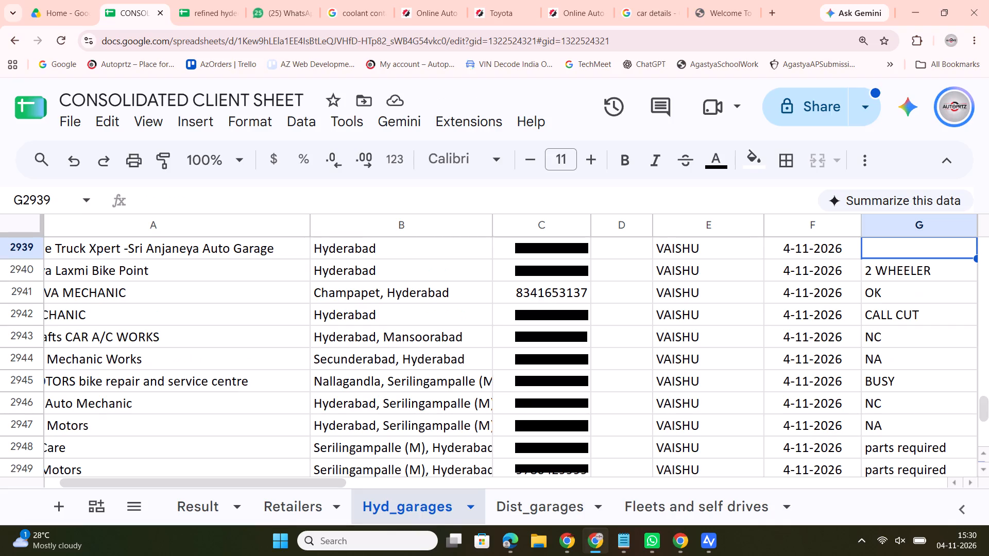
Look up the full garage name and phone number in row 2939.
left_click_drag(285, 479, 205, 476)
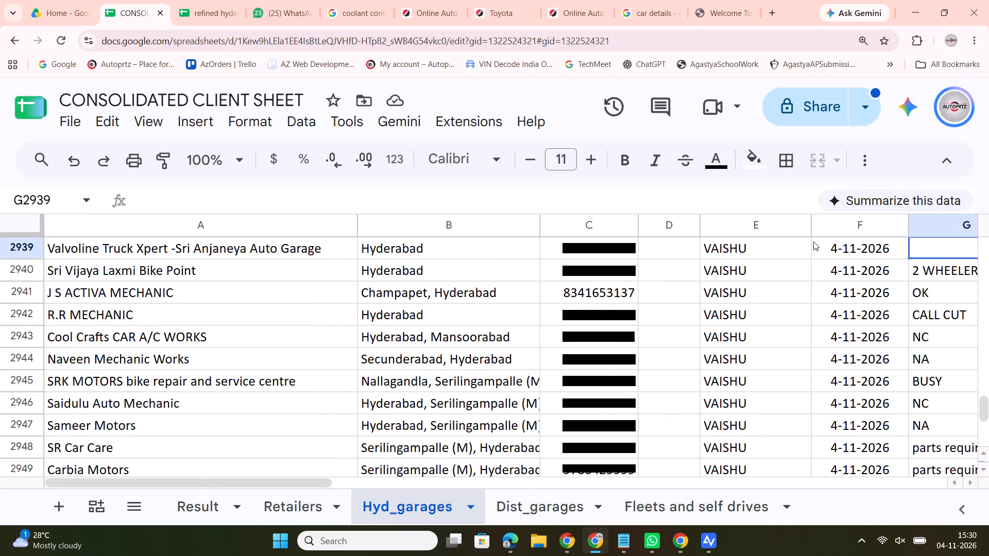
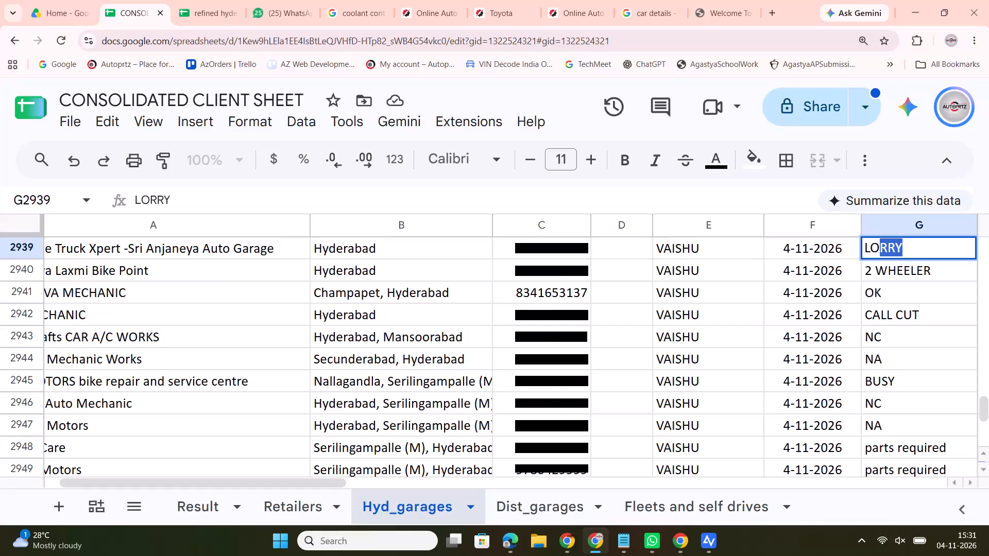
Enter LORRY as the column G outcome for the Truck Xpert - Sri Anjaneya Auto Garage in row 2939.
key("Up")
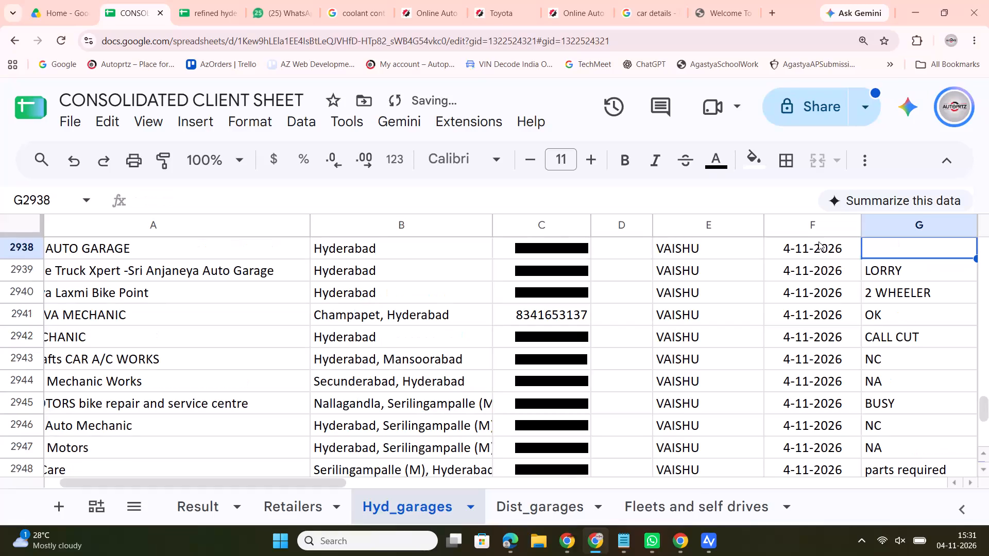
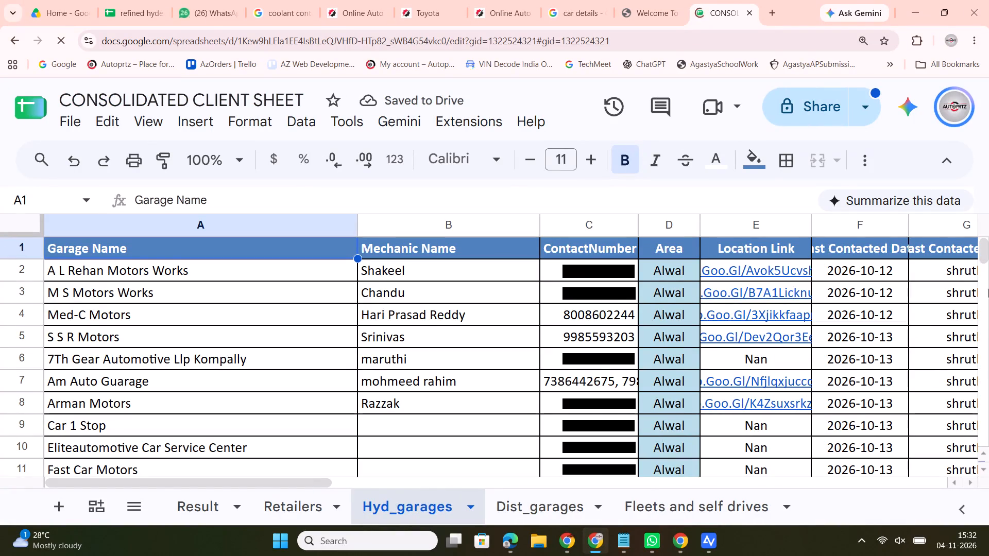
Return to the 4-11-2026 entries in the Hyd_garages sheet and select the column G outcome cell for INDIAN AUTO GARAGE in row 2938.
left_click_drag(984, 255, 908, 555)
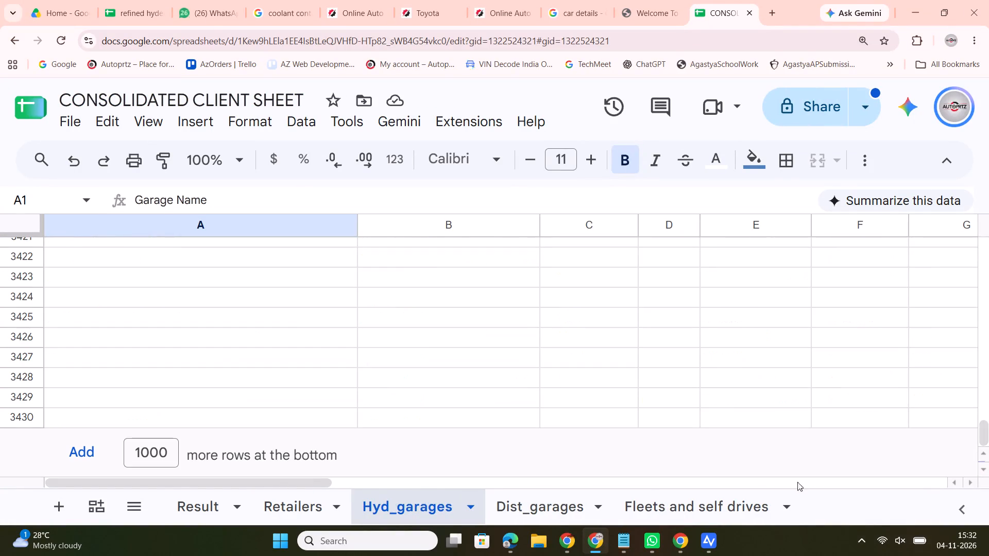
left_click(865, 416)
key("ctrl+Up")
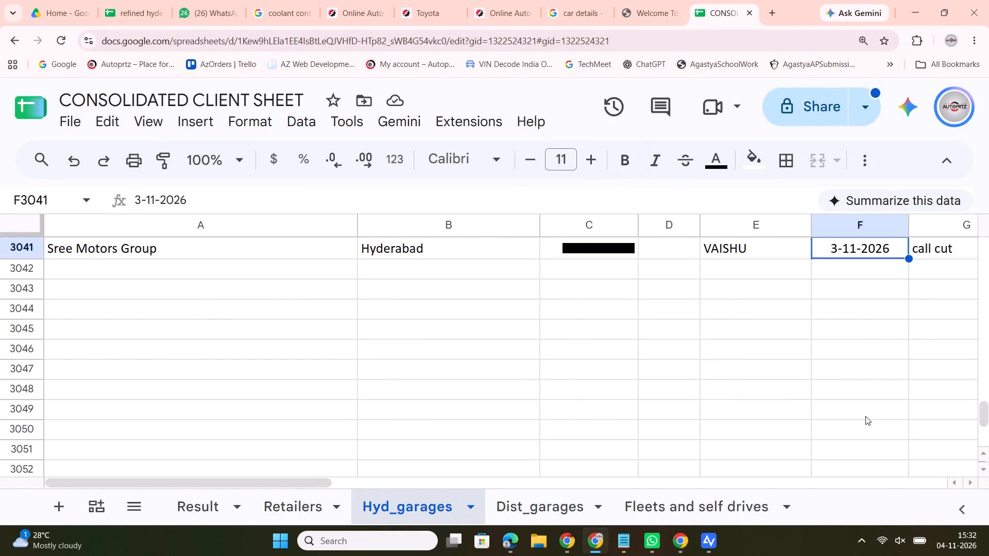
key("ctrl+Up")
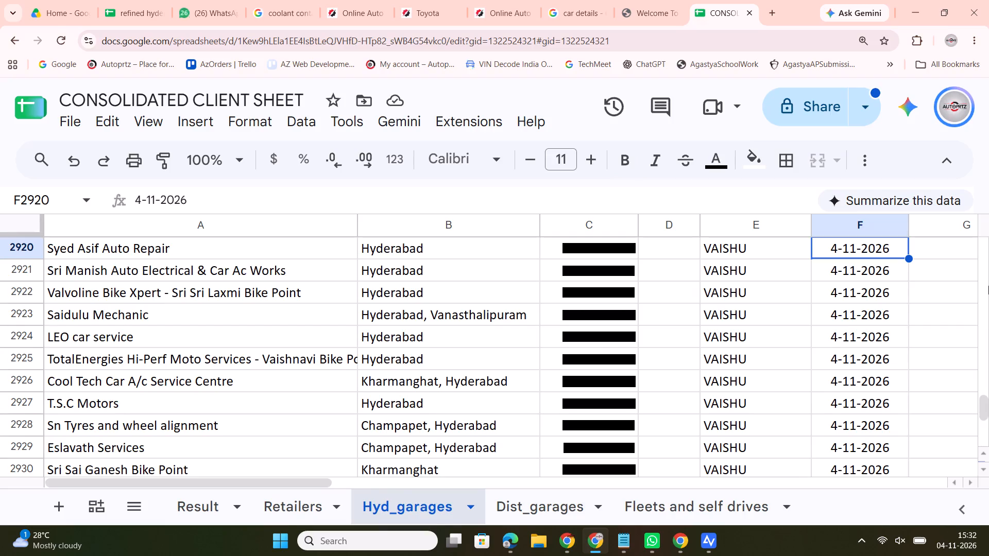
scroll(988, 339, "up", 2)
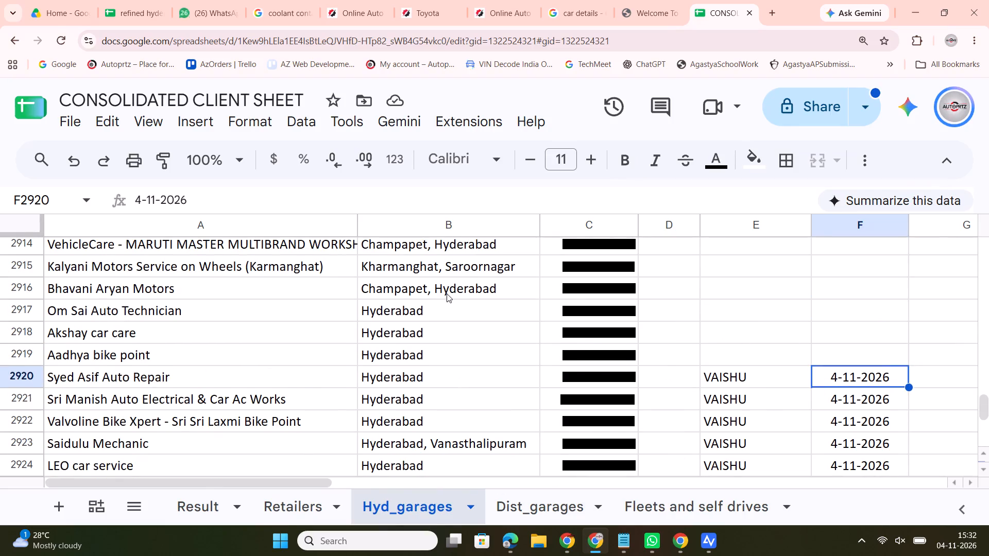
scroll(449, 296, "down", 2, "ctrl")
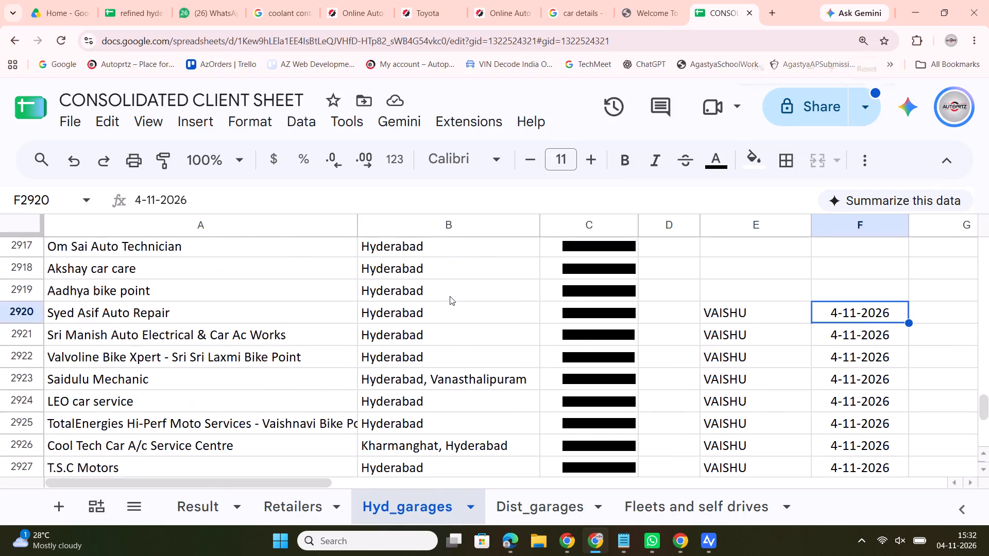
scroll(450, 296, "up", 1, "ctrl")
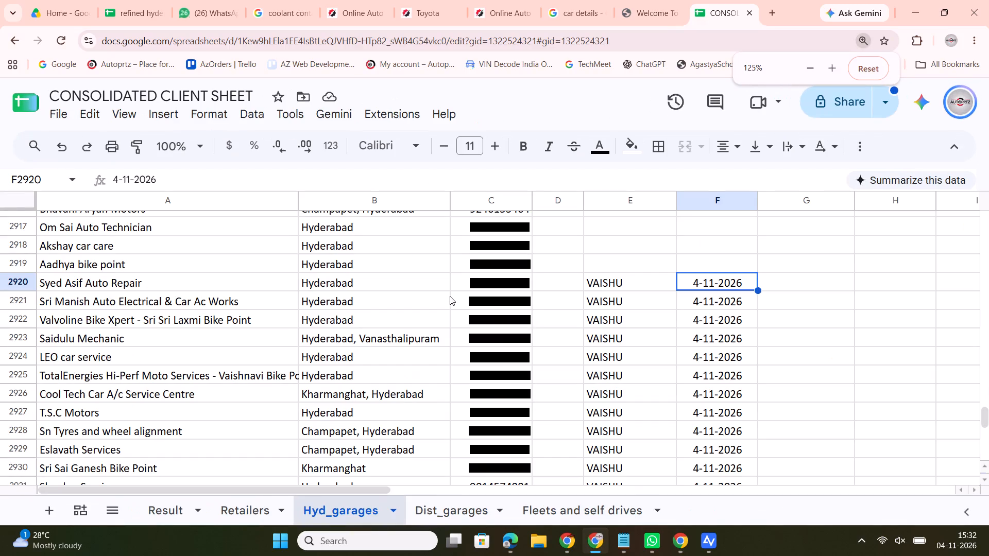
scroll(622, 320, "down", 5)
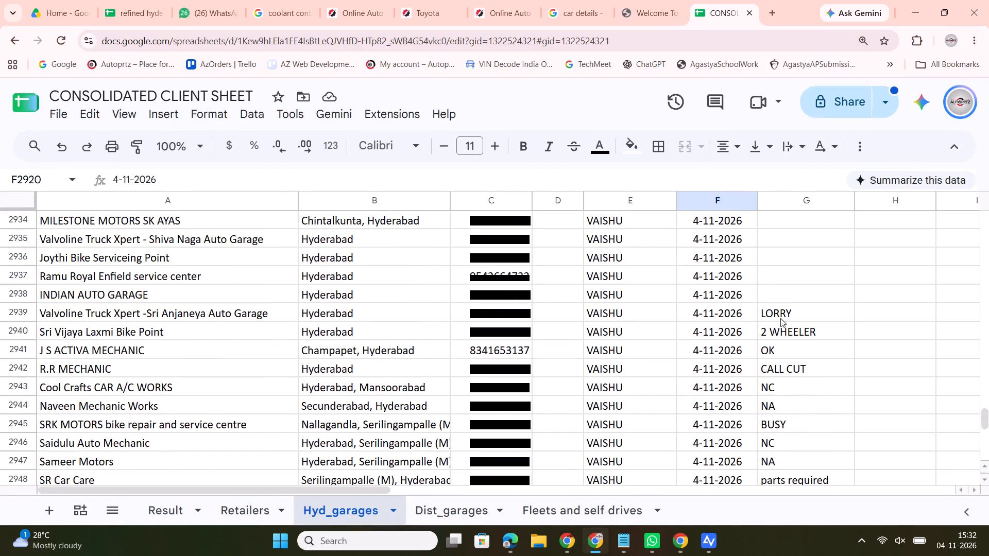
left_click(790, 296)
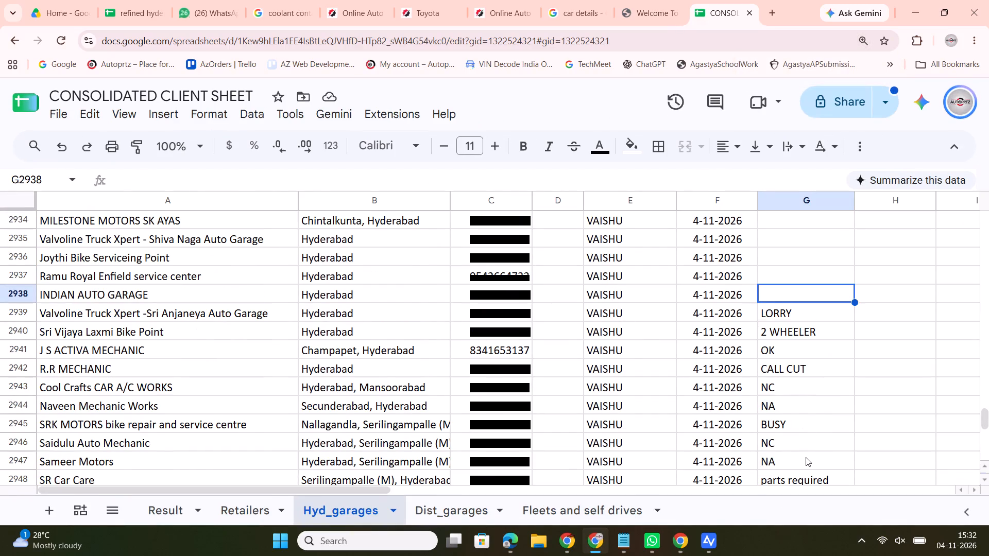
Go to the SR Car Care entry in row 2948 and select its call outcome in column G.
scroll(806, 458, "down", 1)
left_click(793, 412)
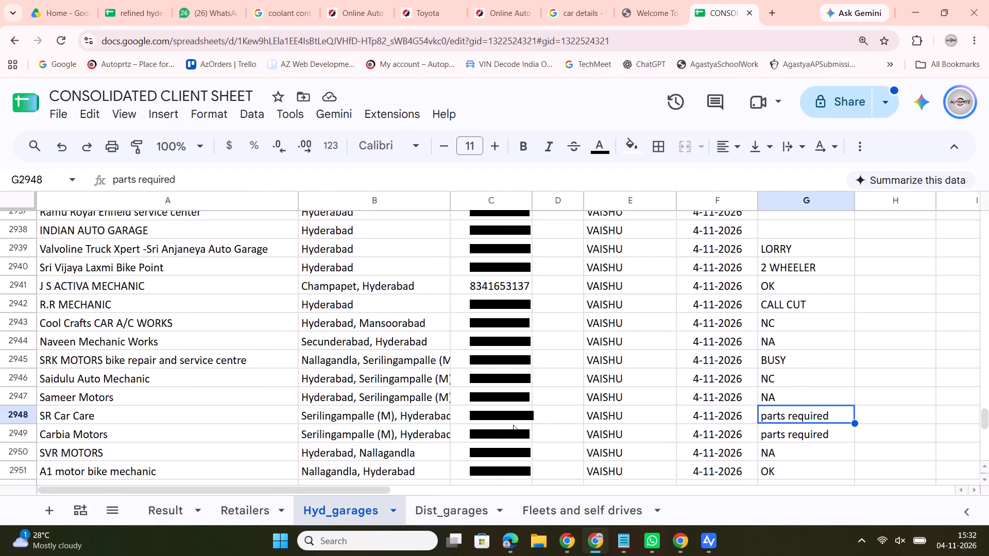
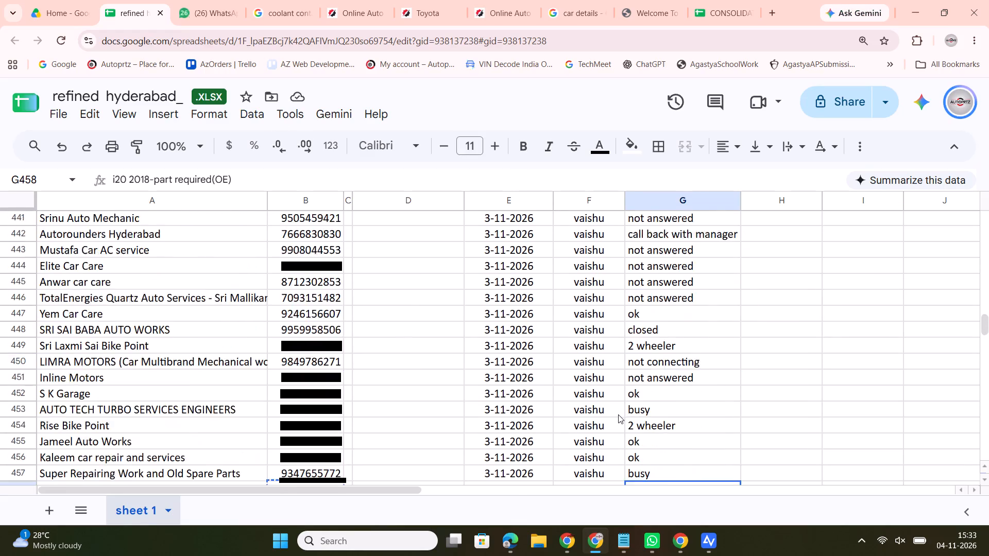
Look through the 3-11-2026 call outcomes above row 441 in the refined hyderabad sheet.
scroll(618, 414, "up", 7)
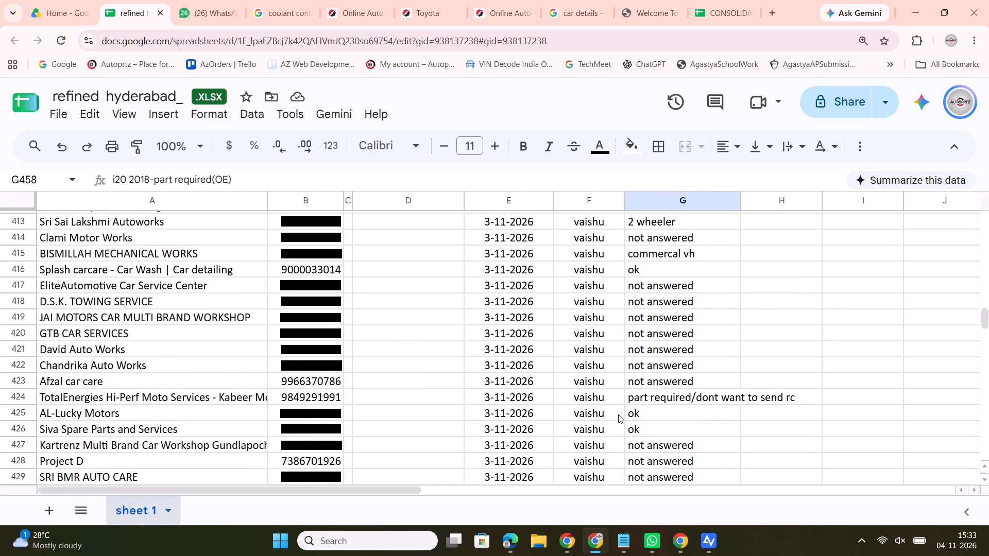
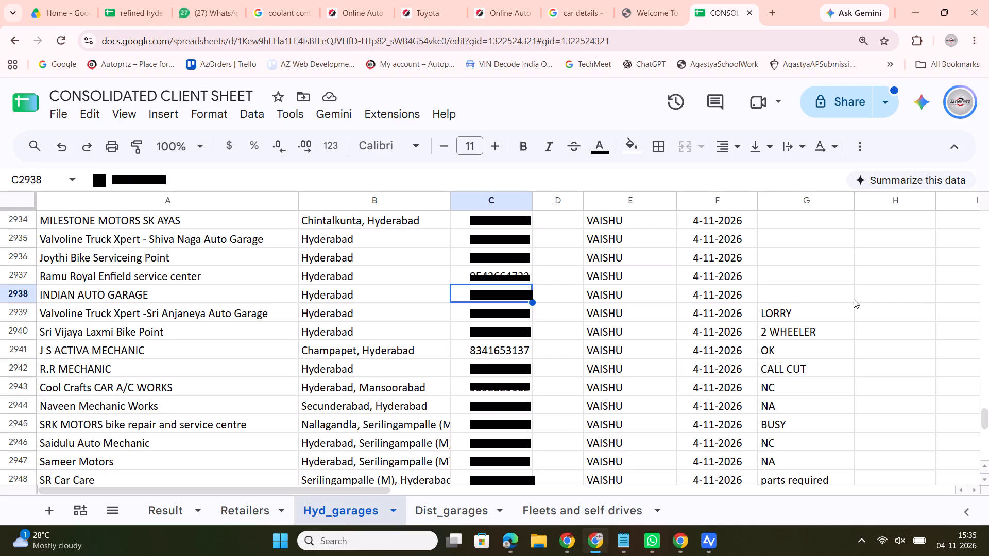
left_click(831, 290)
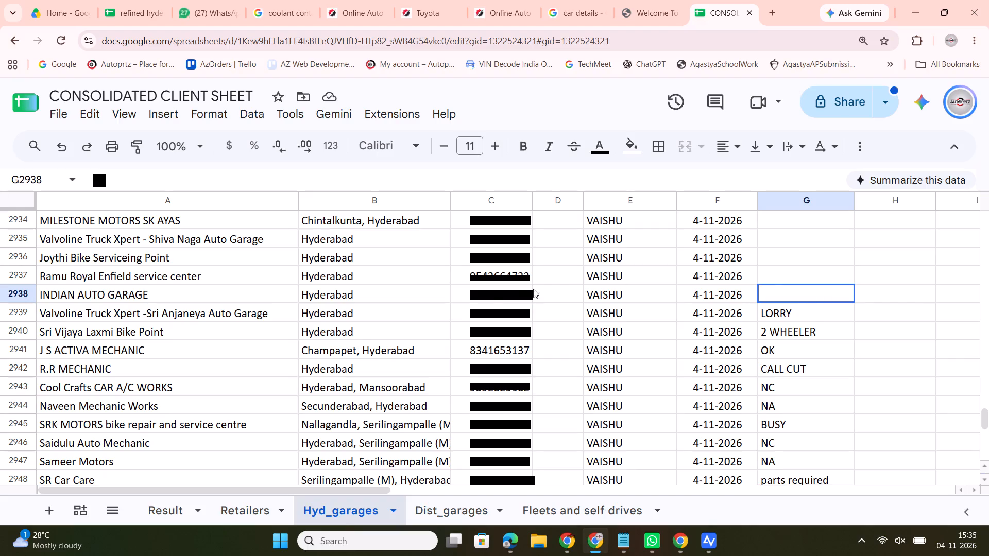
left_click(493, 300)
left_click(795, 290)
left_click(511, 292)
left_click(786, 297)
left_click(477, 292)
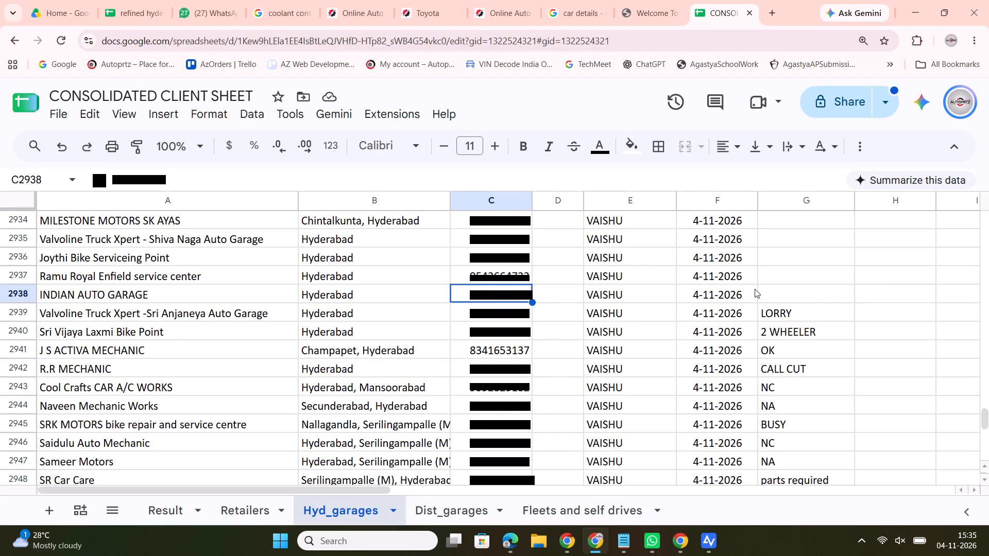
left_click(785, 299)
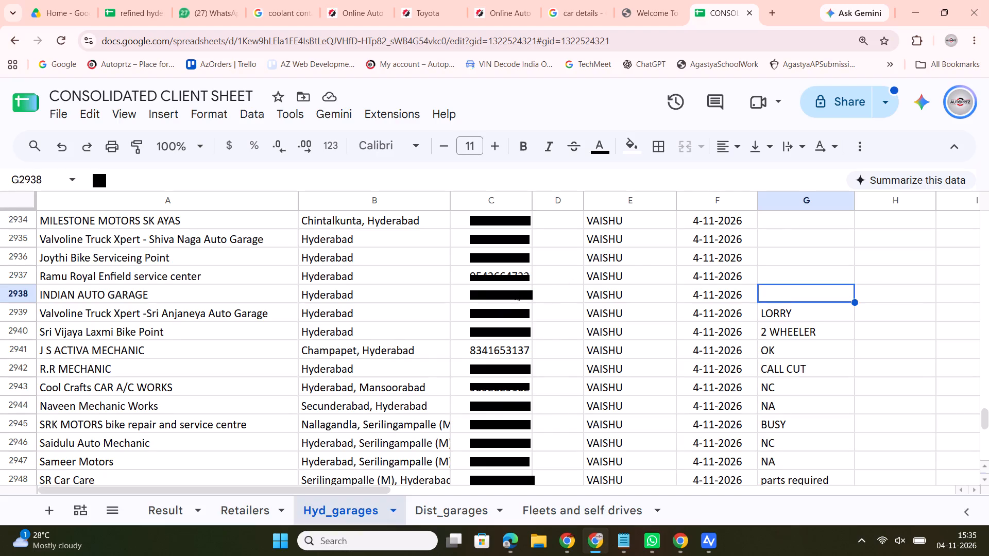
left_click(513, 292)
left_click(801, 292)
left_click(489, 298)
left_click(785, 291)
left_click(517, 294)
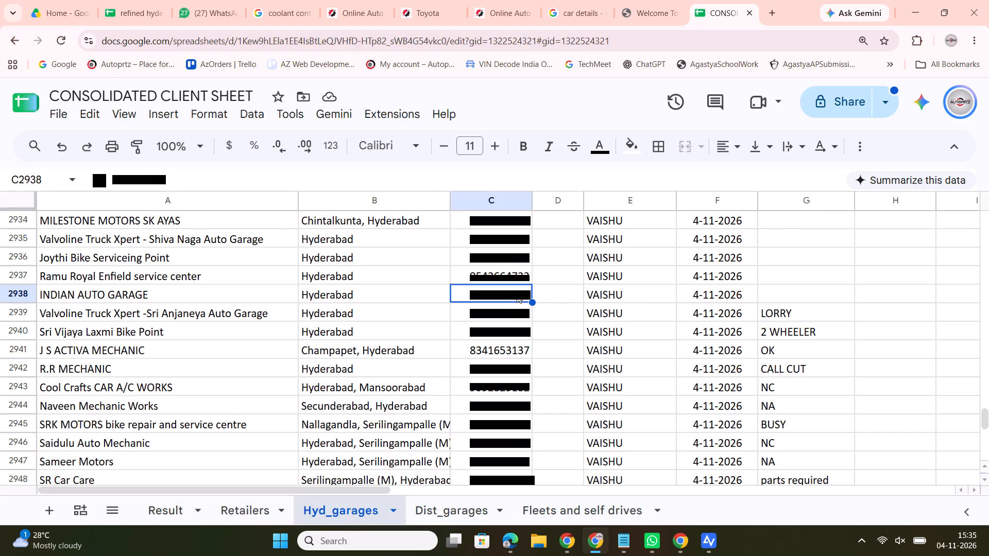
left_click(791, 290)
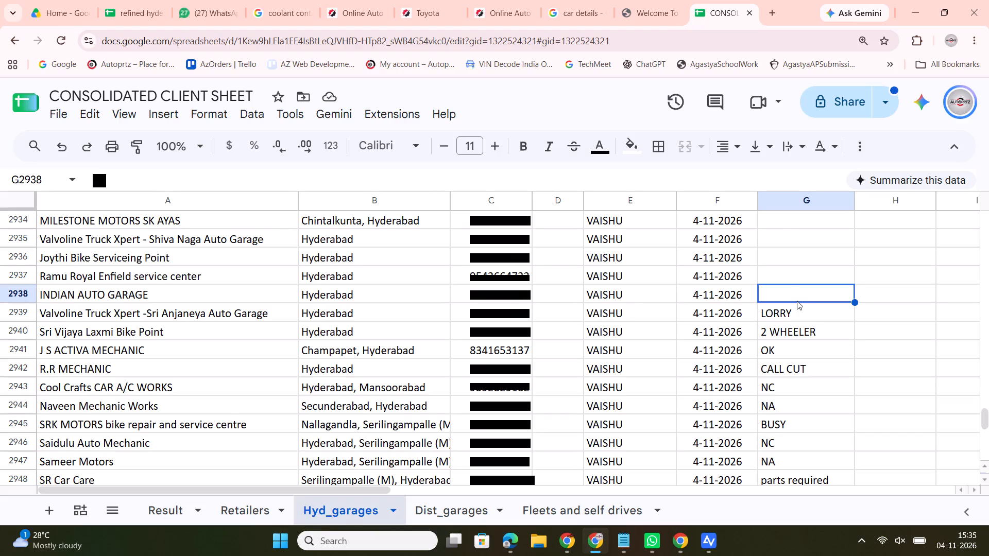
Fill the LORRY outcome from G2939 up into G2938 for INDIAN AUTO GARAGE.
left_click(802, 316)
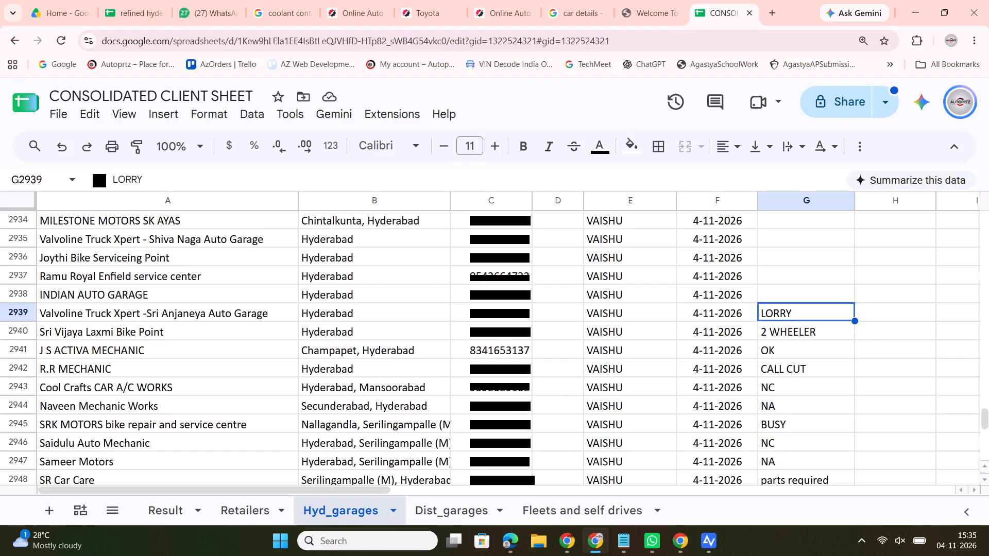
left_click_drag(857, 320, 861, 292)
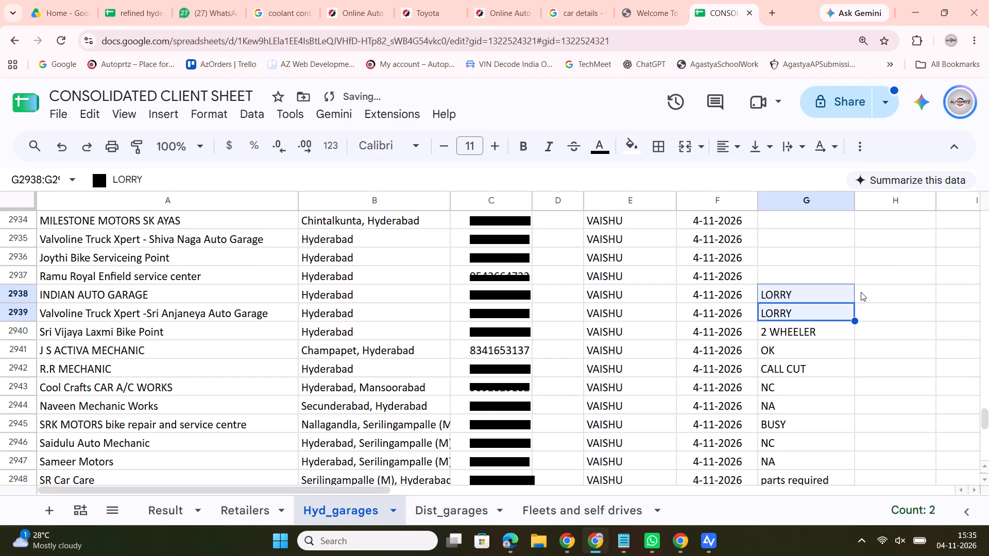
left_click(797, 285)
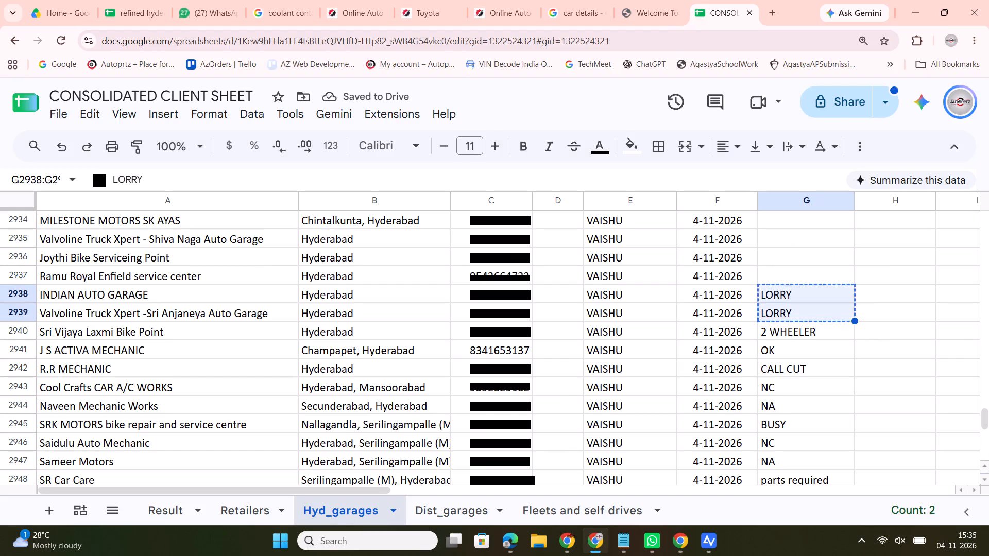
Check the phone number of Ramu Royal Enfield service center in row 2937 and select its outcome cell in column G.
left_click(806, 273)
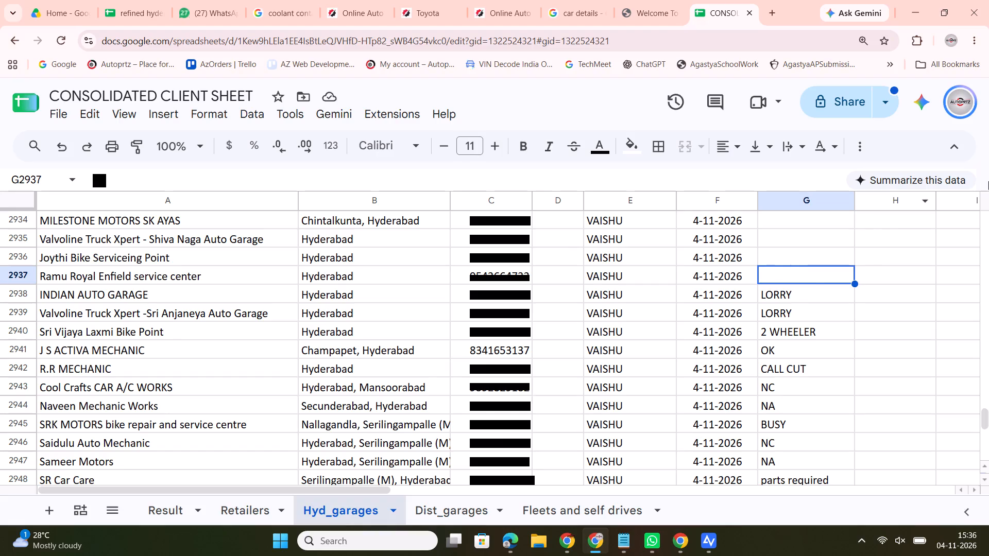
left_click(492, 276)
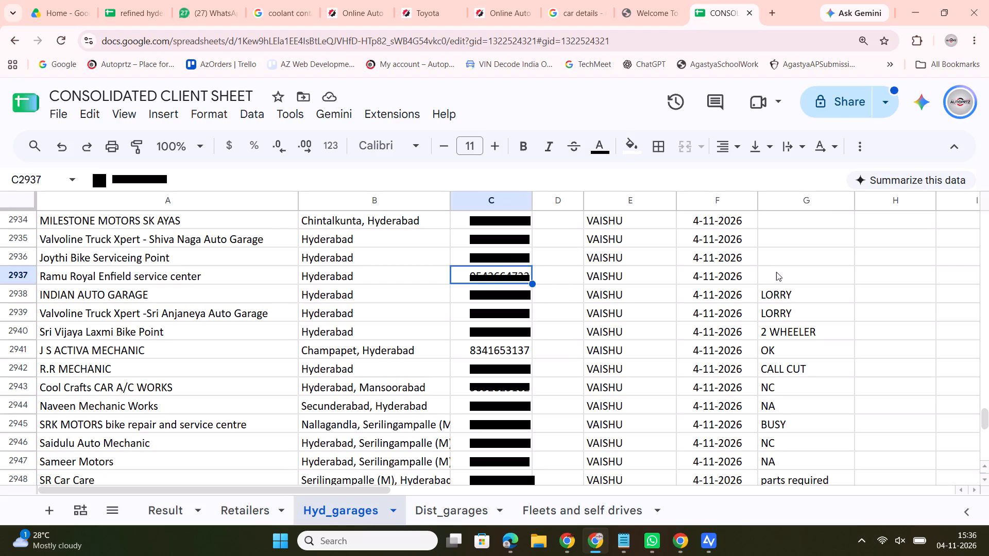
left_click(776, 272)
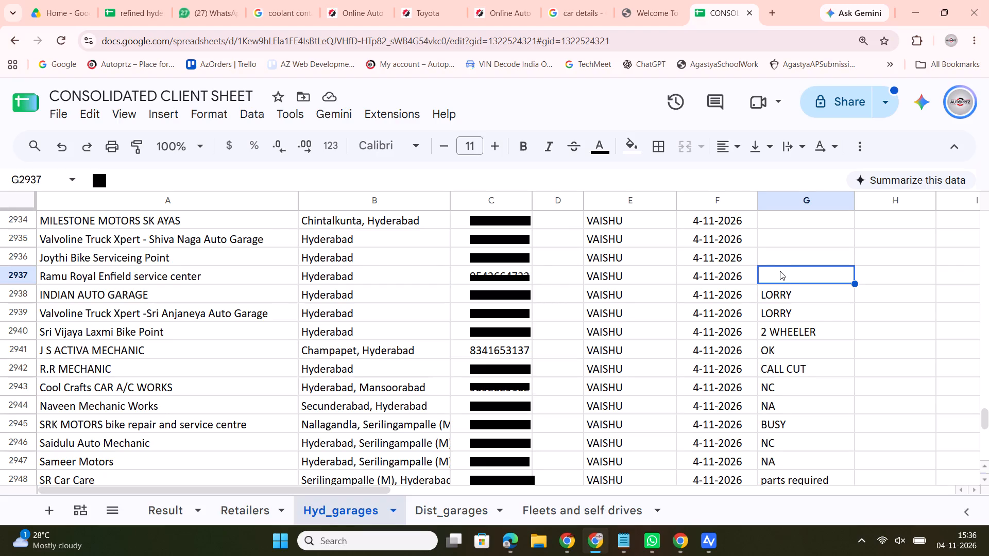
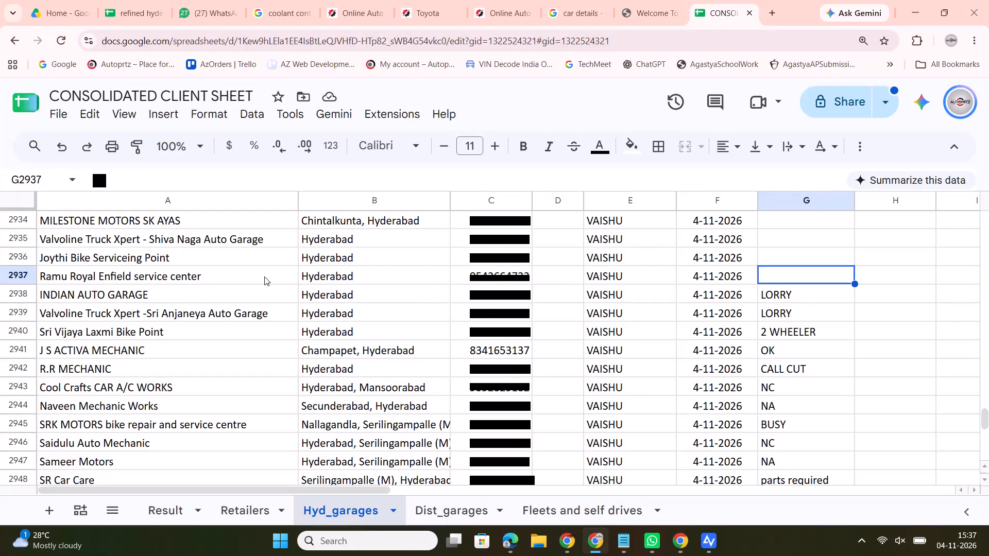
Record the outcome "2 wheeler" in G2937 for Ramu Royal Enfield service center.
left_click(193, 260)
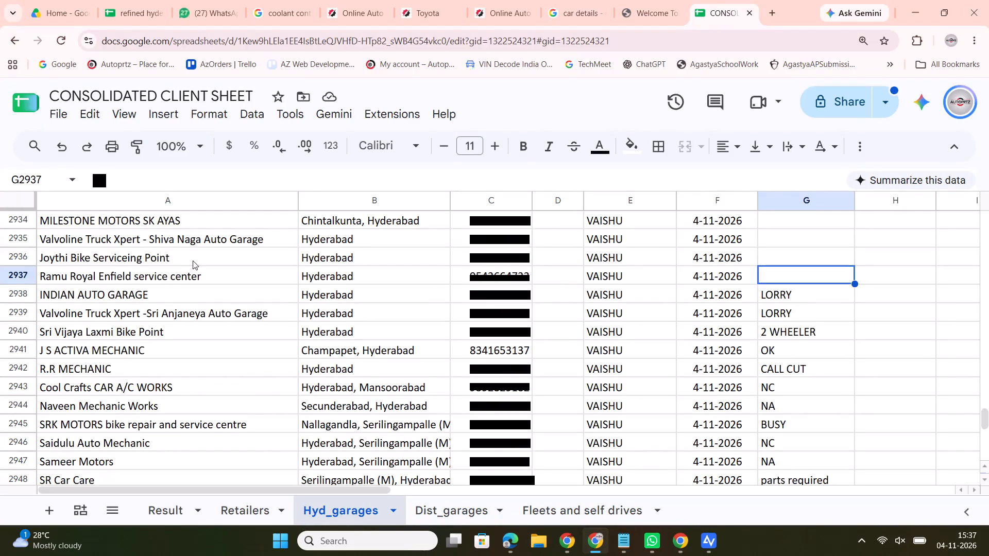
left_click(195, 271)
left_click(792, 282)
left_click(179, 270)
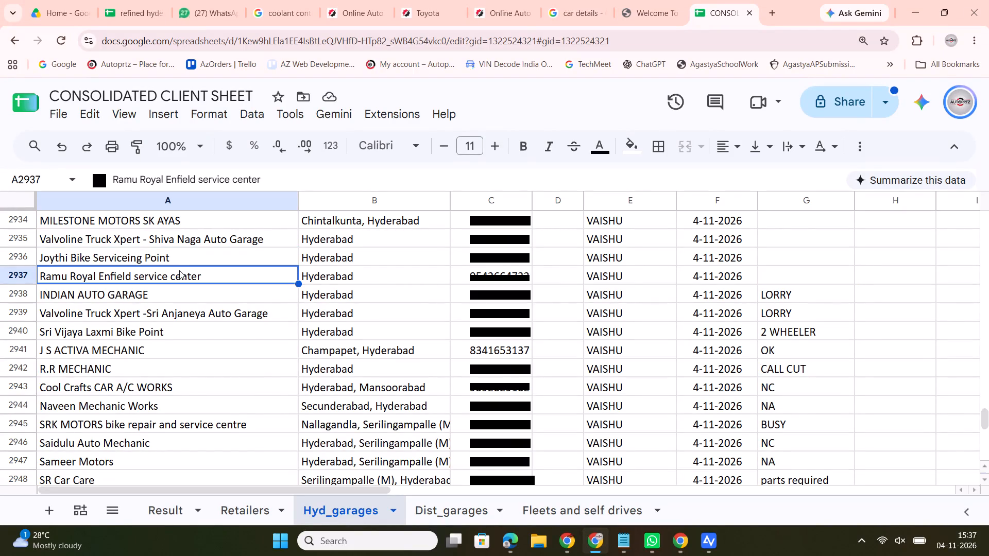
left_click(785, 277)
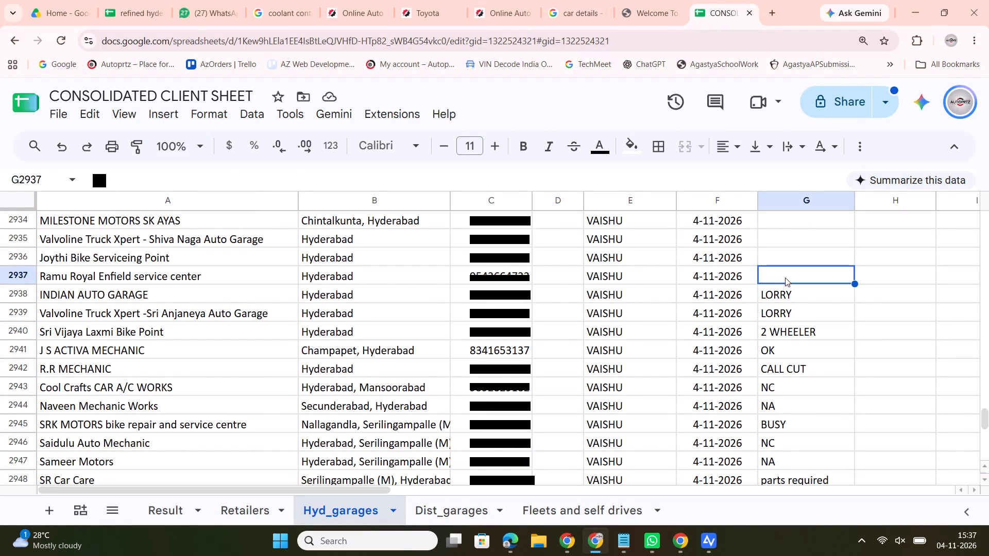
left_click(274, 274)
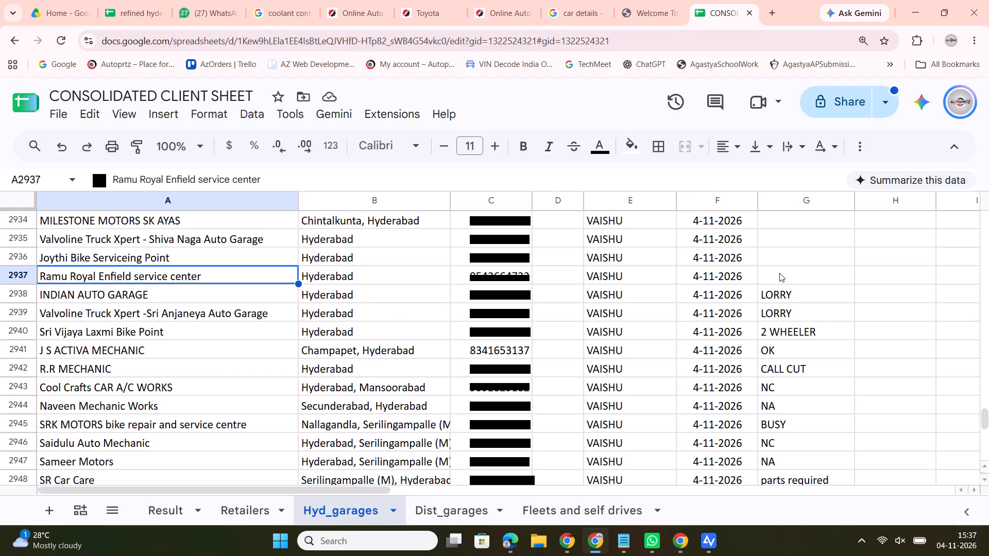
left_click(789, 275)
left_click(280, 272)
left_click(792, 280)
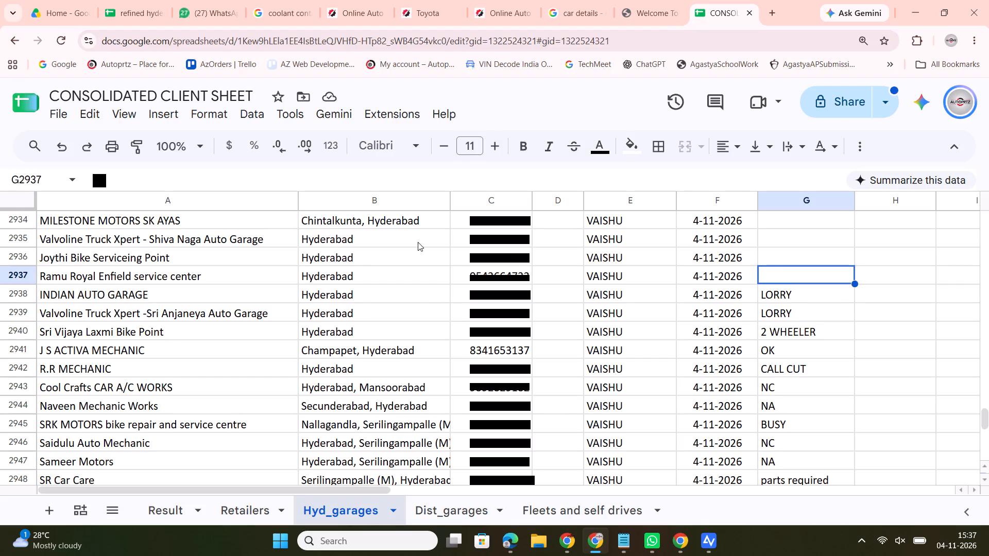
left_click(210, 277)
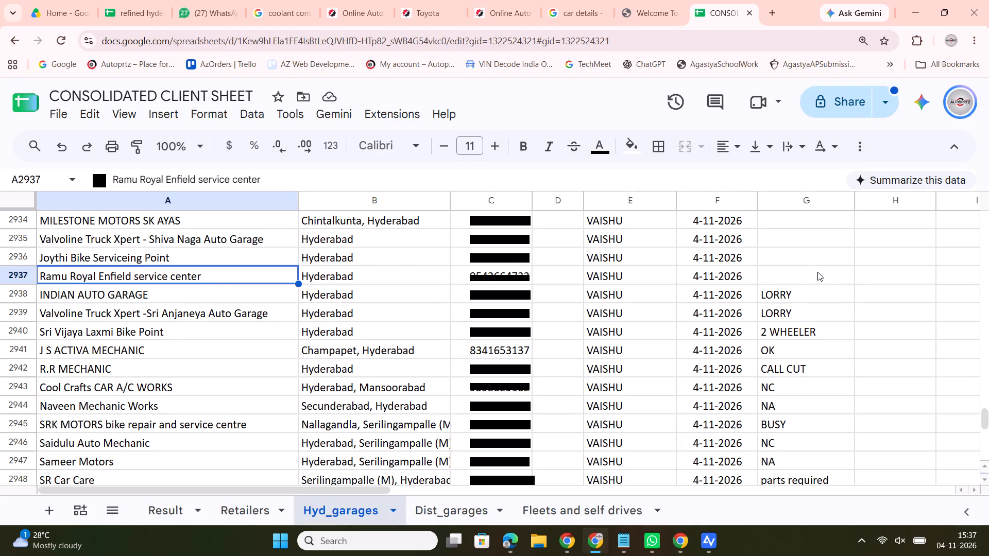
left_click(814, 273)
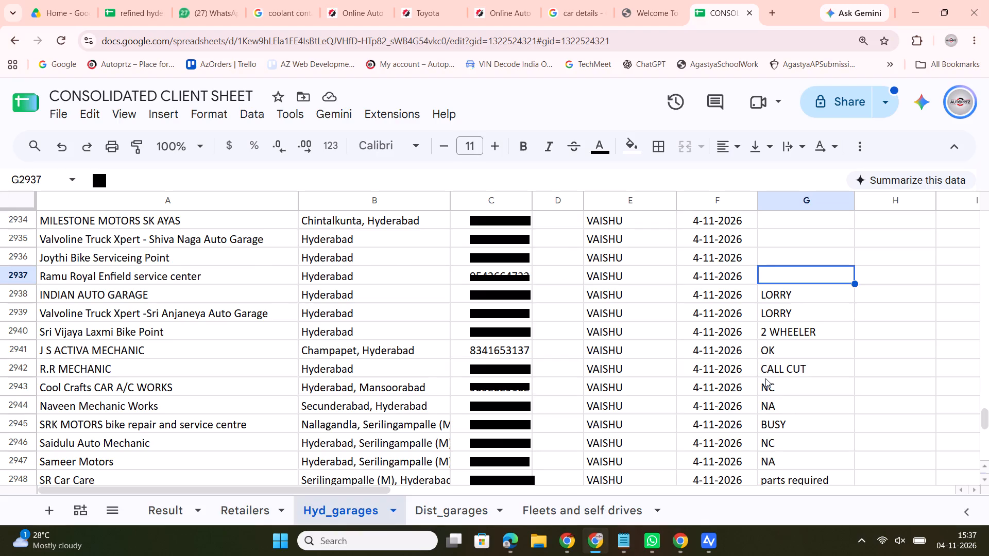
type("2 whee")
type("ler")
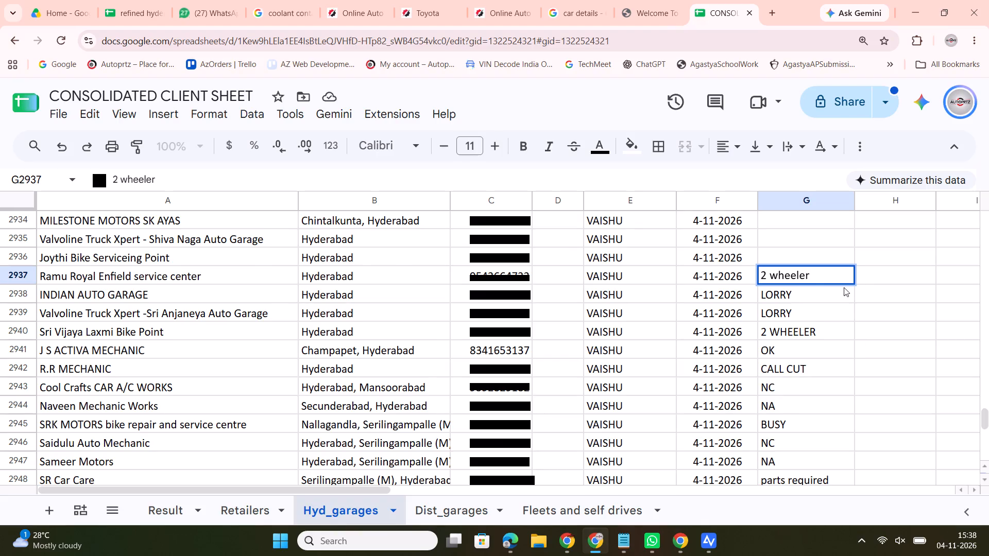
left_click(816, 253)
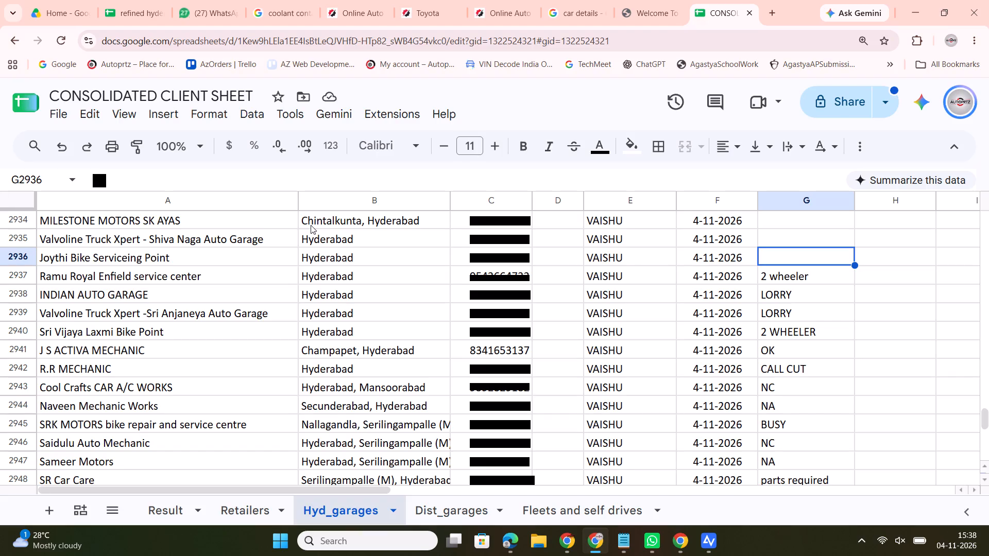
Record the outcome "2 wheeler" in G2936 for Joythi Bike Serviceing Point.
left_click(126, 260)
left_click(797, 258)
left_click(246, 258)
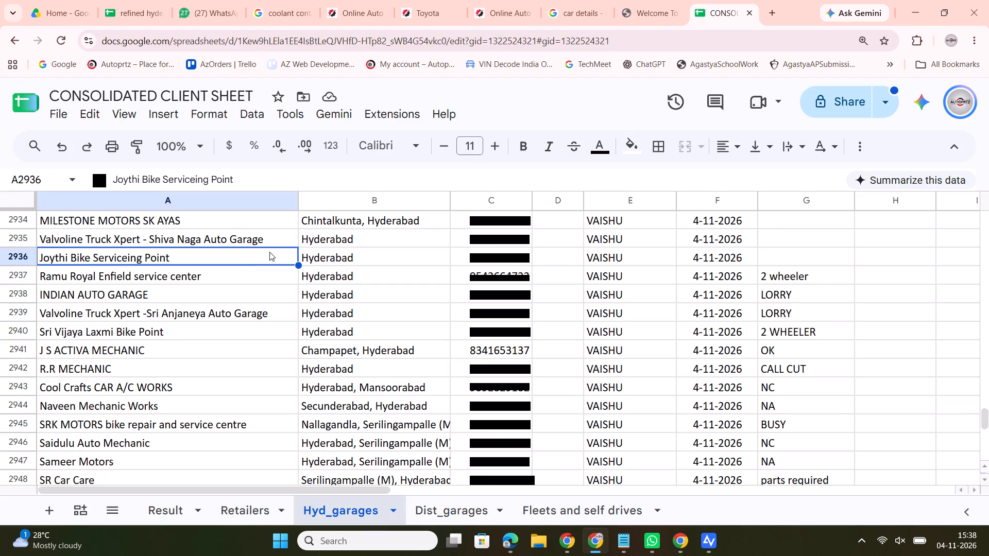
left_click(776, 257)
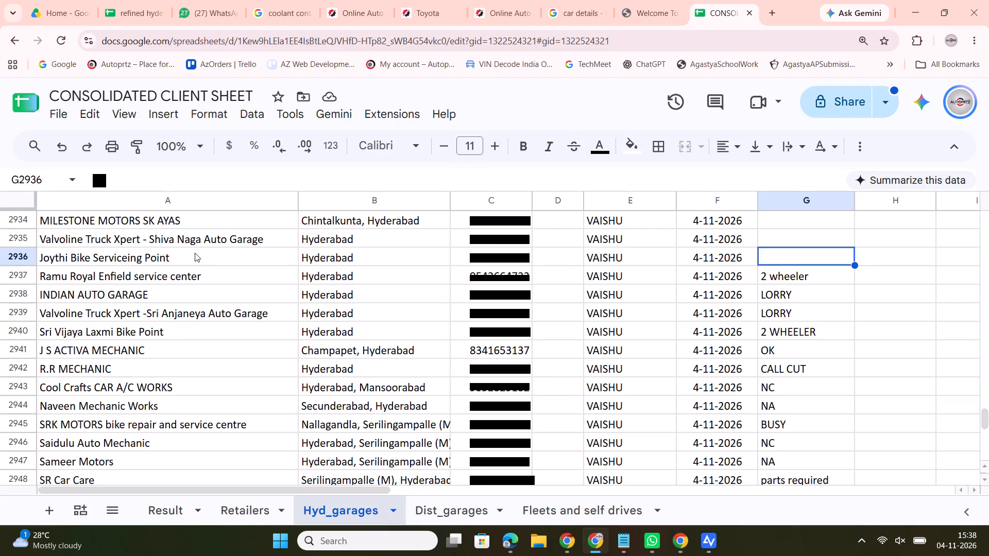
left_click(195, 253)
left_click(805, 257)
left_click(197, 257)
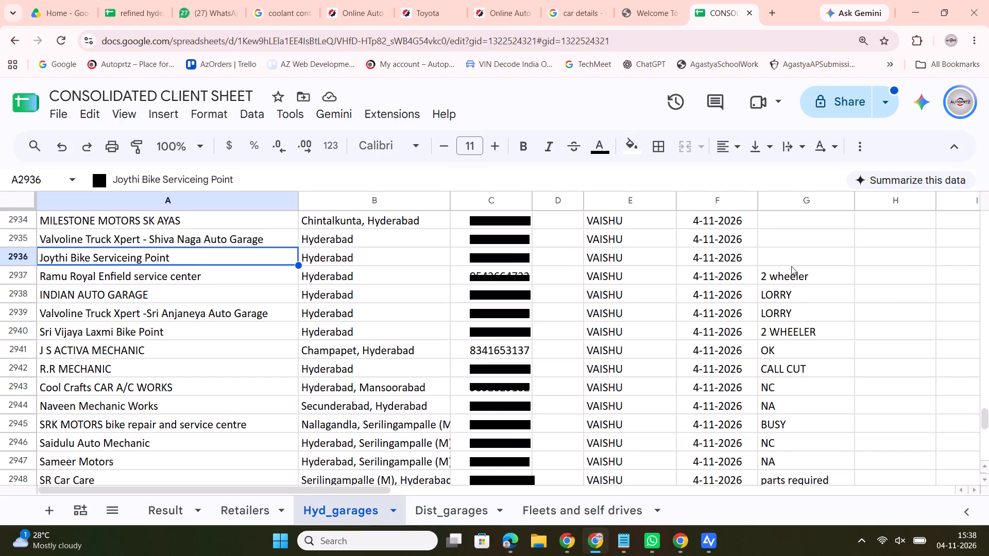
left_click(811, 255)
type("2 whee")
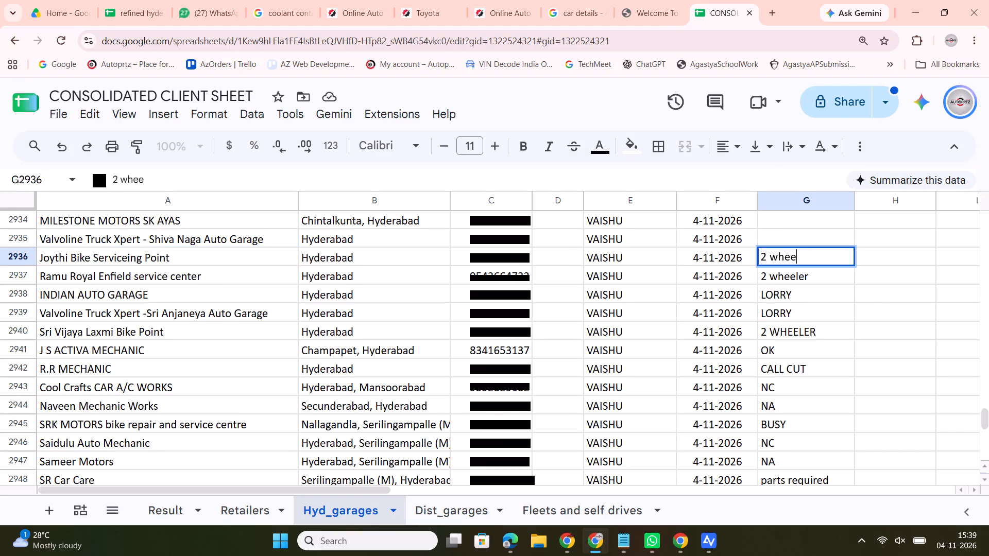
type("ler")
key("Up")
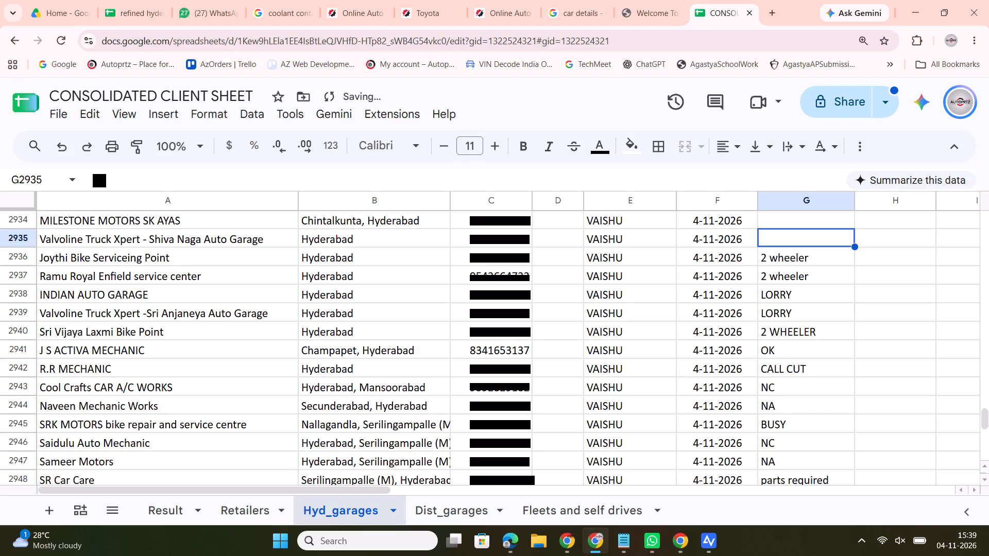
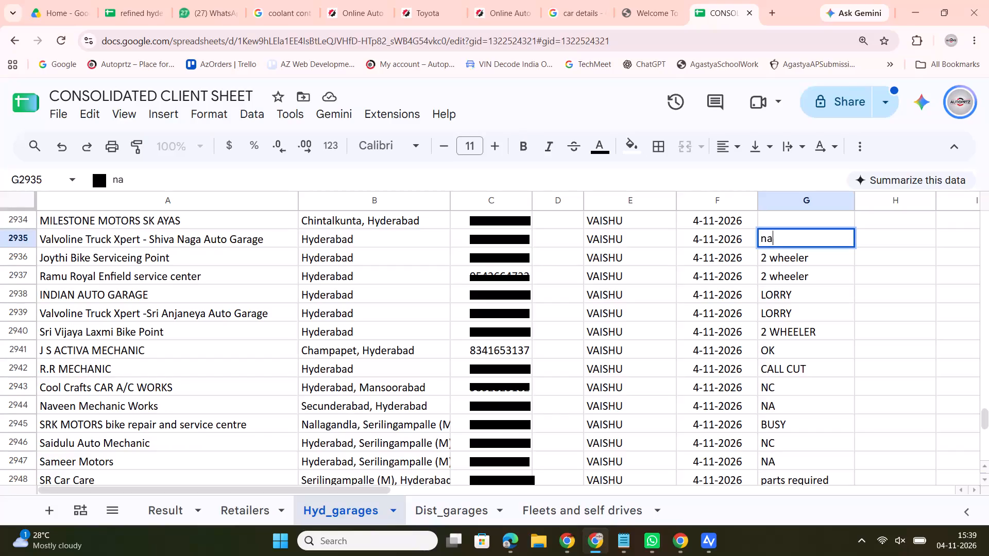
Record the outcome "NA" in capitals in G2935 for Valvoline Truck Xpert - Shiva Naga Auto Garage.
key("BackSpace")
key("BackSpace")
key("n")
key("a")
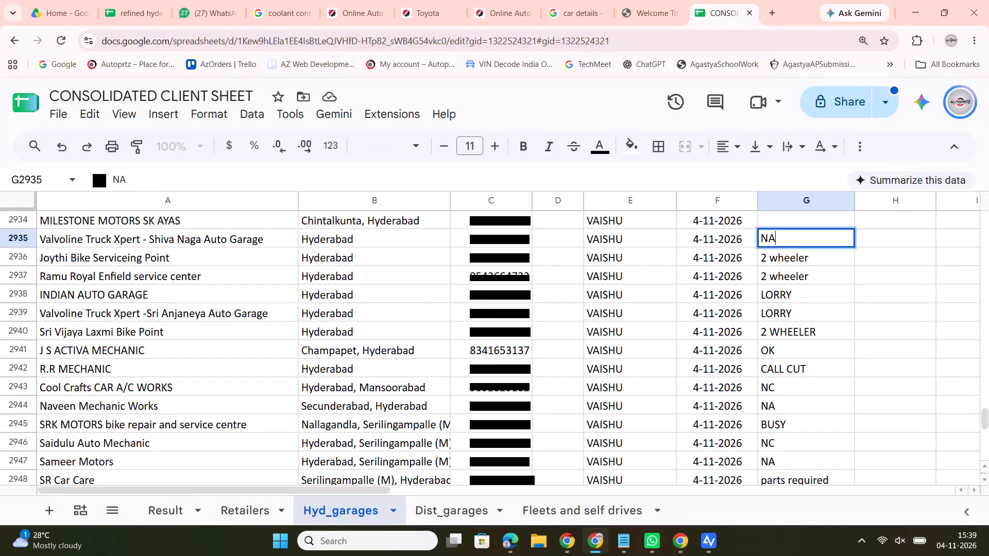
key("Up")
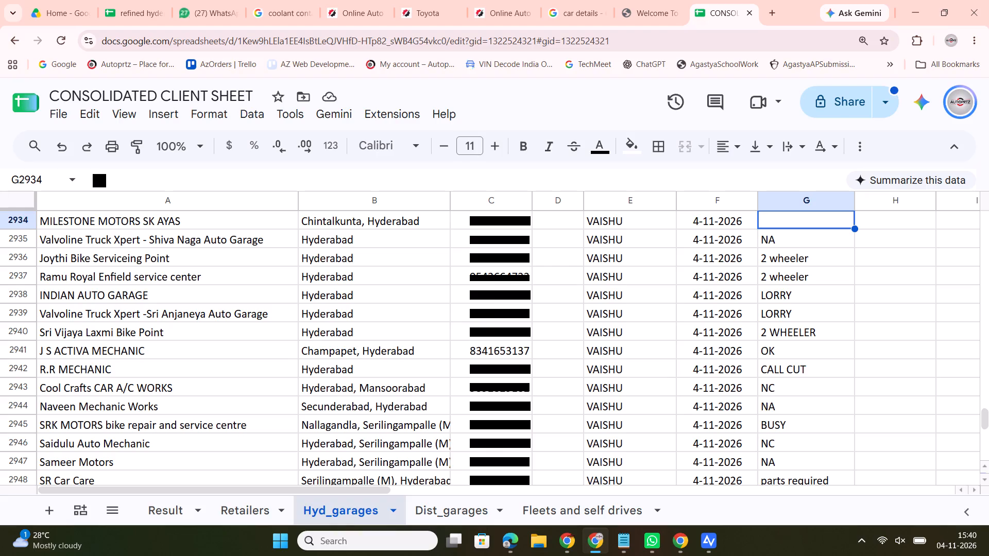
Record the outcome "NC" in G2933 for Hkgn Mechanic, leaving G2934 blank, and move up to G2931 for Shankar Services.
key("Up")
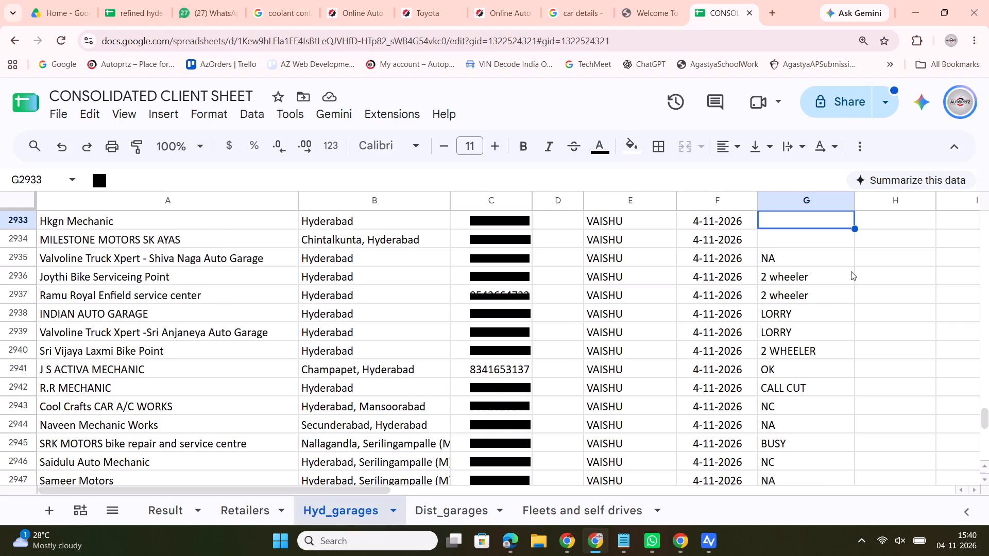
type("NC")
key("Up")
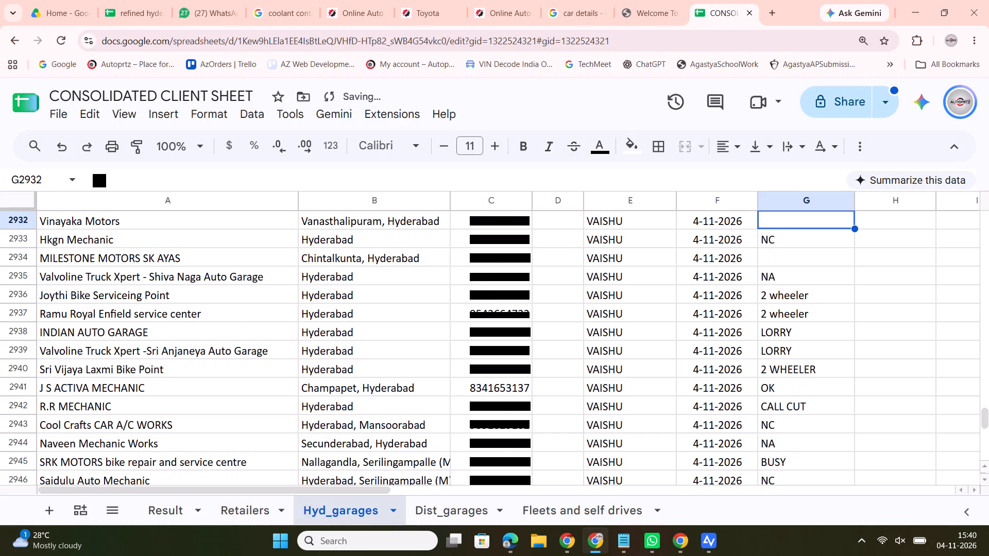
key("Up")
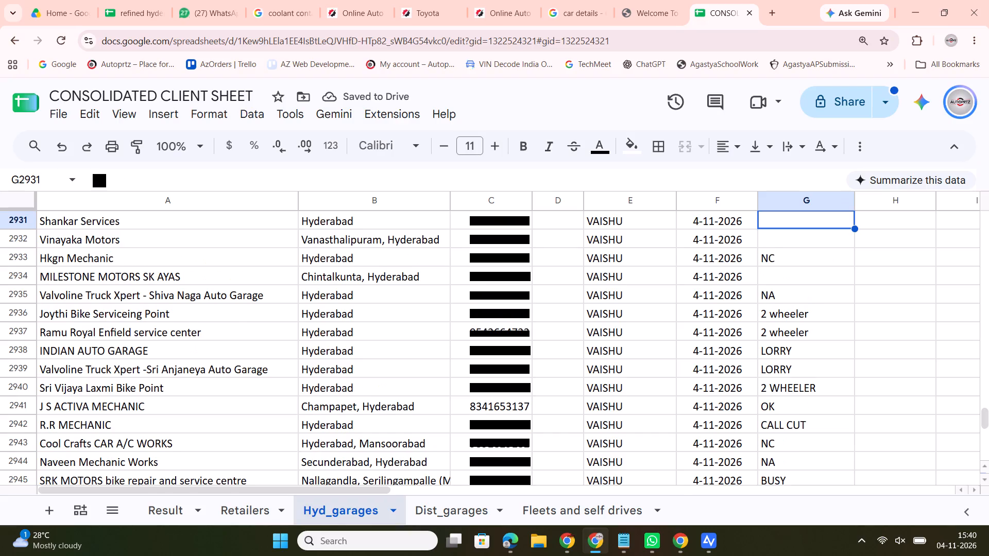
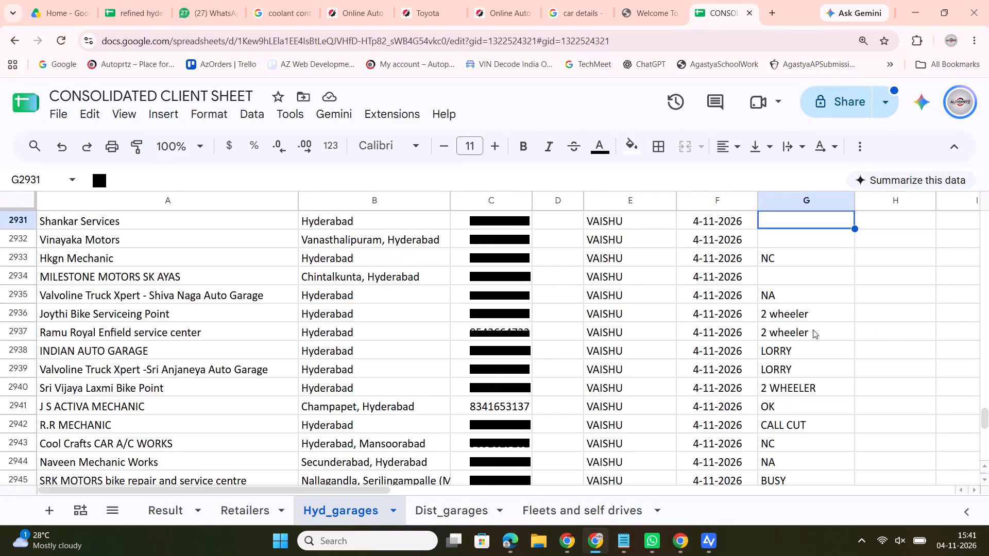
Review the column G outcomes down to the end of the garage list and return to the rows around 2931.
scroll(642, 311, "down", 9)
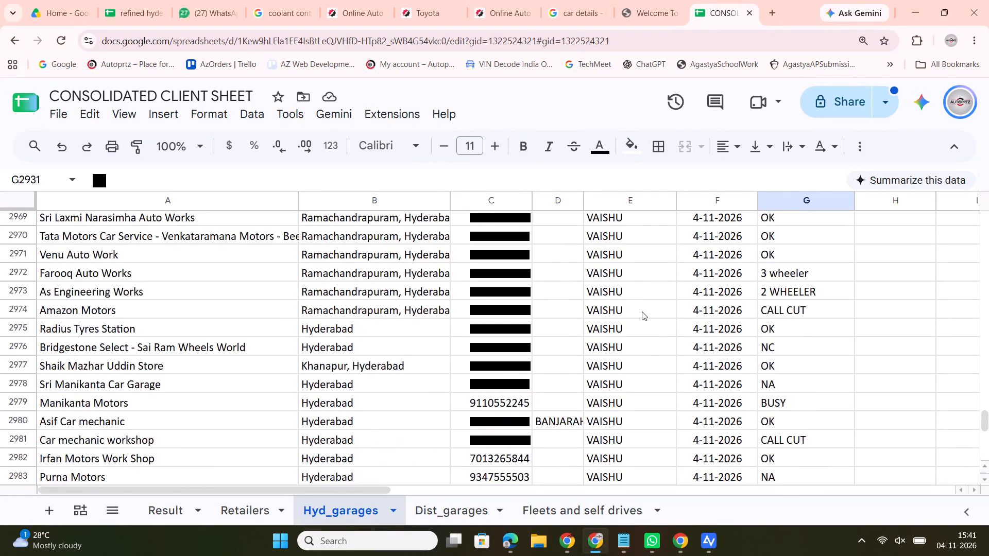
scroll(642, 311, "down", 20)
scroll(642, 311, "down", 6)
scroll(642, 311, "up", 4)
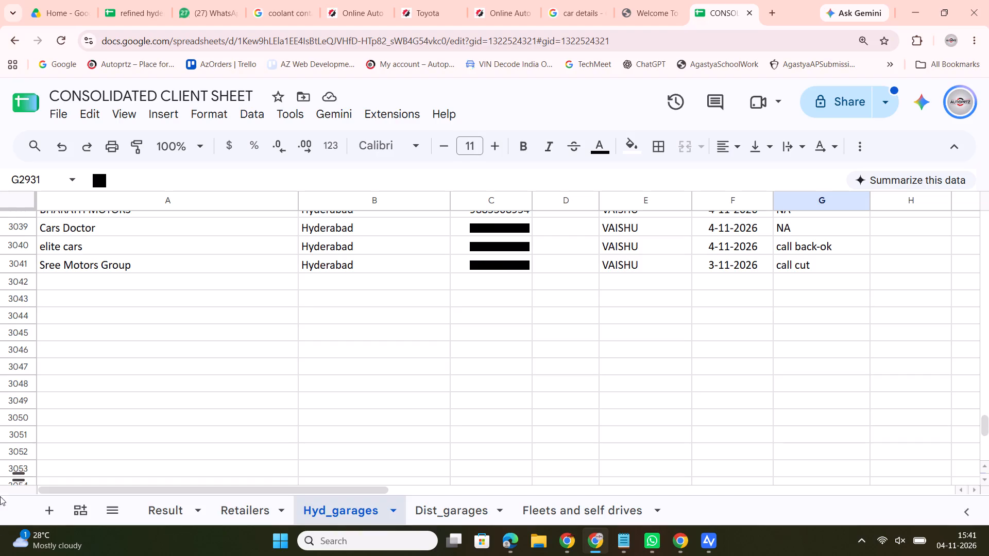
scroll(201, 533, "up", 4)
scroll(617, 369, "up", 17)
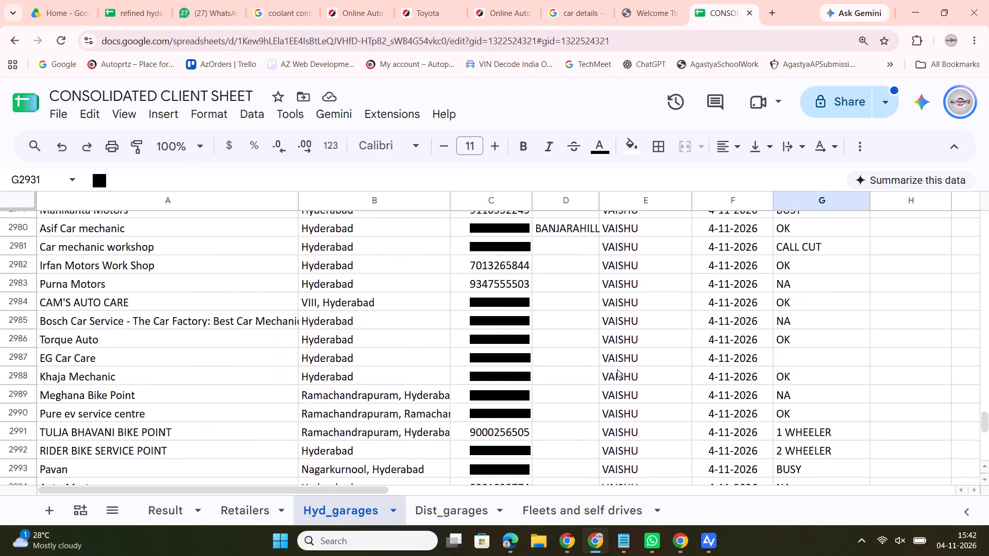
scroll(617, 369, "up", 19)
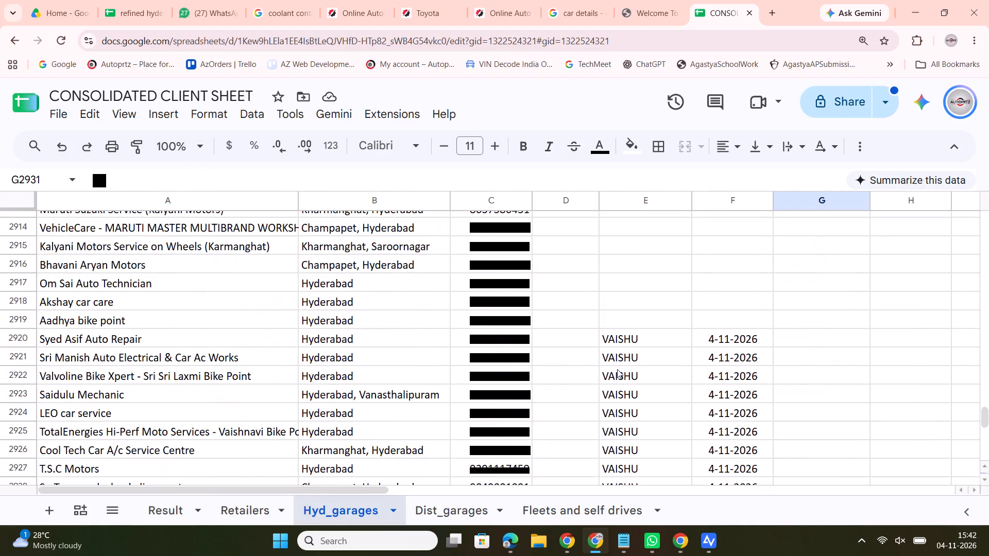
scroll(617, 369, "down", 4)
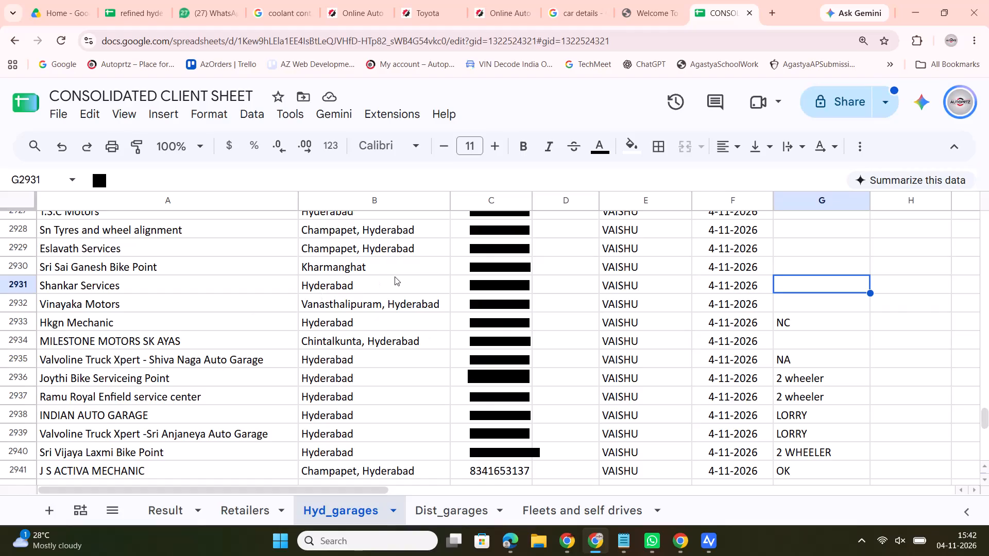
Record the outcome "NA" in G2932 for Vinayaka Motors.
left_click(812, 304)
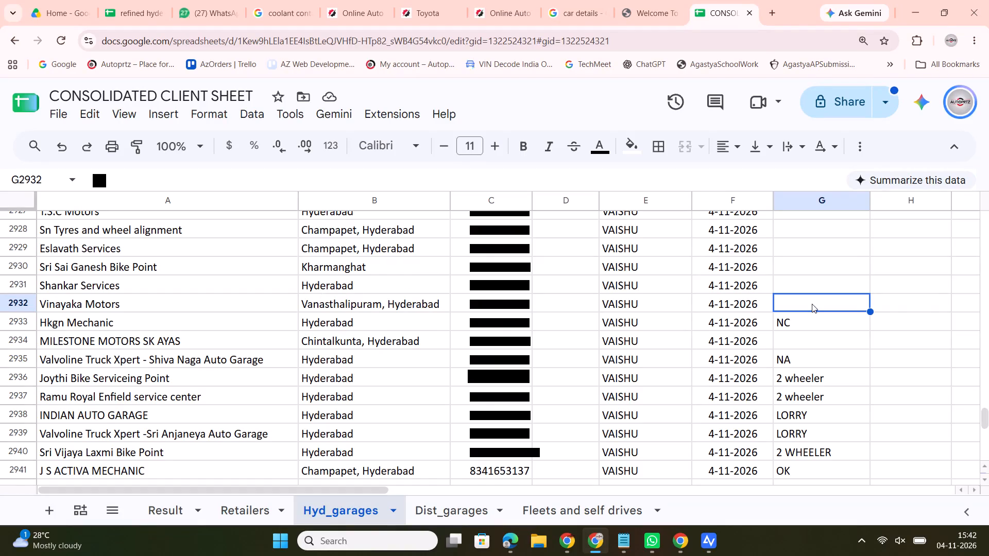
type("NA")
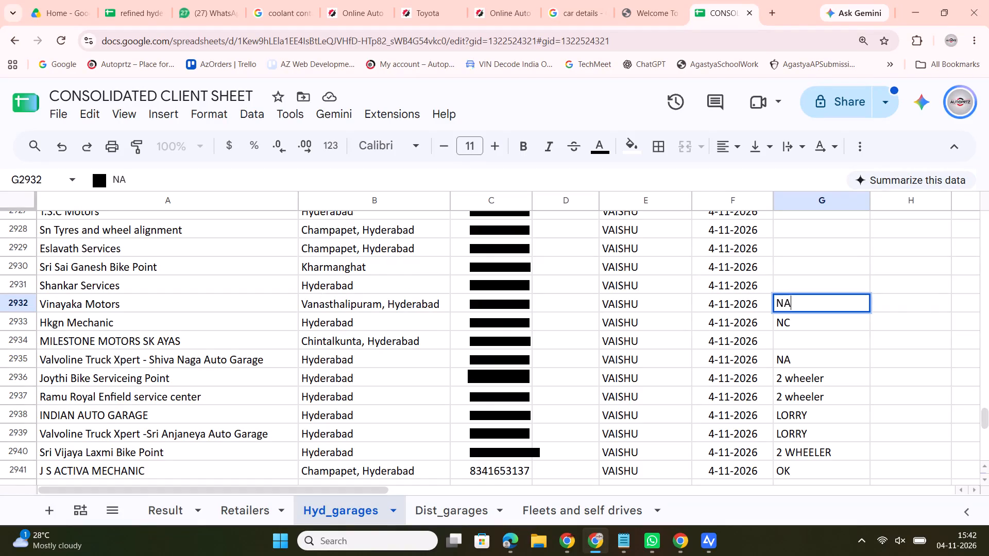
key("Up")
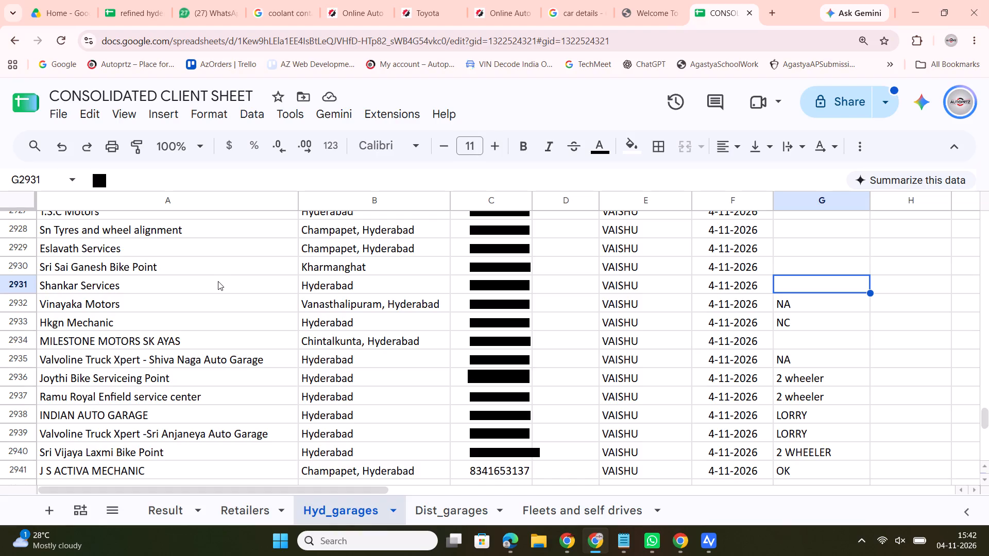
Record the outcome "OK" in G2931 for Shankar Services.
left_click(803, 283)
left_click(488, 286)
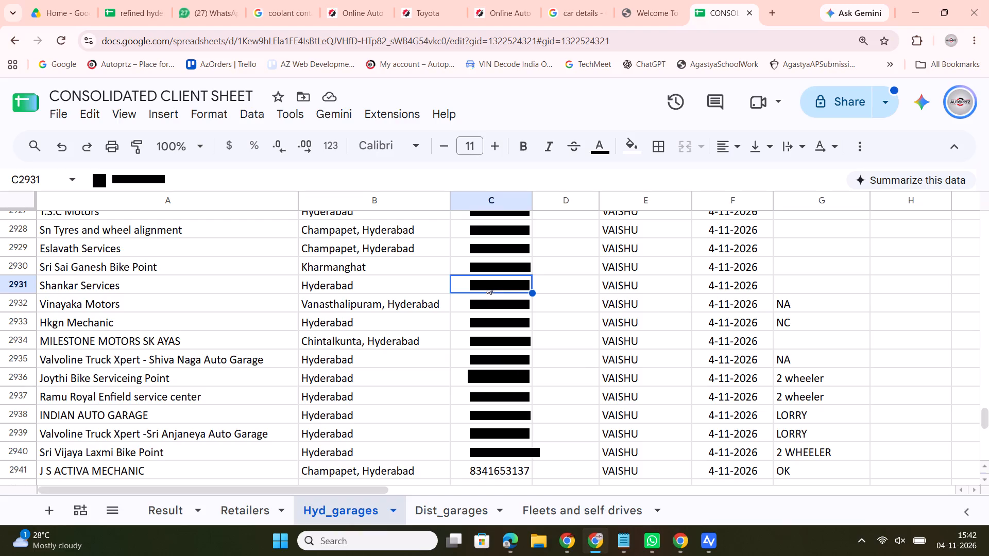
left_click(353, 287)
left_click(826, 285)
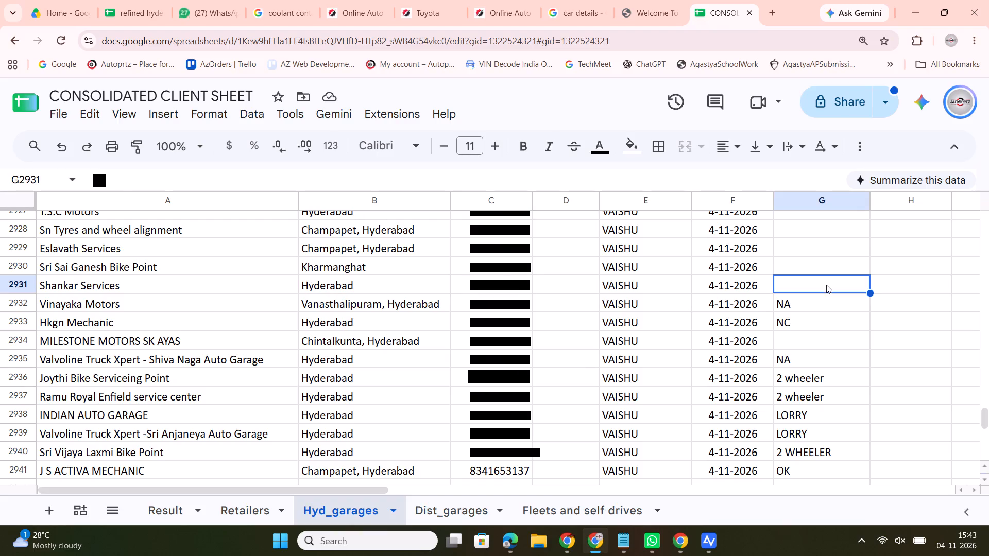
left_click(248, 282)
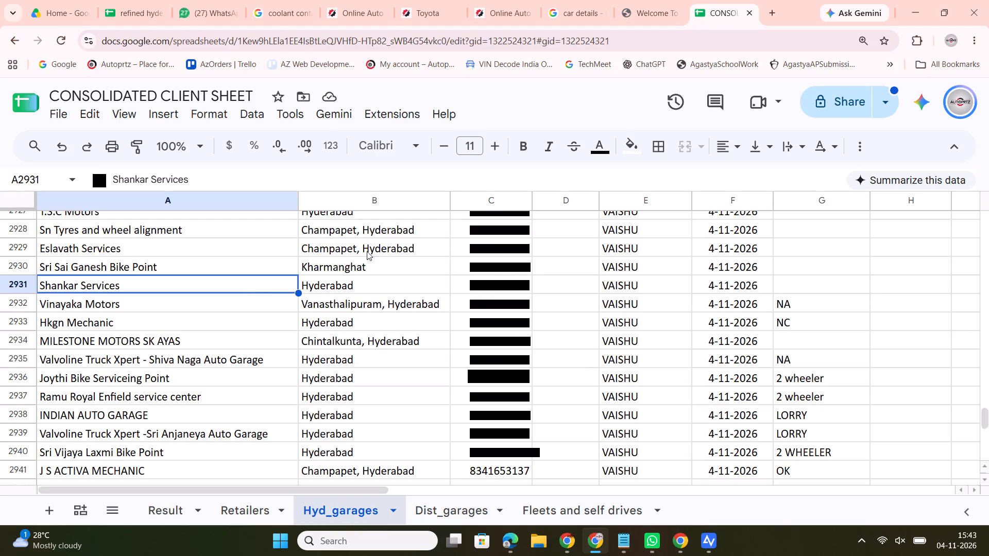
left_click(823, 280)
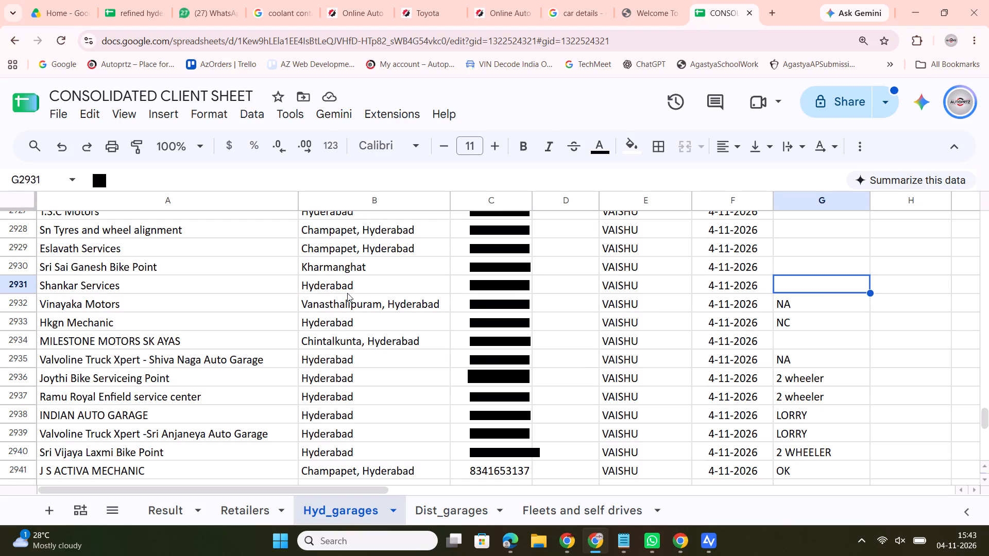
left_click(288, 287)
left_click(829, 280)
type("OK")
key("Up")
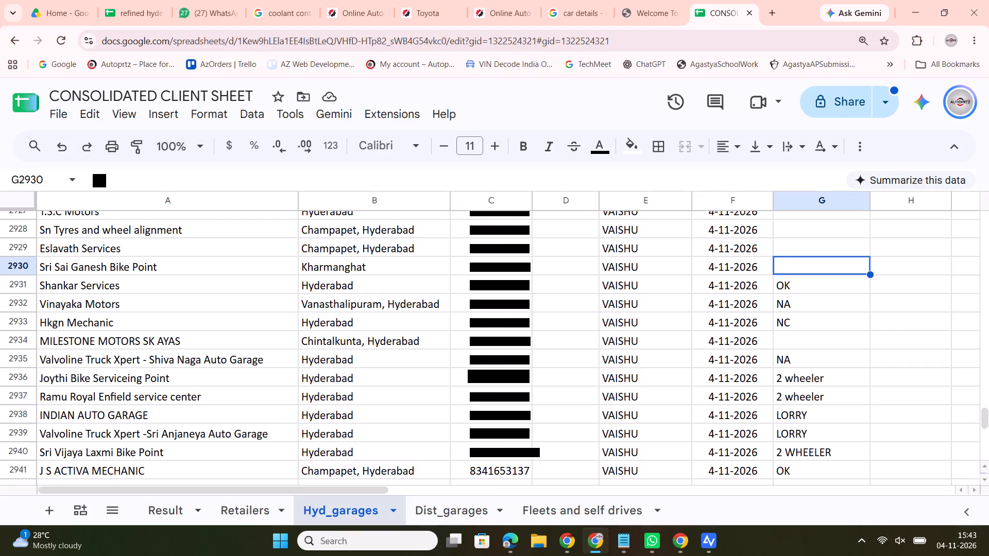
Record "NC" in G2930 for Sri Sai Ganesh Bike Point and "OK" in G2929 for Eslavath Services, leaving G2928 blank.
type("NC")
key("Up")
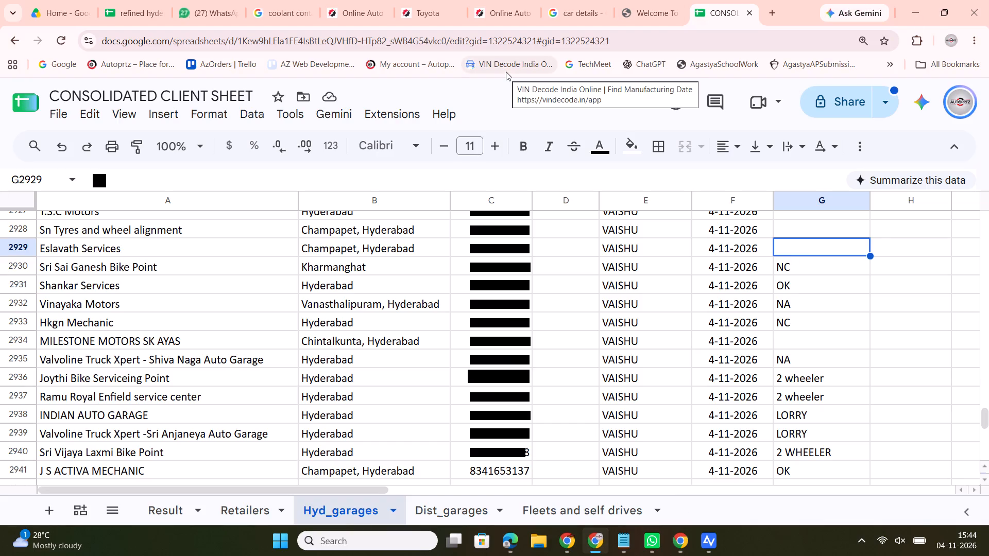
type("OK")
key("Up")
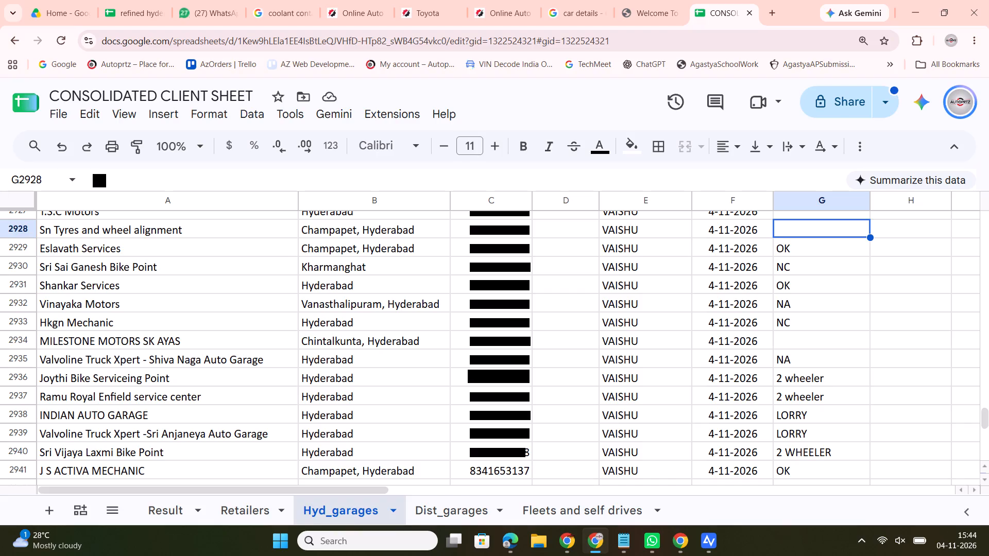
key("Up")
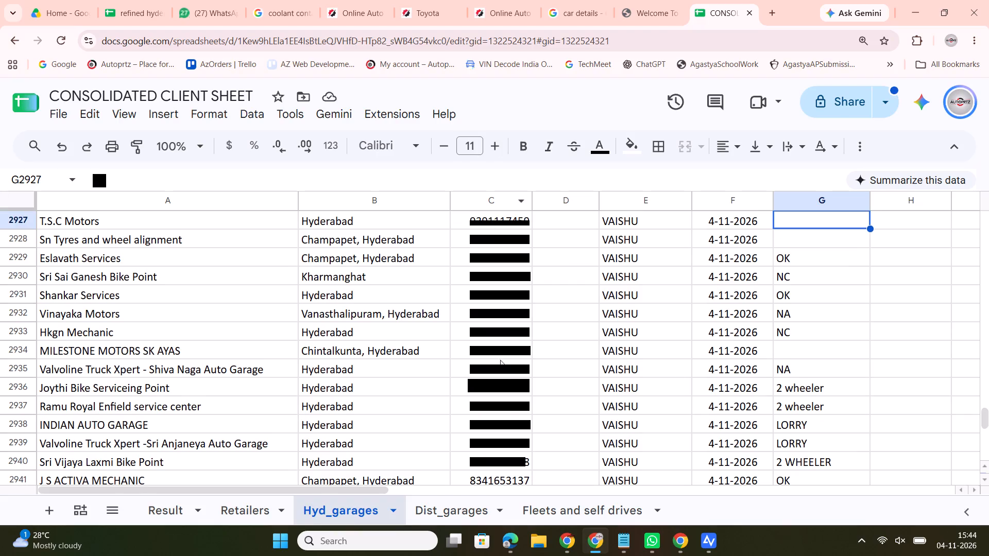
Return to the skipped outcome cell G2934 in the Milestone Motors row.
left_click(809, 350)
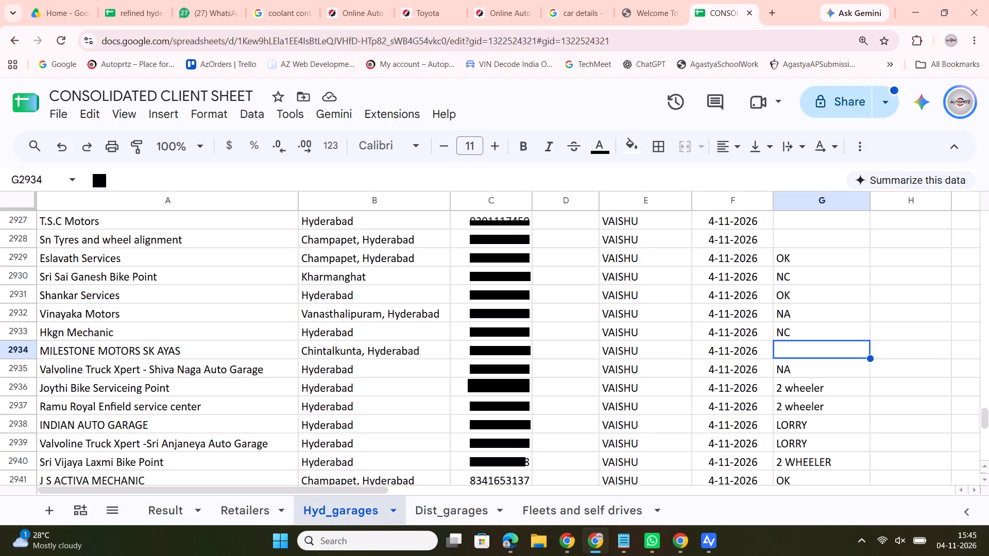
Record the outcome "NC" in G2934 for Milestone Motors.
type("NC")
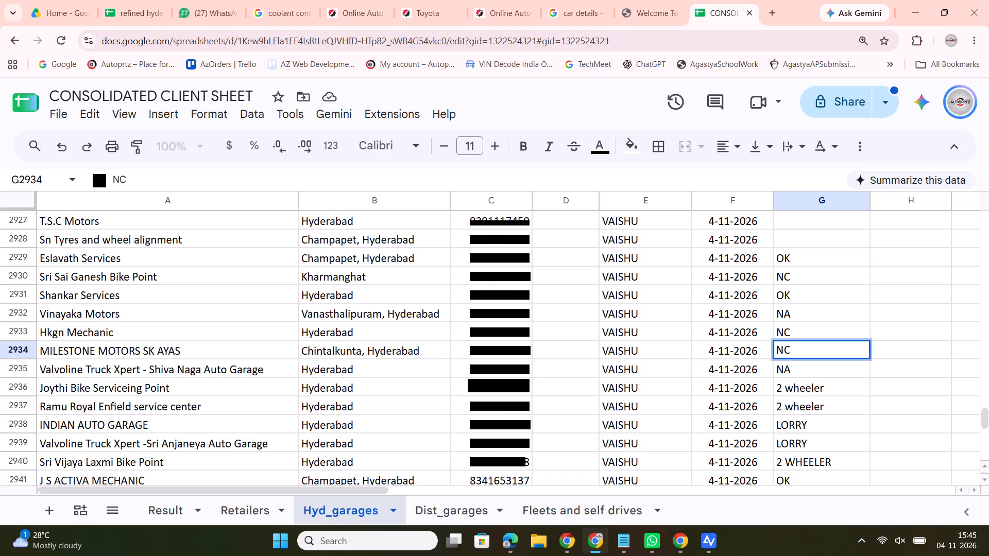
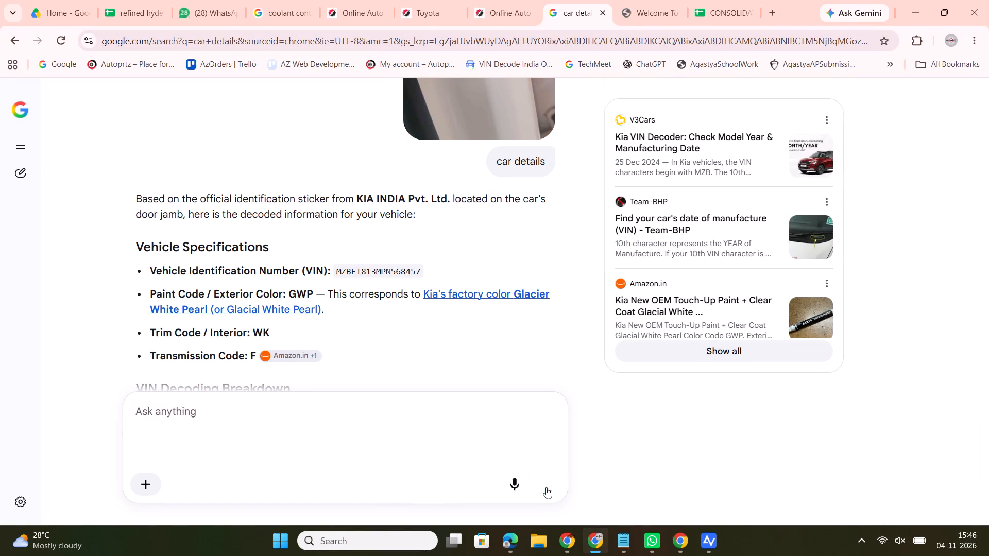
Copy the vehicle identification number identified from the windshield photo in the latest answer of the Google car details chat.
scroll(258, 384, "up", 4)
scroll(258, 384, "down", 3)
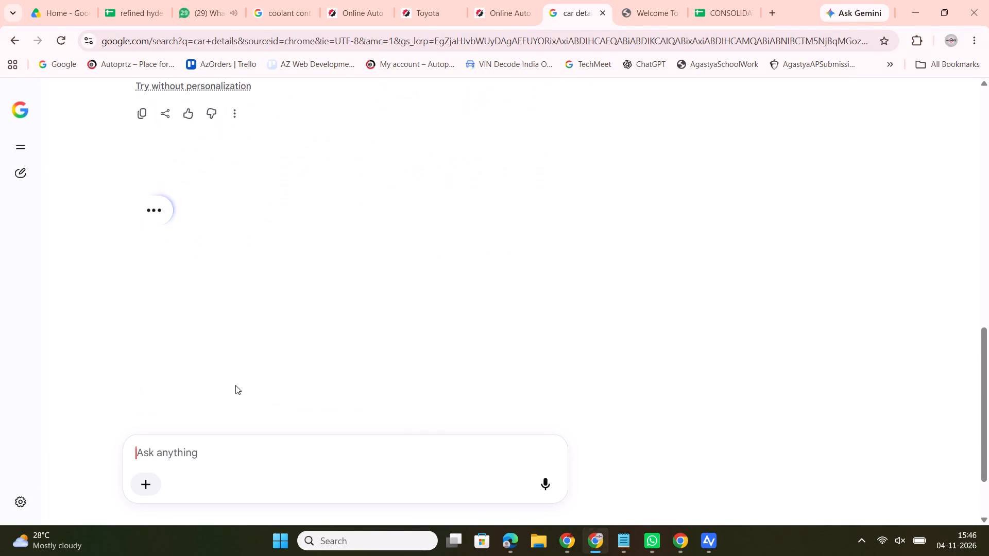
scroll(385, 284, "down", 2)
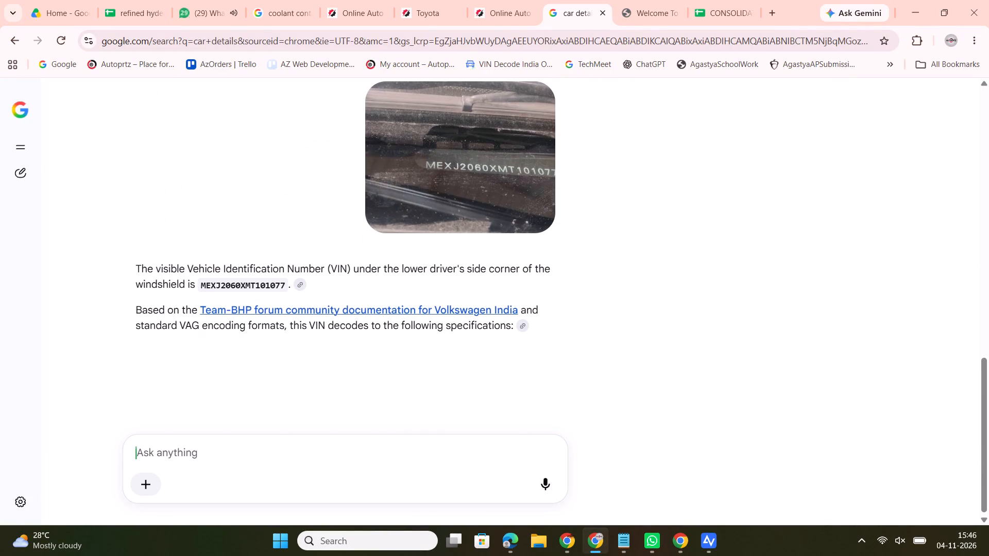
double_click(239, 287)
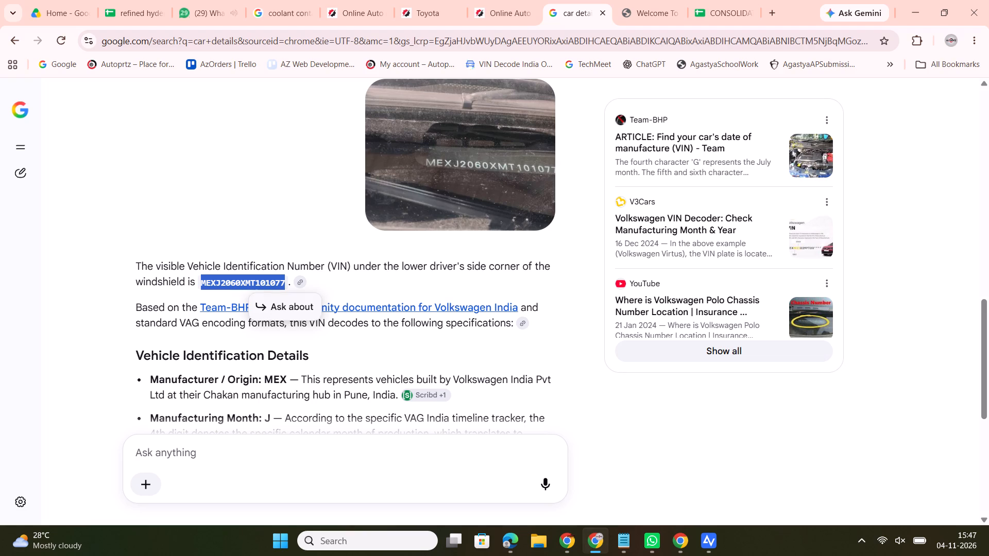
key("ctrl+c")
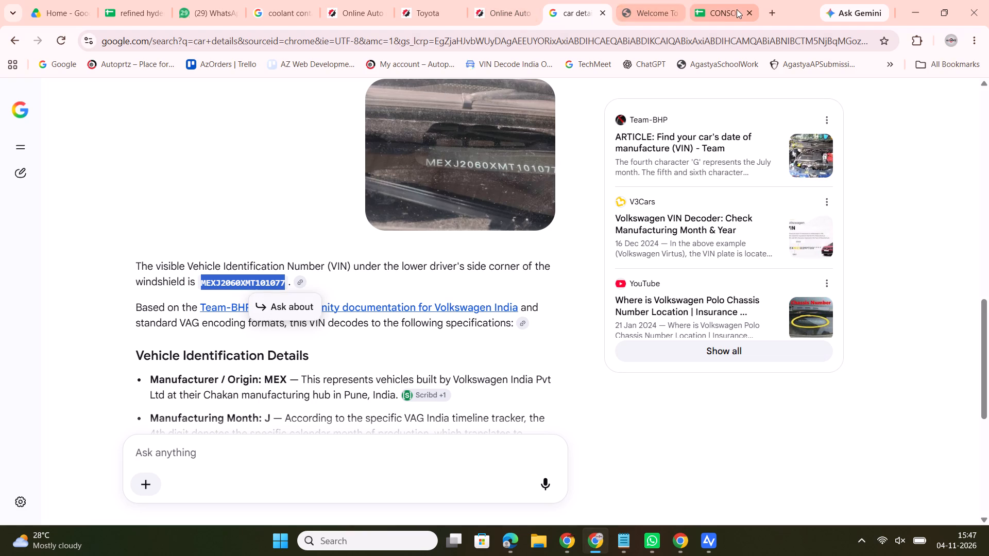
In the Telangana transport department's Vehicle Registration Search, replace the chassis number with the copied Volkswagen VIN and fill in the displayed captcha.
left_click(634, 6)
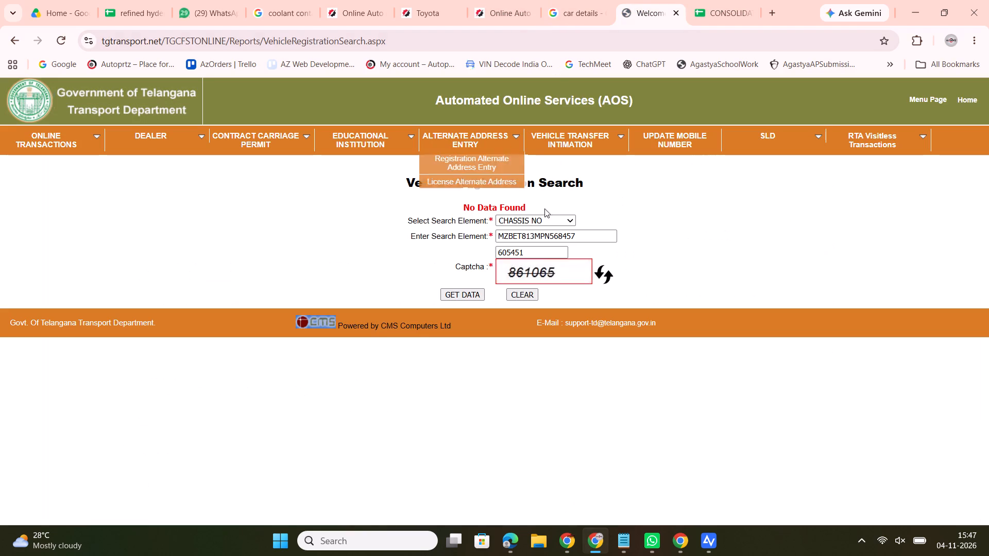
left_click_drag(577, 231, 431, 252)
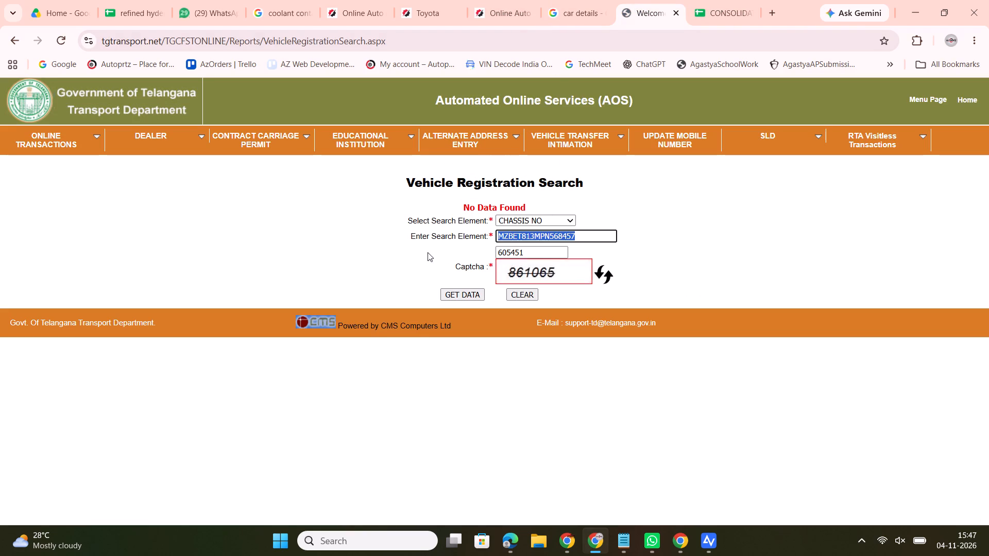
key("ctrl+v")
left_click_drag(526, 253, 349, 268)
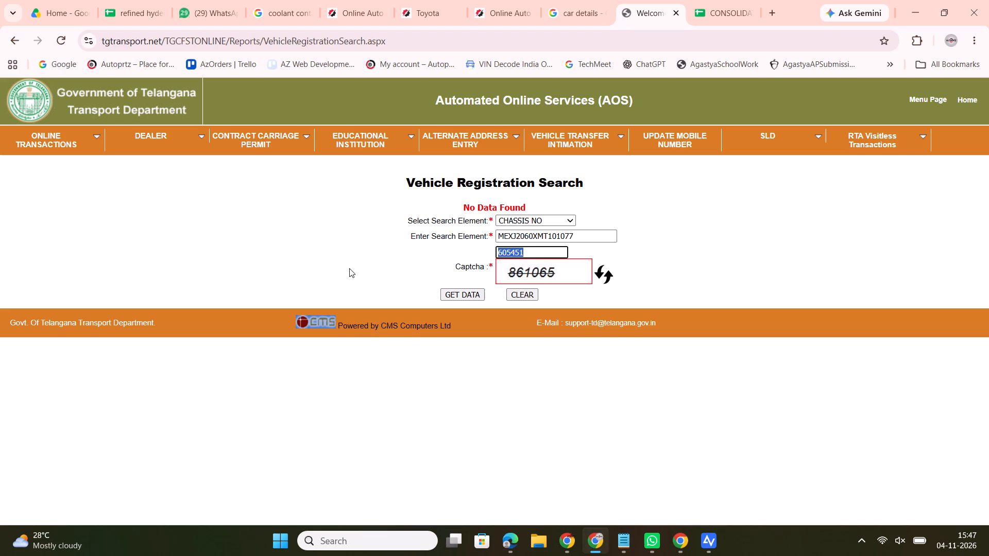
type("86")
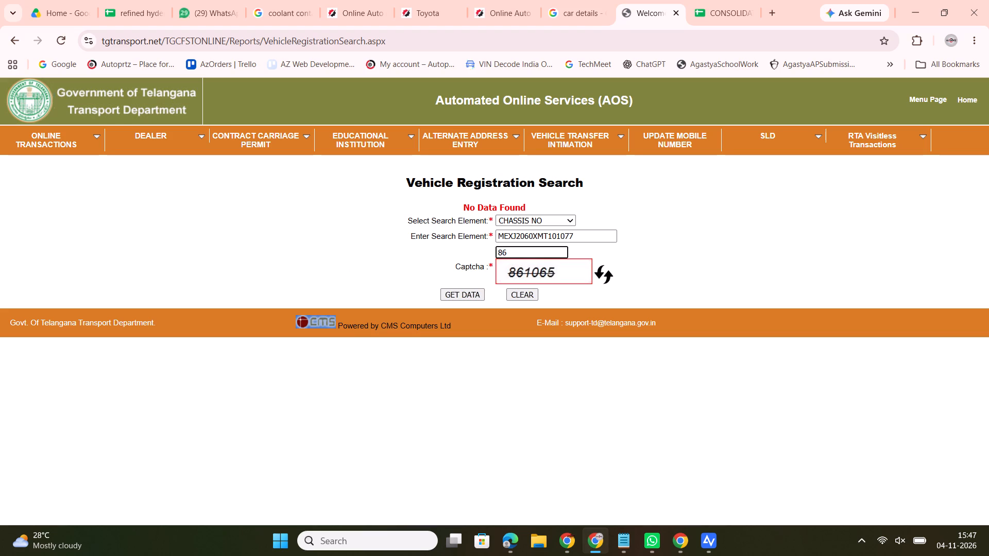
Complete the remaining digits of the displayed captcha for the vehicle's chassis number search.
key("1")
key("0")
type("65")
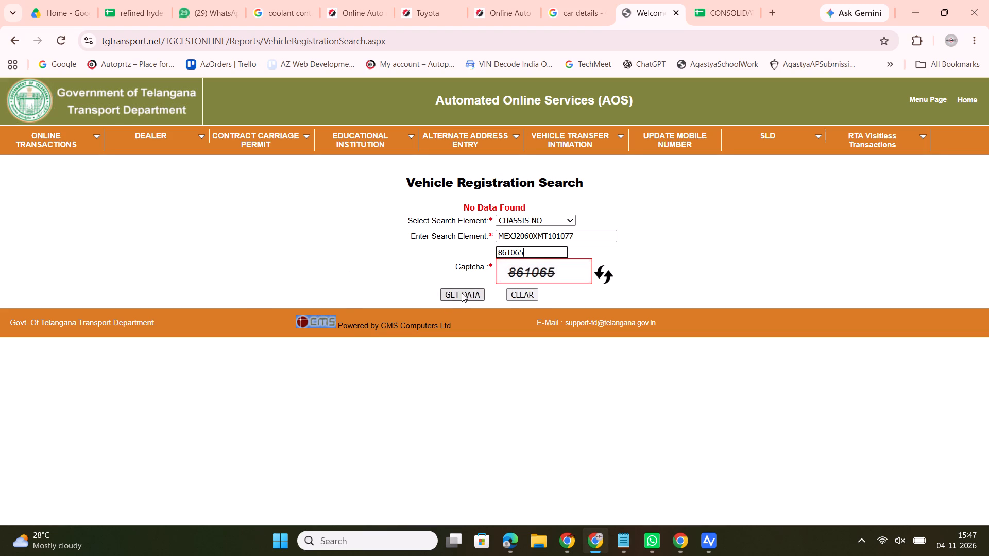
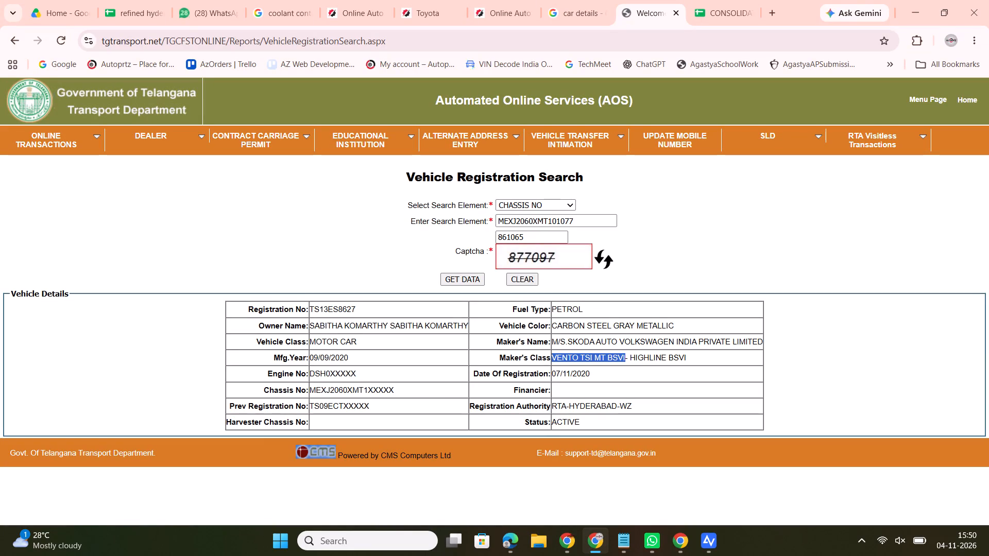
Select the full Maker's Class text "VENTO TSI MT BSVI- HIGHLINE BSVI" in the vehicle details.
left_click_drag(615, 358, 679, 359)
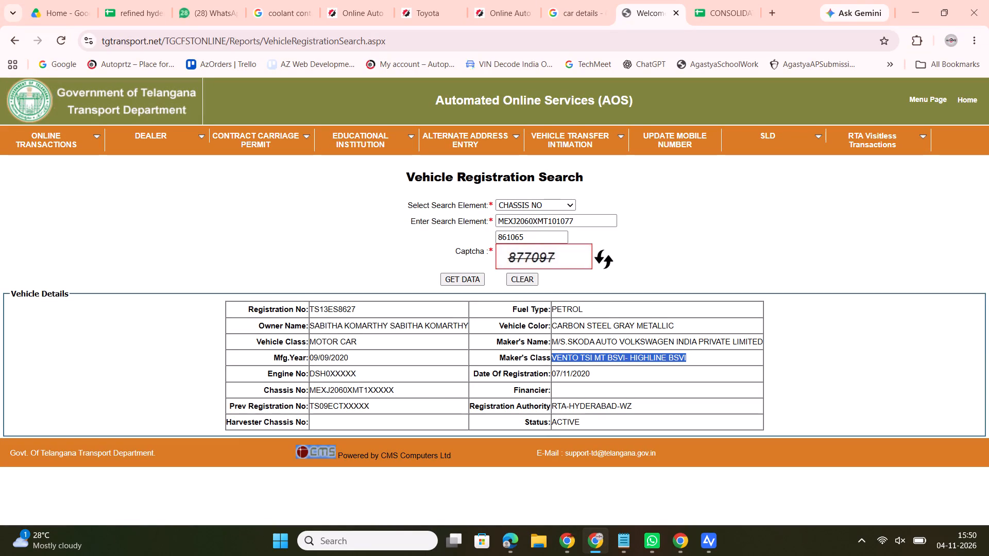
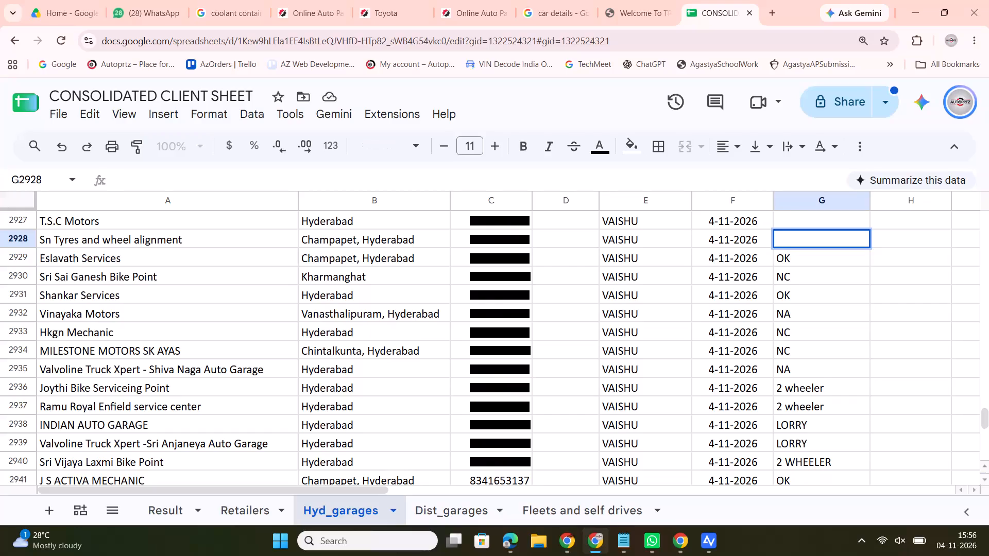
Record NA as the call outcome for Sn Tyres and wheel alignment in column G of the Hyd_garages sheet.
type("NA")
key("Up")
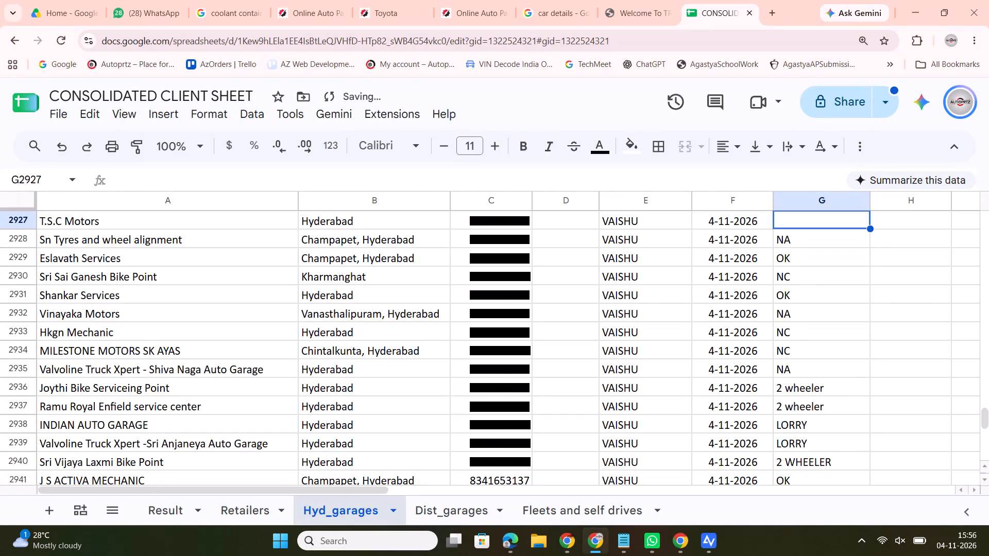
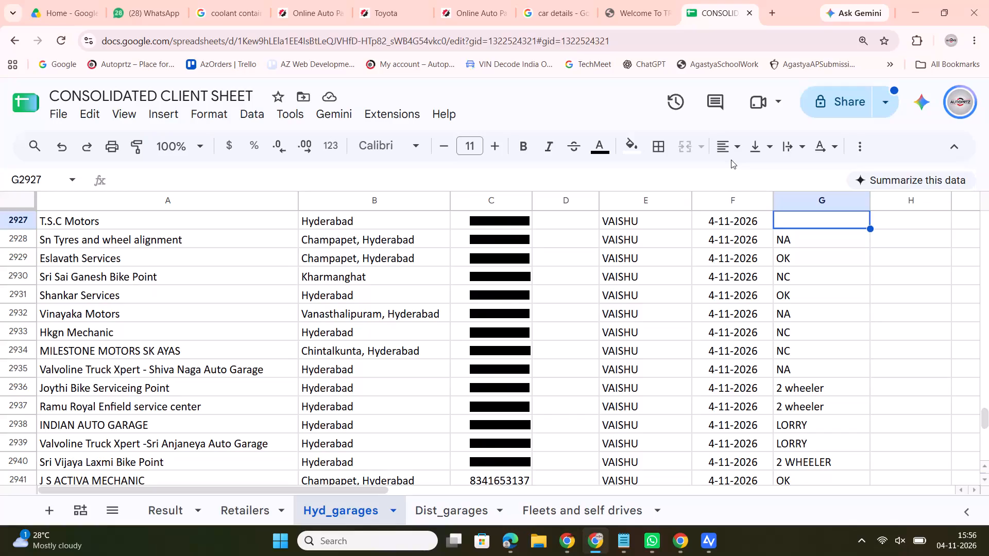
Record NA as the call outcome for T.S.C Motors in column G of the Hyd_garages sheet.
type("NA")
key("Up")
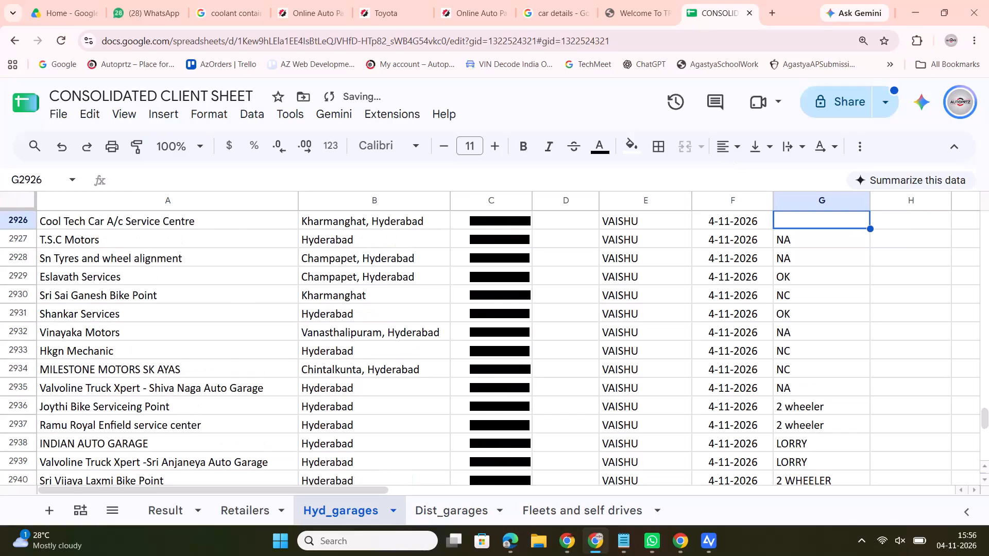
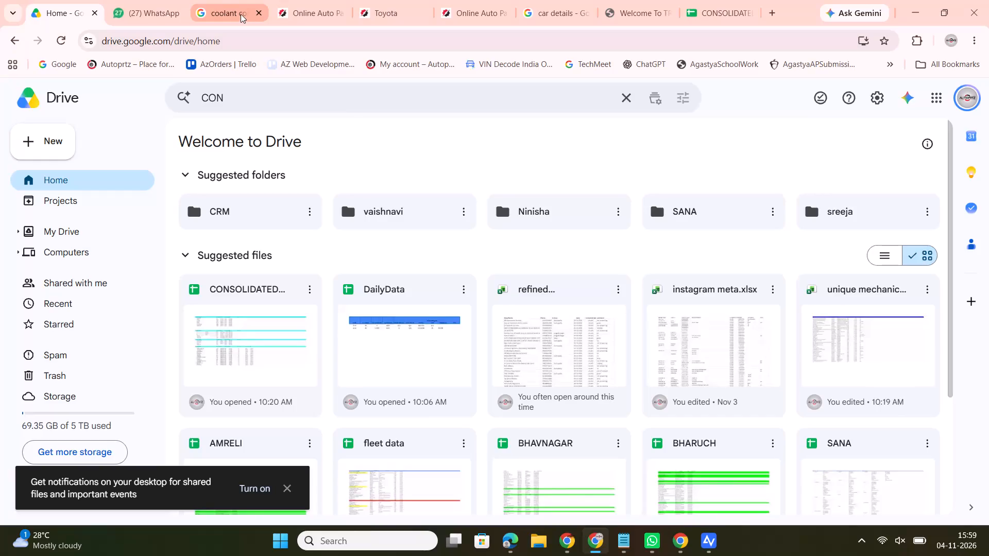
Return to the CONSOLIDATED CLIENT SHEET and record NA as the call outcome for Cool Tech Car A/c Service Centre in column G.
left_click(721, 5)
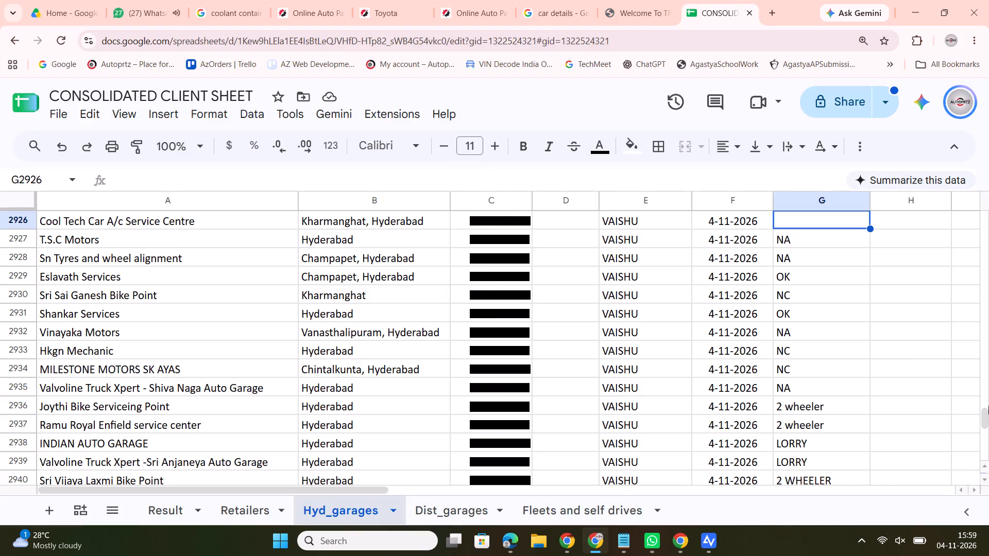
type("NA")
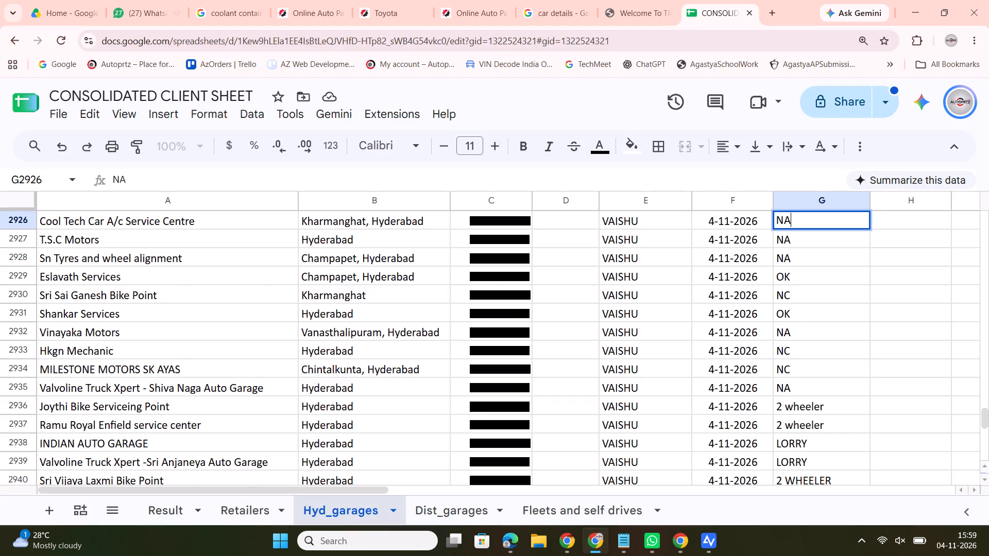
key("Up")
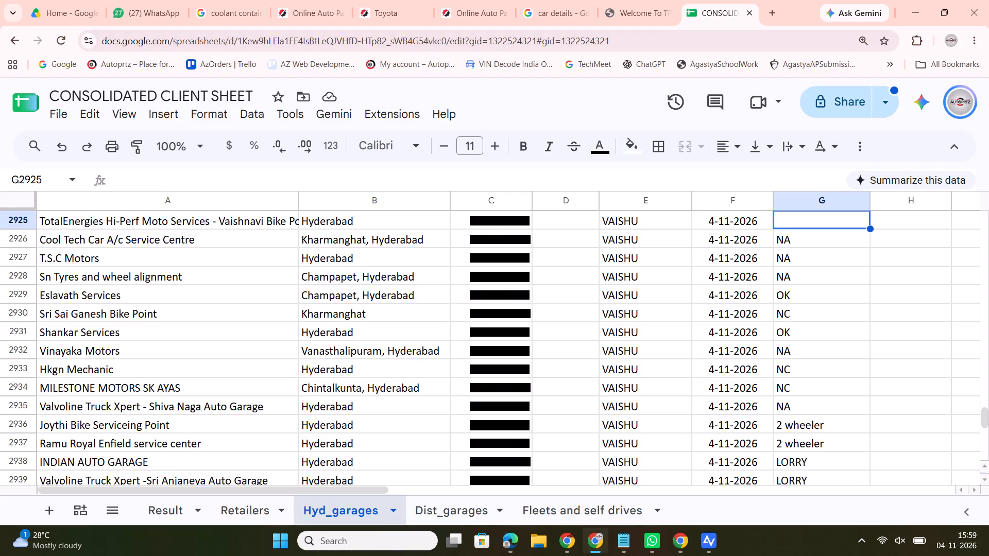
Select the empty call outcome cell for LEO car service in column G of the Hyd_garages sheet.
key("Up")
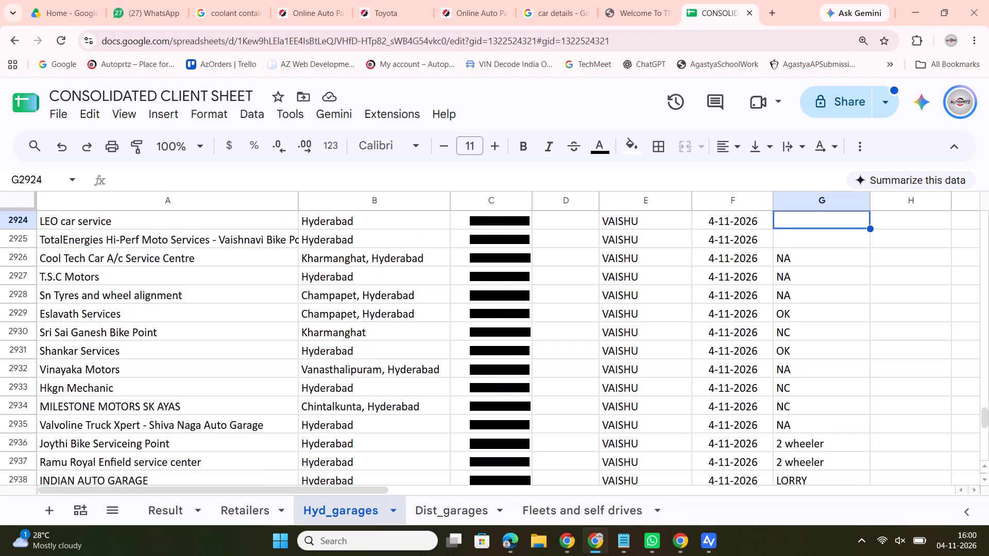
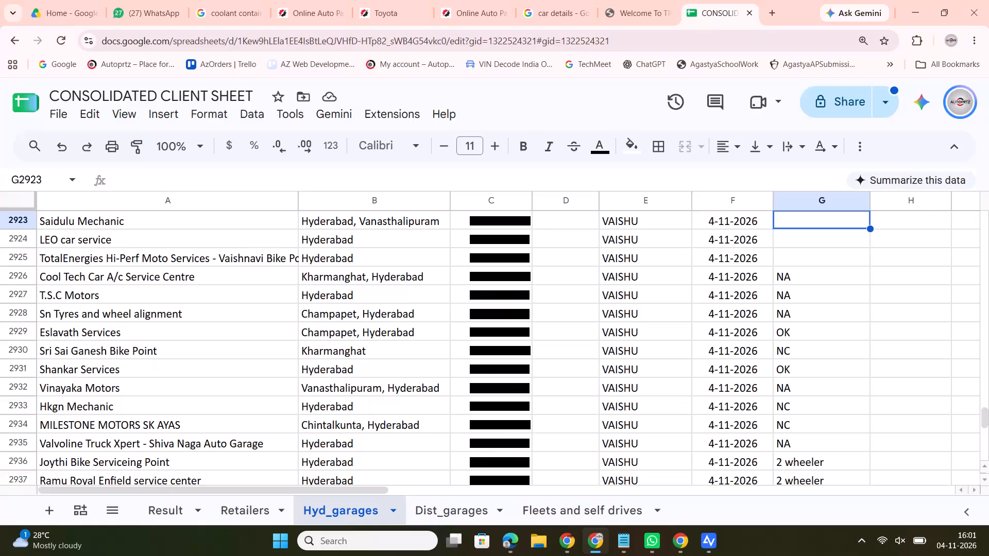
Record OK as the call outcome for LEO car service in column G of the Hyd_garages sheet.
key("Down")
type("OK")
key("Up")
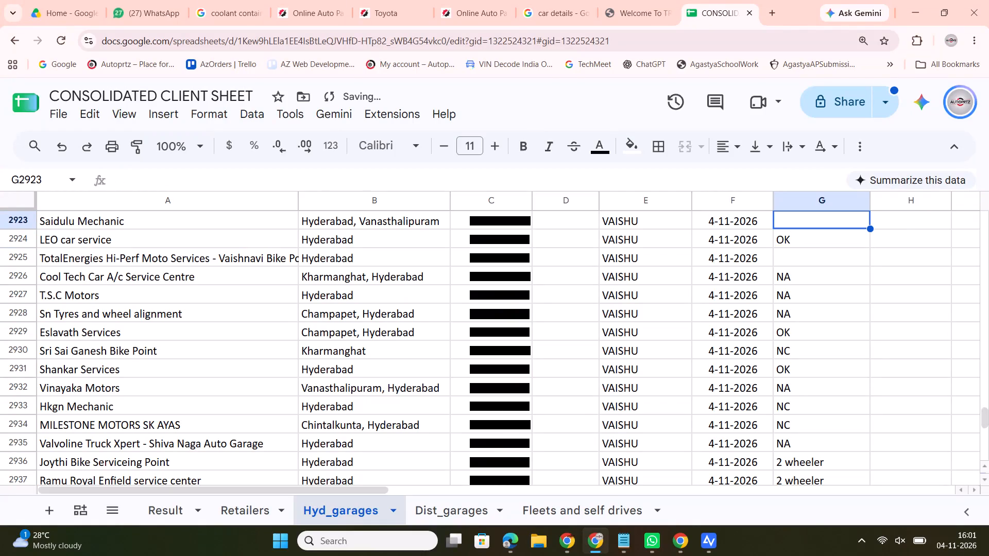
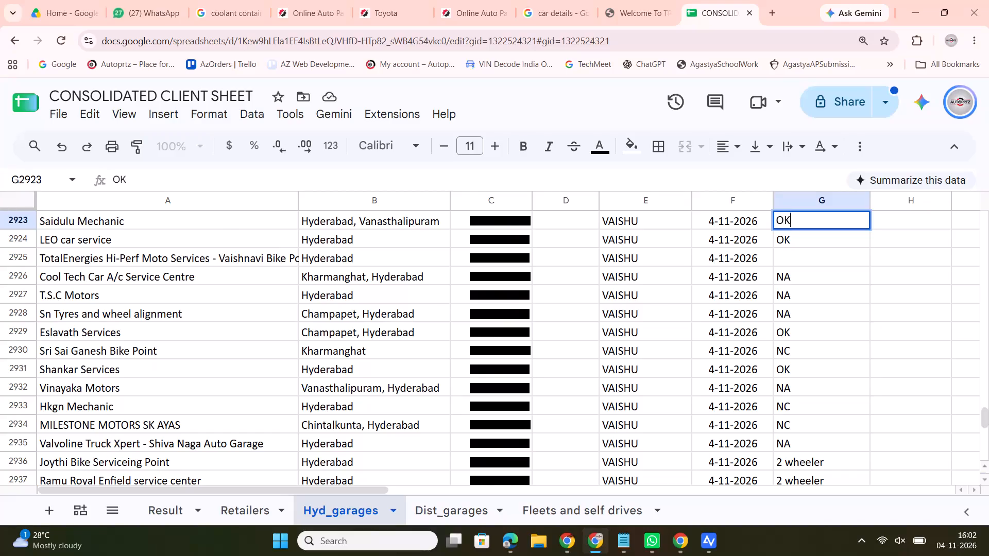
key("Up")
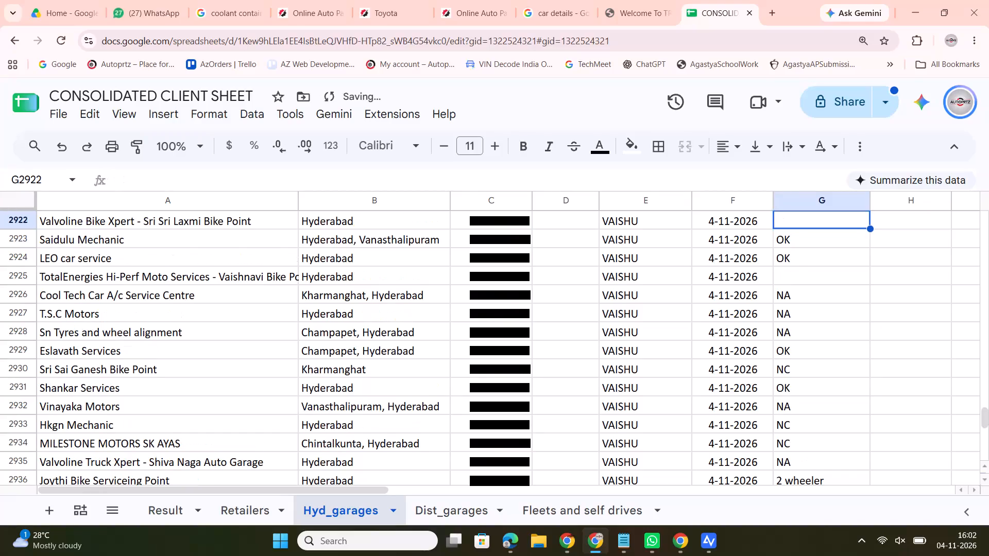
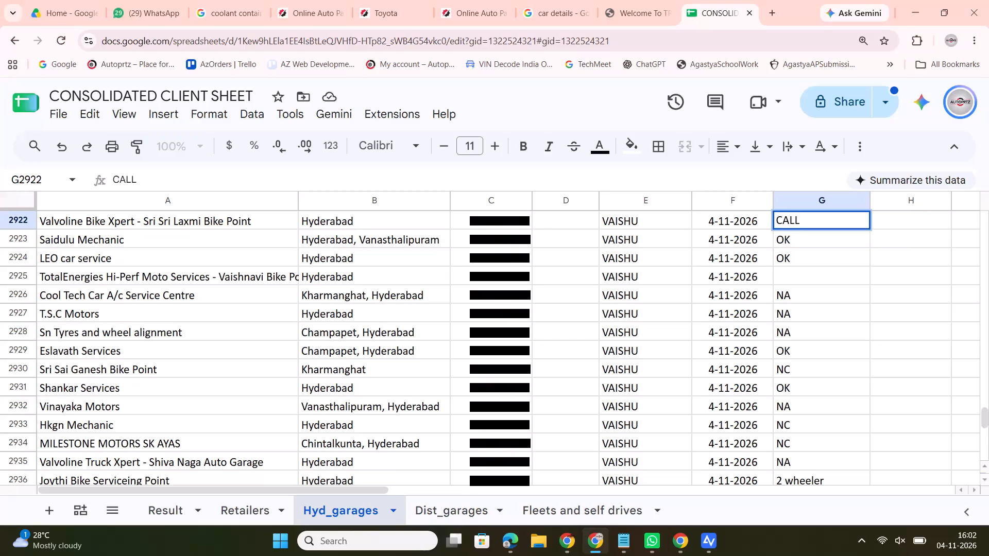
Record CALL CUT as the call outcome for Valvoline Bike Xpert - Sri Sri Laxmi Bike Point in column G.
key("space")
type("CUT")
key("Up")
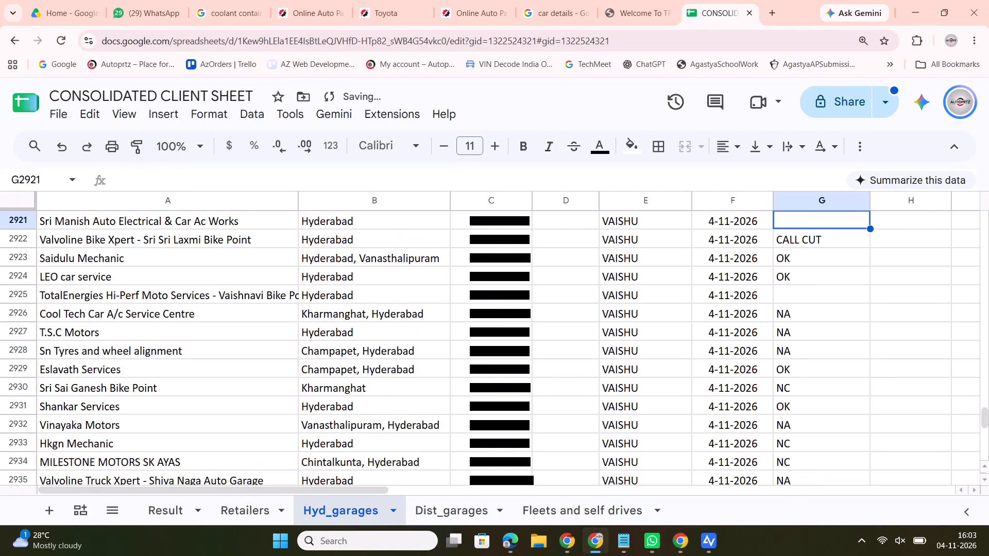
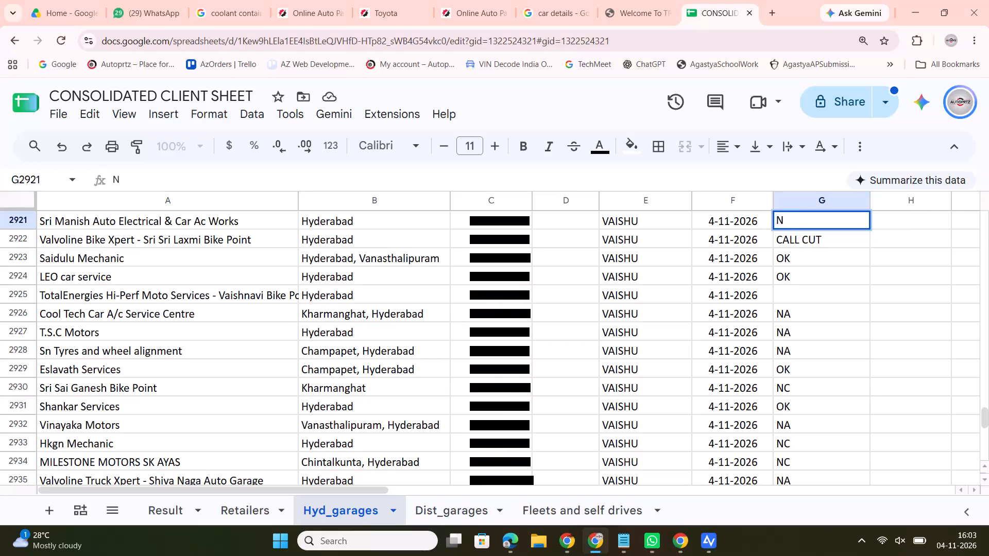
Record NA as the call outcome for Sri Manish Auto Electrical & Car Ac Works in column G.
key("a")
key("Up")
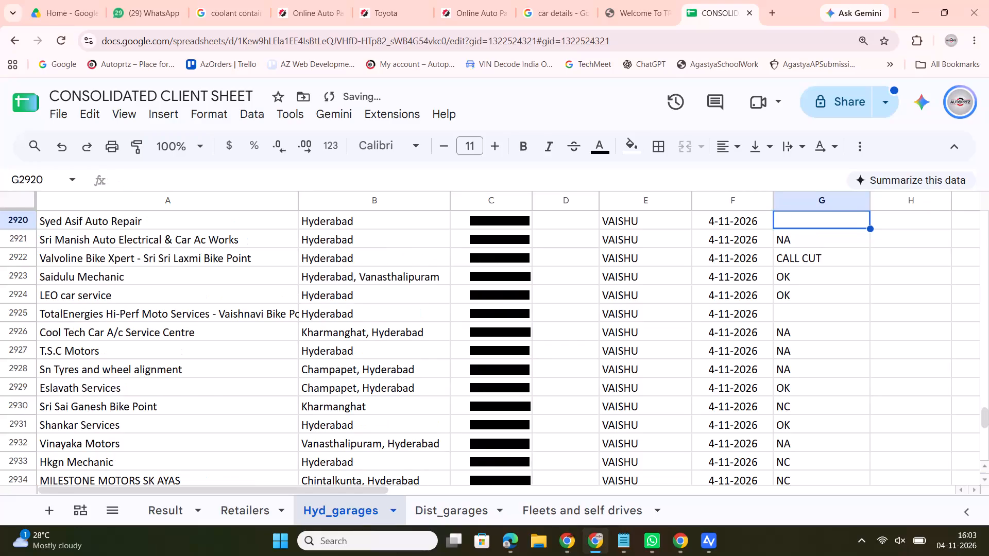
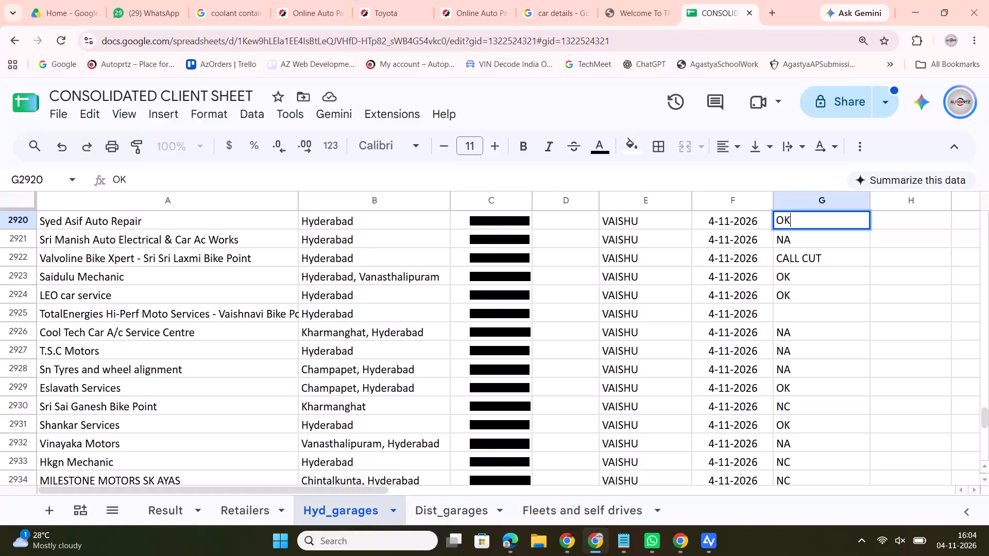
Record OK as the call outcome for Syed Asif Auto Repair in column G and move to the Aadhya bike point row.
key("Down")
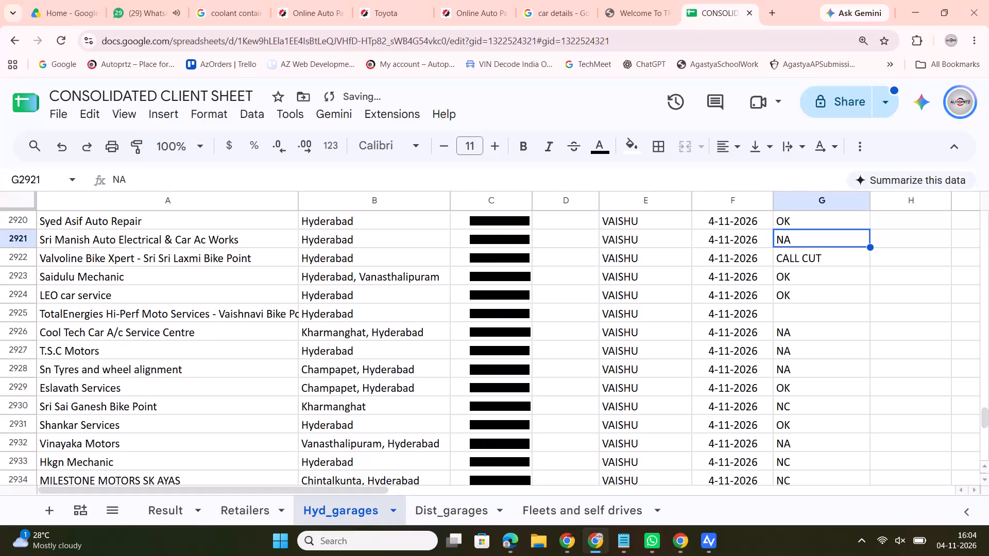
key("Up")
key("Up")
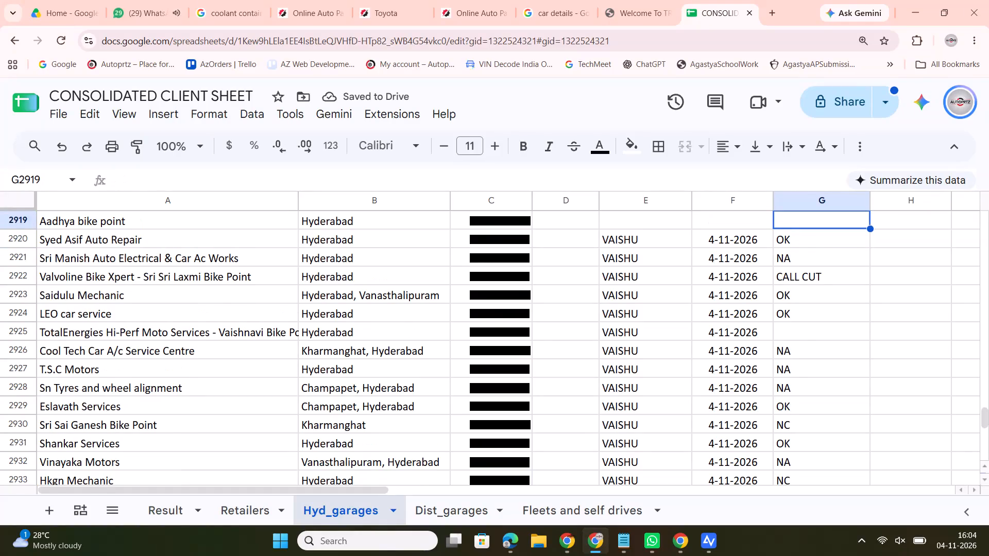
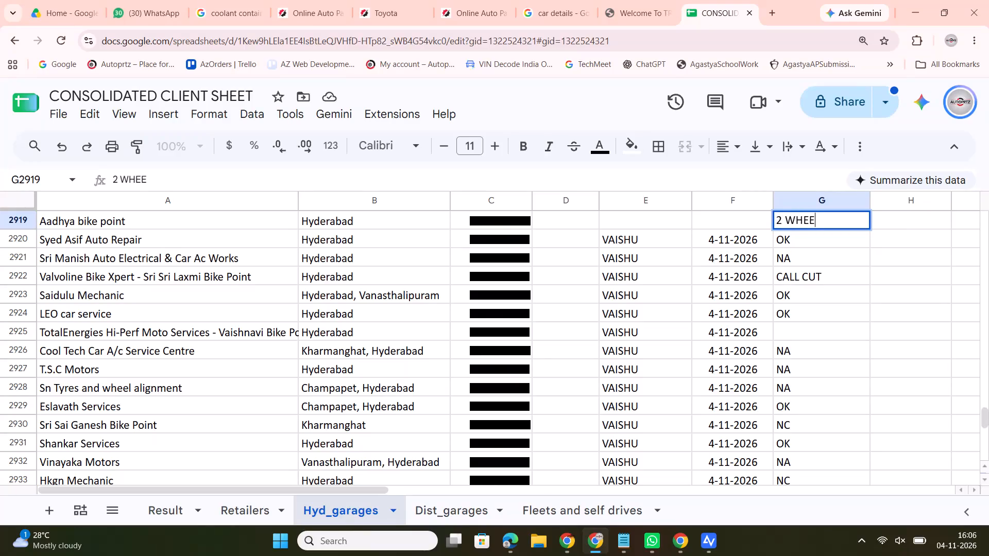
Finish recording 2 WHEELER as the call outcome for Aadhya bike point in column G and move to the Akshay car care row.
type("LER")
key("Up")
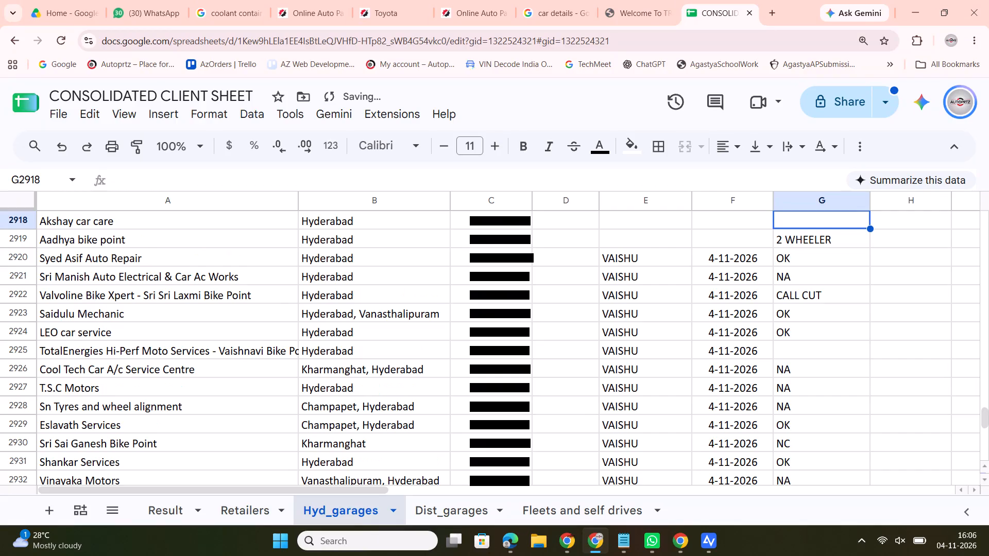
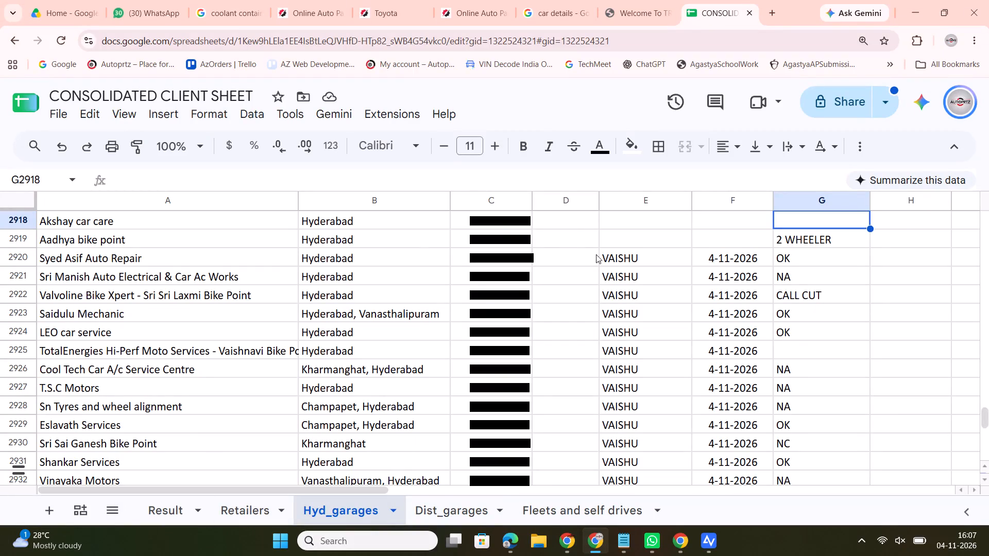
Select the contact number cell in column C for Syed Asif Auto Repair.
left_click(492, 257)
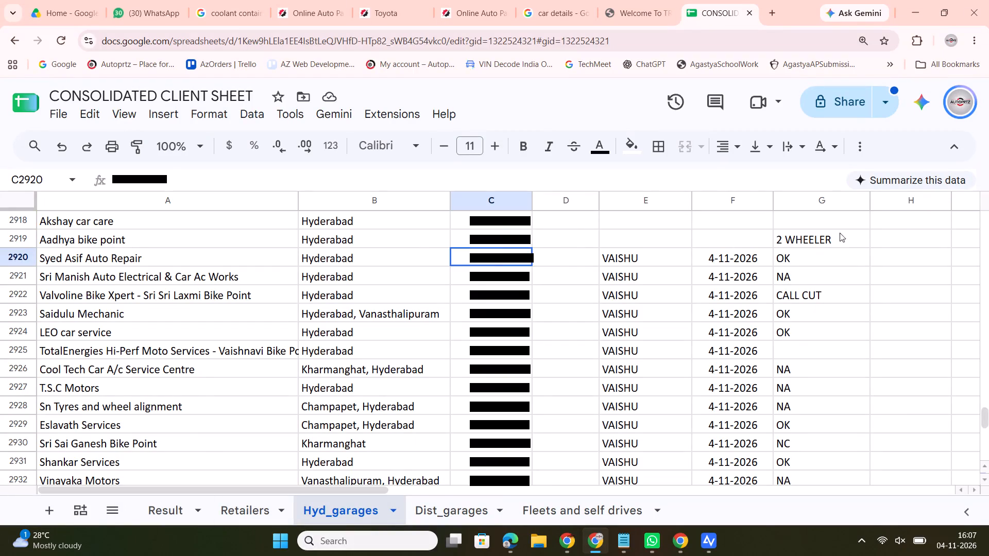
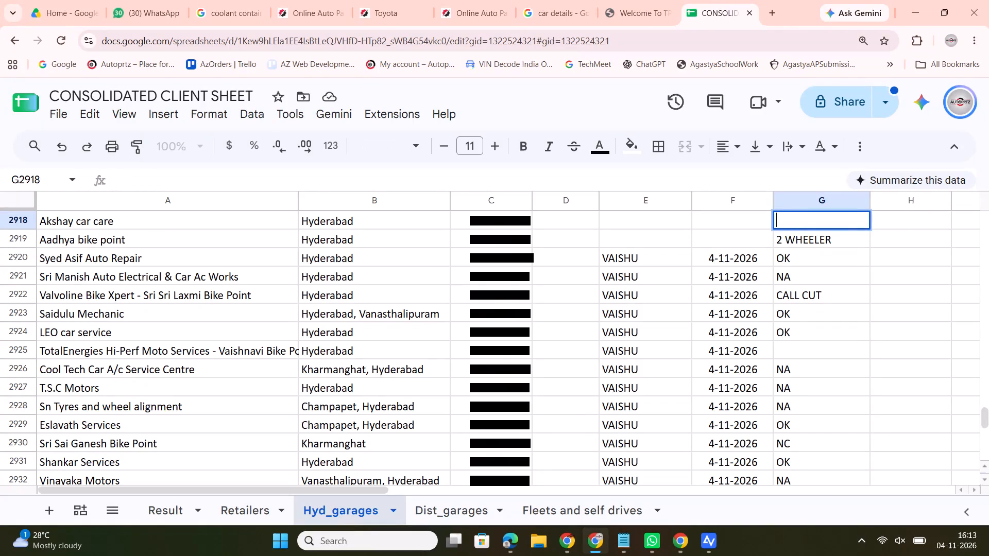
Record NA as the call outcome for Akshay car care in column G.
type("NA")
key("Up")
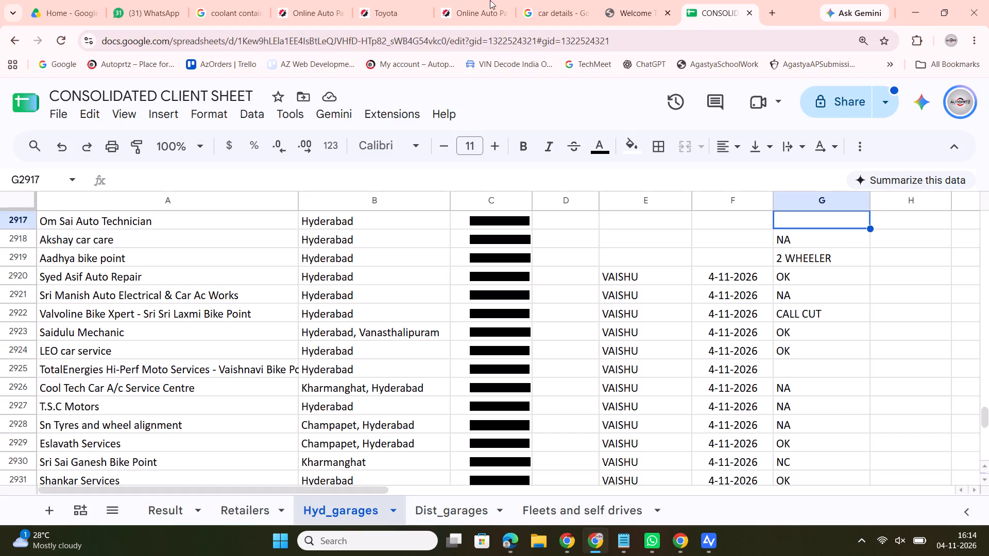
Copy the column G call outcomes from the Akshay car care row down past the last filled row.
left_click(119, 228)
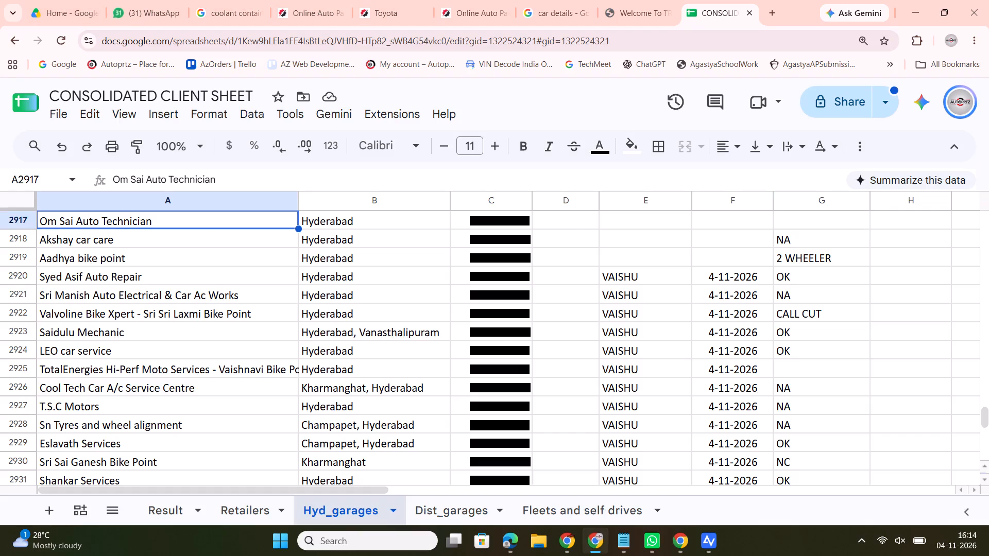
left_click(833, 229)
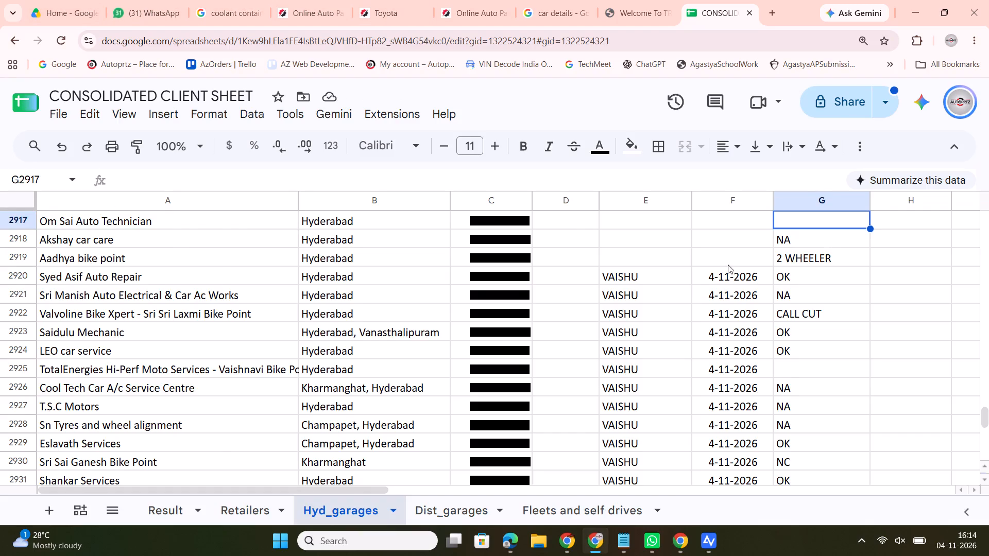
scroll(695, 279, "up", 7)
scroll(695, 279, "down", 3)
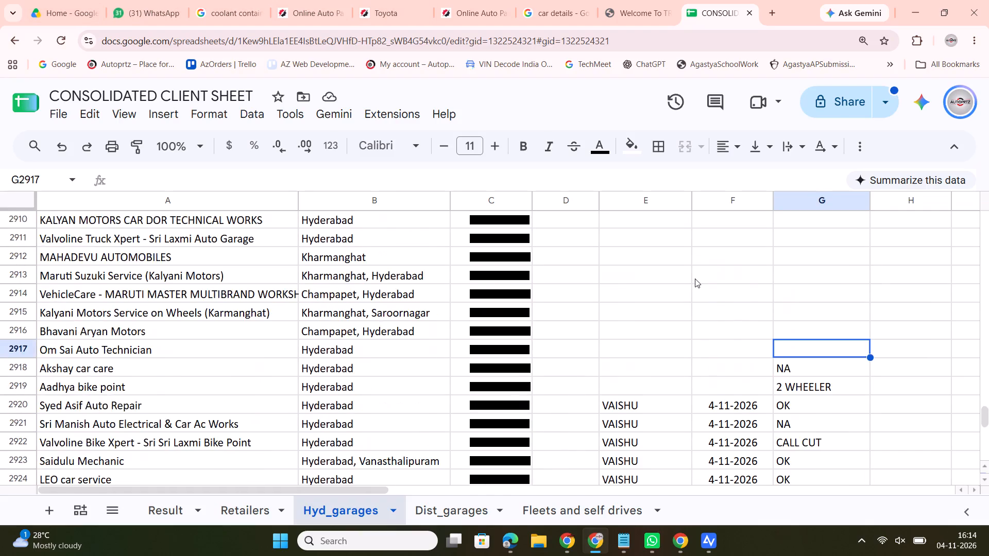
scroll(695, 279, "down", 5)
scroll(695, 279, "up", 2)
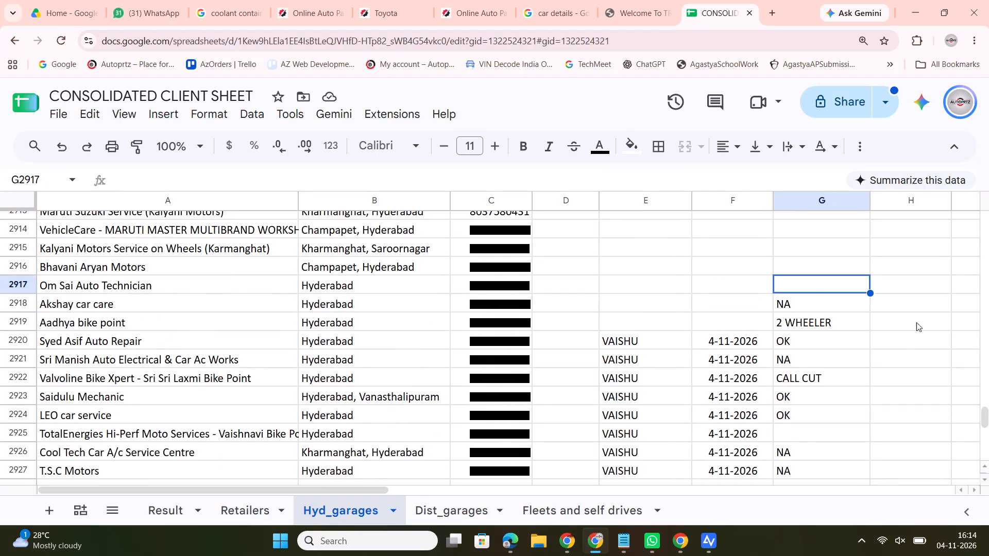
left_click_drag(814, 310, 824, 546)
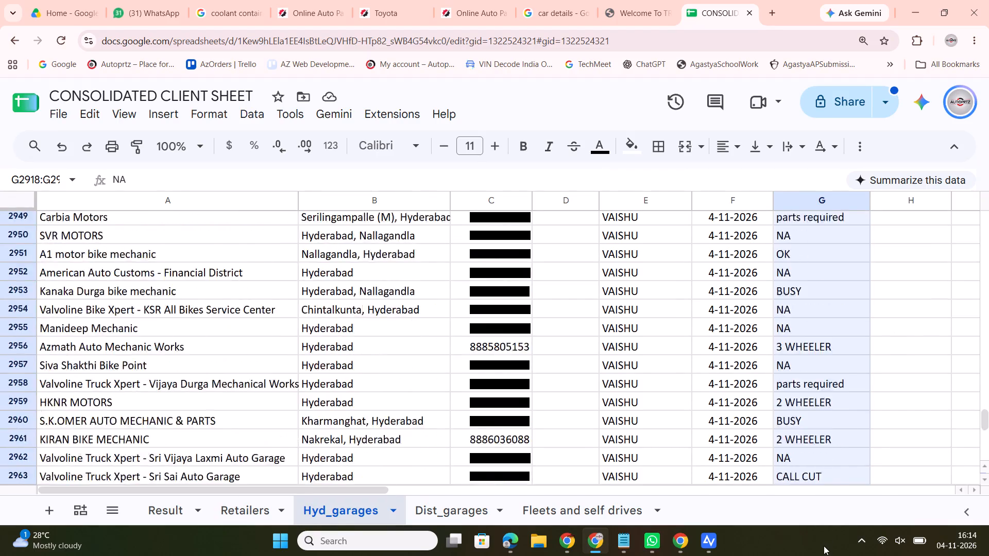
left_click_drag(824, 546, 824, 537)
key("ctrl+c")
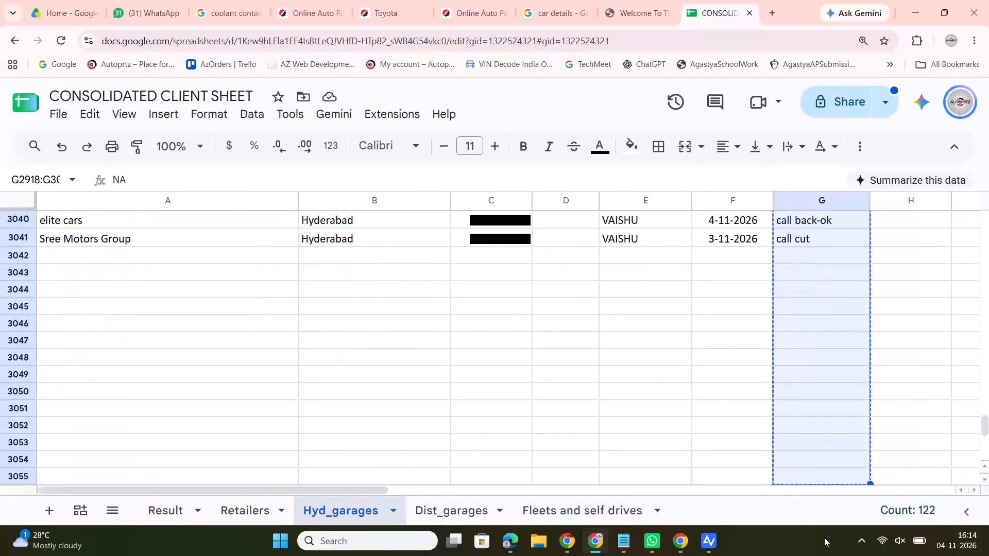
Open the uni call workbook in Excel and paste the copied outcomes into column A of a new sheet.
left_click(538, 540)
double_click(193, 335)
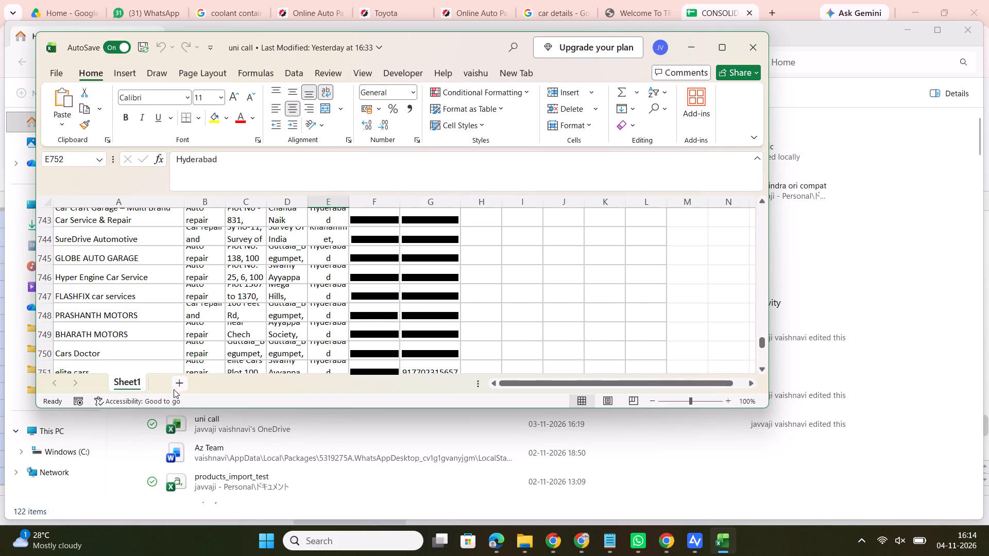
left_click(174, 389)
left_click(723, 47)
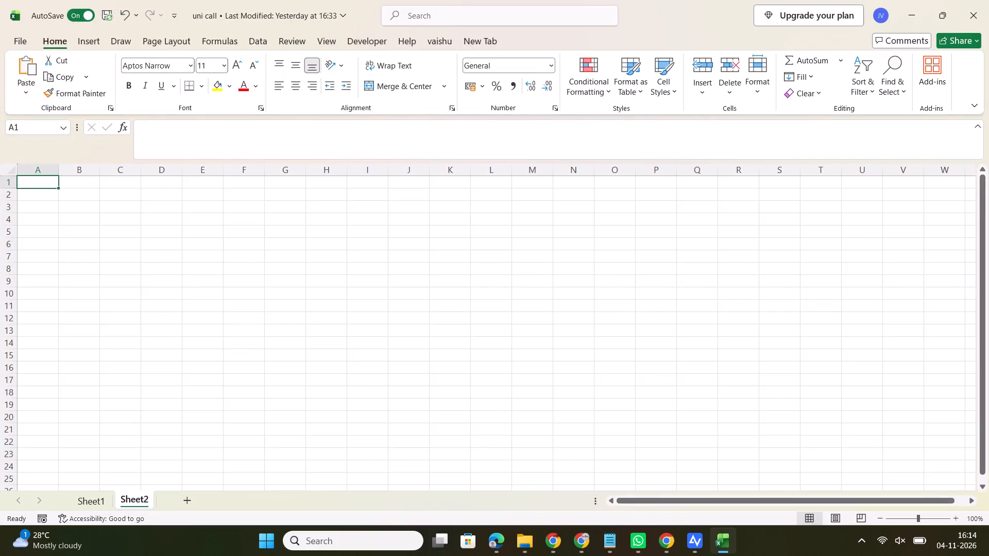
key("ctrl+v")
Add a filter to column A of the pasted call outcomes.
left_click(49, 170)
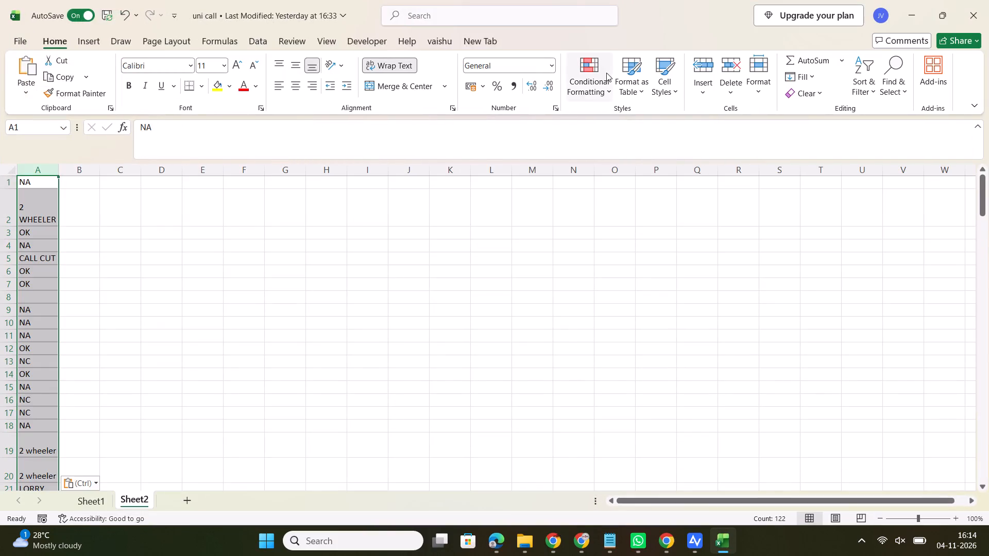
left_click(264, 37)
left_click(436, 79)
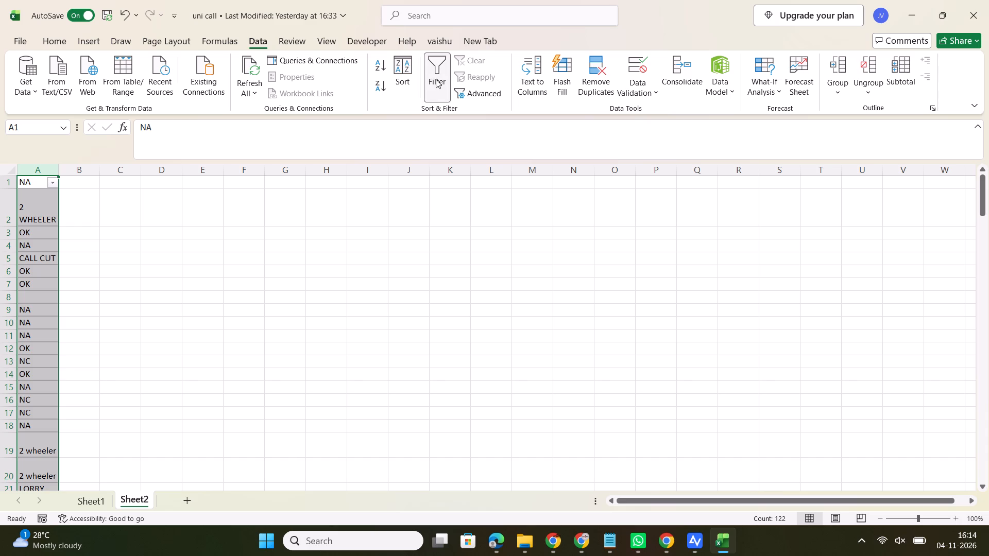
Limit the column A filter selection to 1 WHEELER, 2 WHEELER, 2WHEELER, 3 WHEELER, 3WHEELER and call back-ok.
left_click(54, 178)
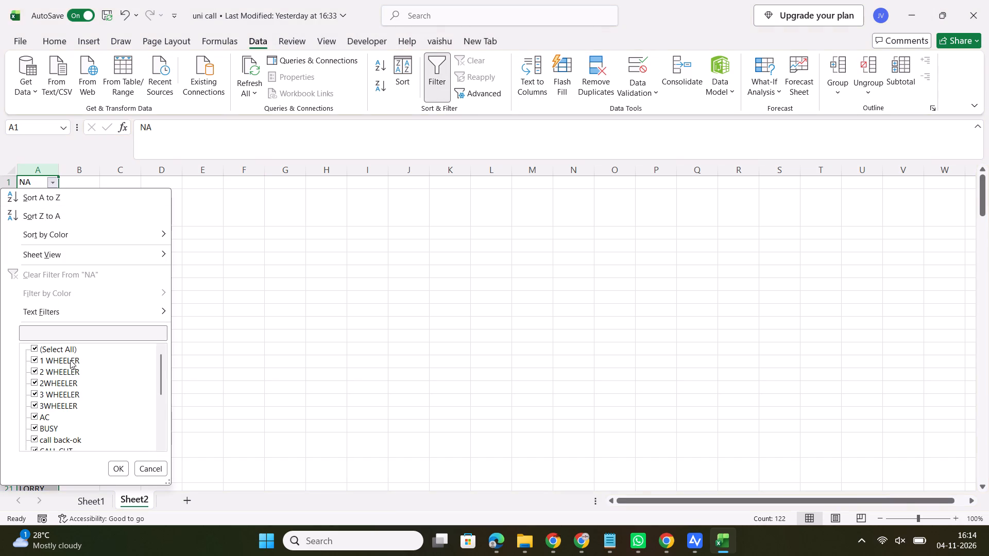
left_click(33, 347)
left_click(36, 358)
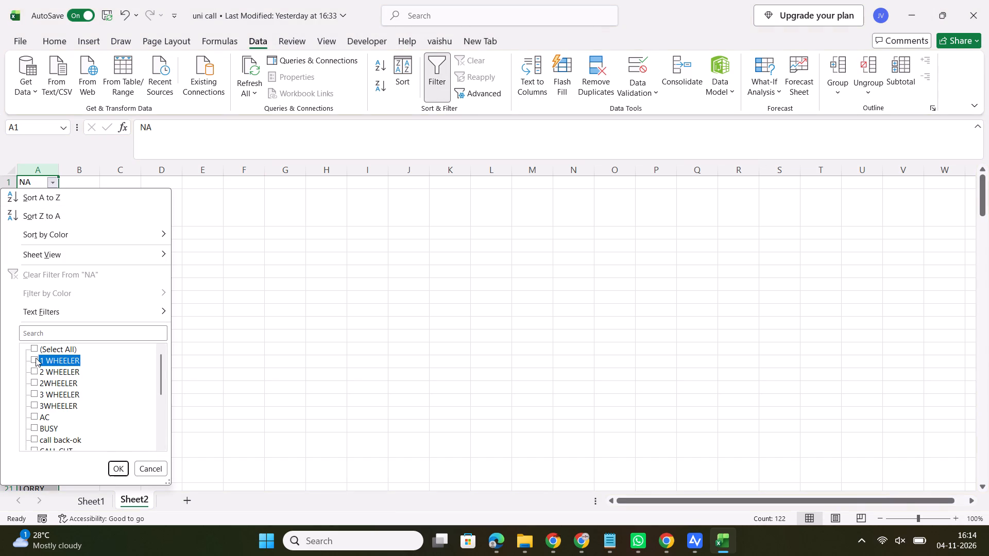
left_click(37, 367)
left_click(40, 386)
left_click(41, 393)
double_click(48, 406)
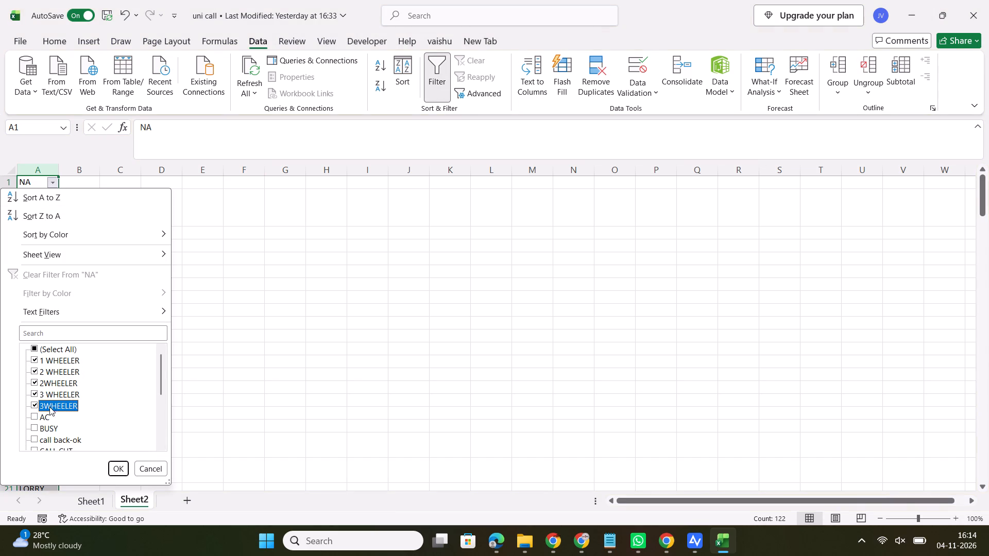
left_click_drag(57, 432, 58, 439)
left_click(58, 439)
Add CALL CUT, LORRY, OK, part required, parts required and TROLLY to the filter selection and apply the filter.
scroll(74, 428, "down", 1)
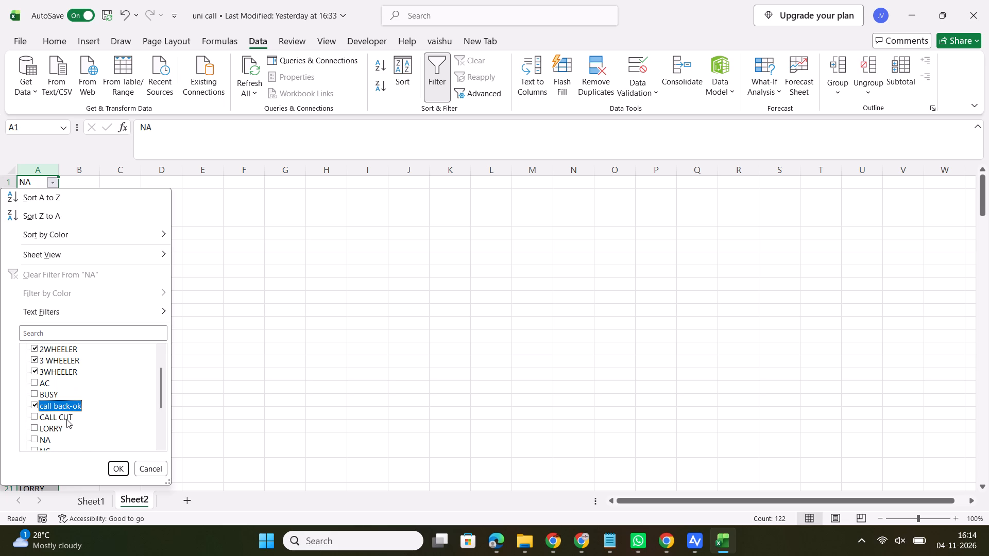
left_click(66, 419)
left_click(58, 430)
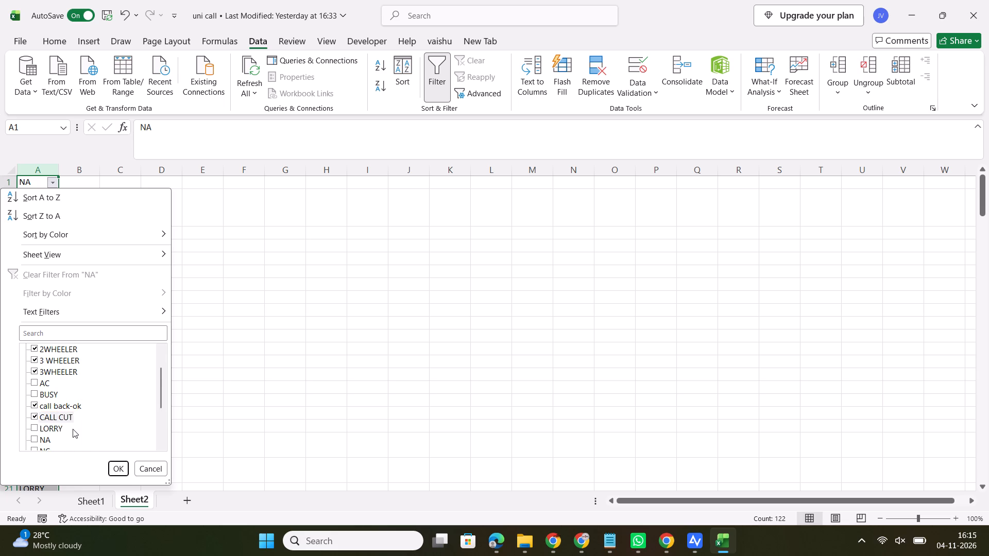
scroll(73, 429, "down", 1)
left_click(45, 393)
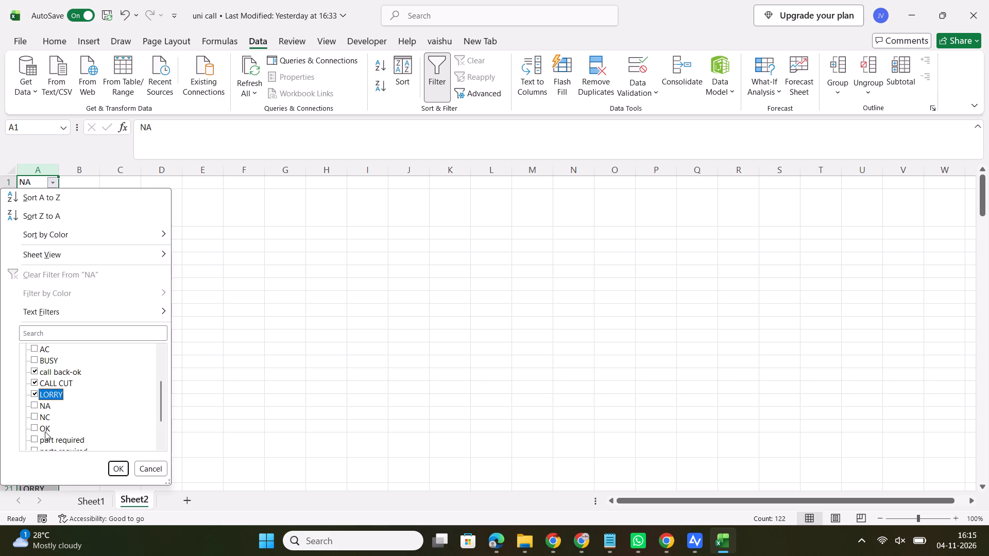
left_click(45, 432)
left_click(52, 447)
left_click(54, 442)
scroll(59, 434, "down", 1)
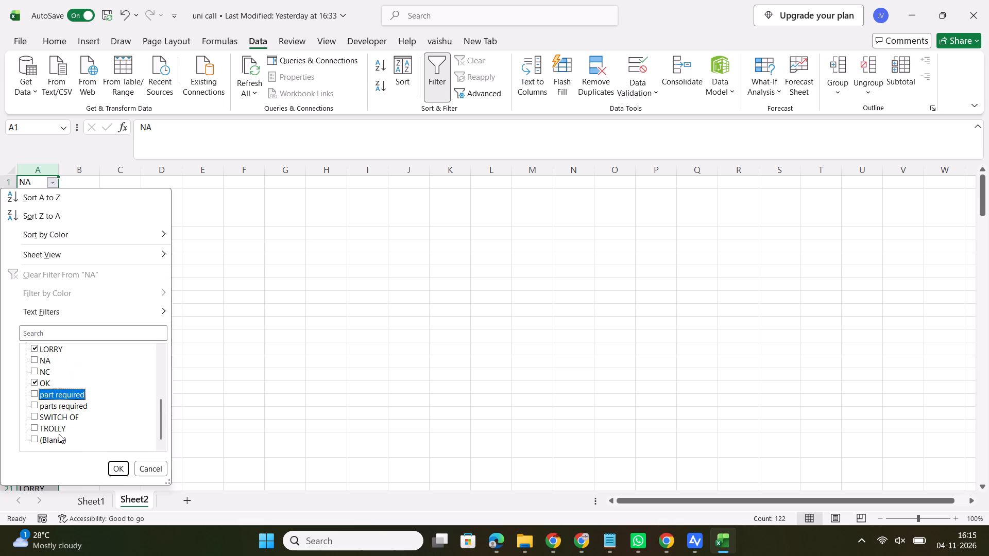
left_click(29, 397)
left_click(39, 395)
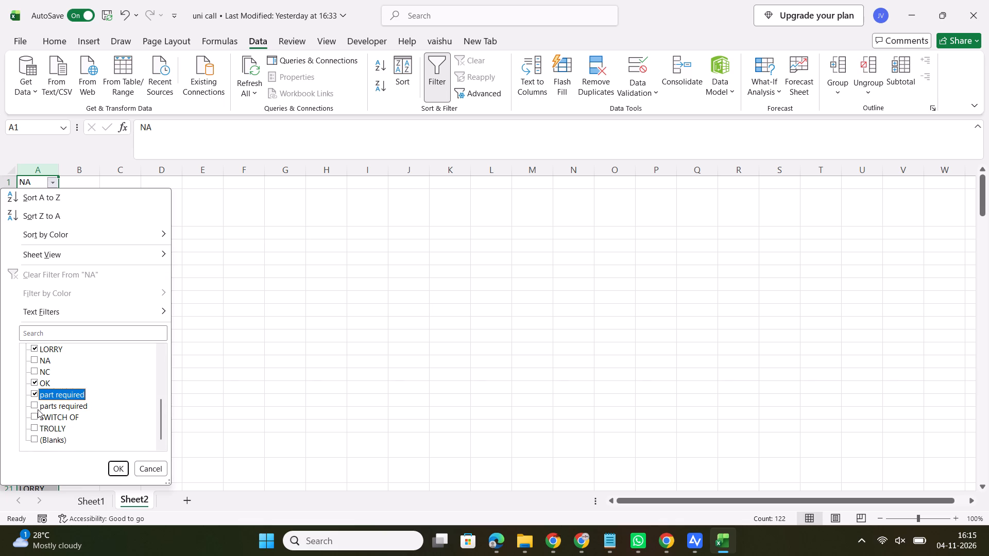
left_click(38, 409)
left_click(41, 426)
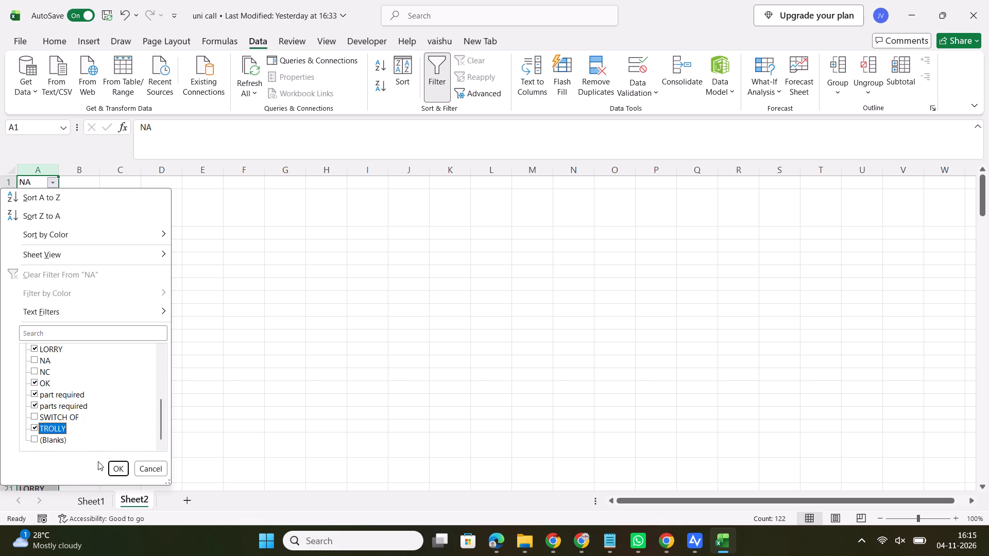
left_click(112, 468)
Copy the filtered outcomes from row 2 to row 124, paste them into another new sheet, and check down to the end of the list.
left_click_drag(37, 212, 39, 255)
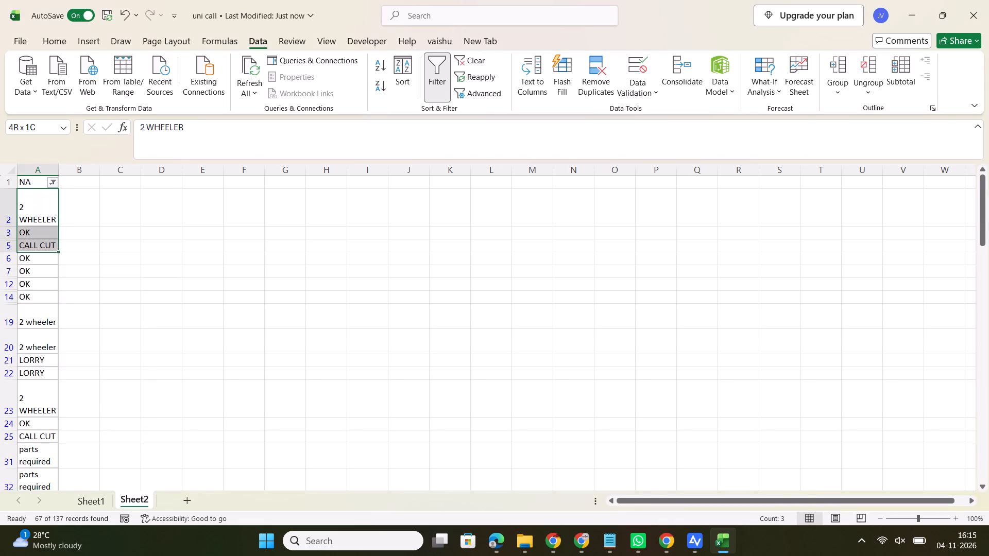
left_click_drag(39, 255, 49, 555)
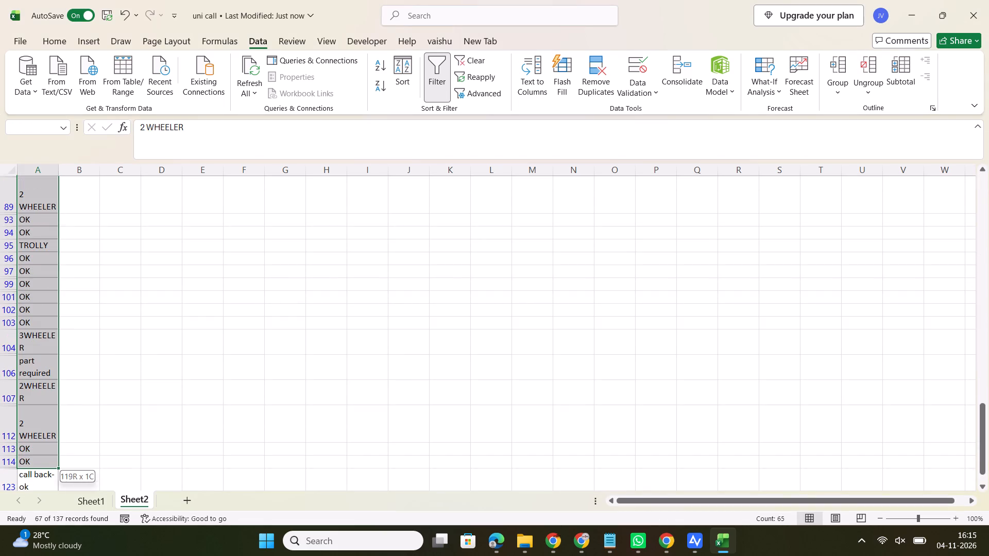
left_click_drag(49, 555, 47, 555)
key("ctrl+c")
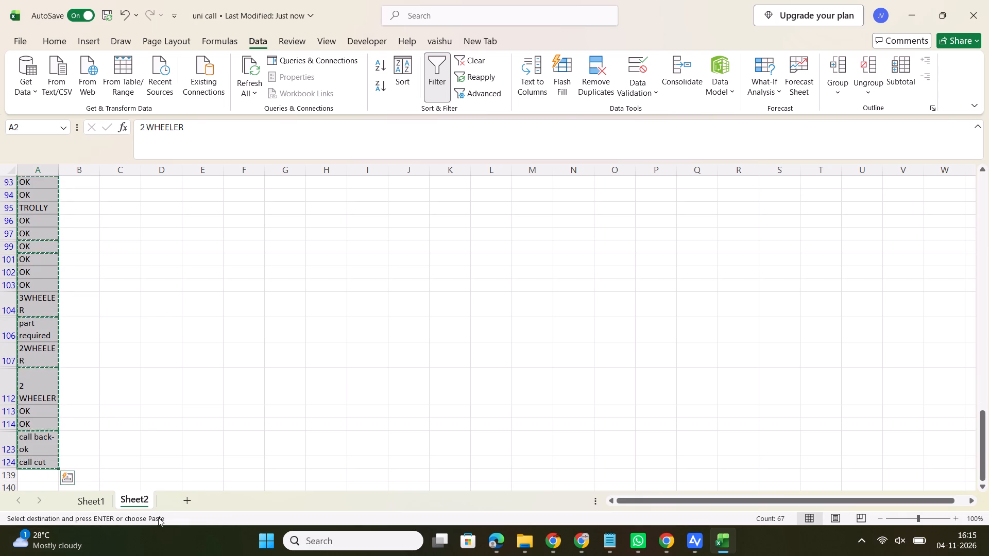
left_click(180, 500)
key("ctrl+v")
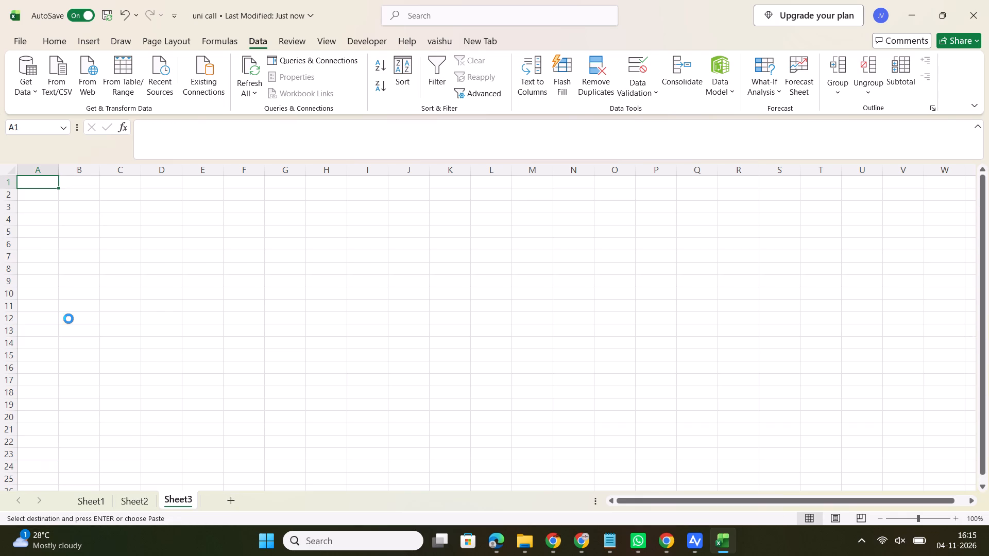
scroll(72, 316, "down", 14)
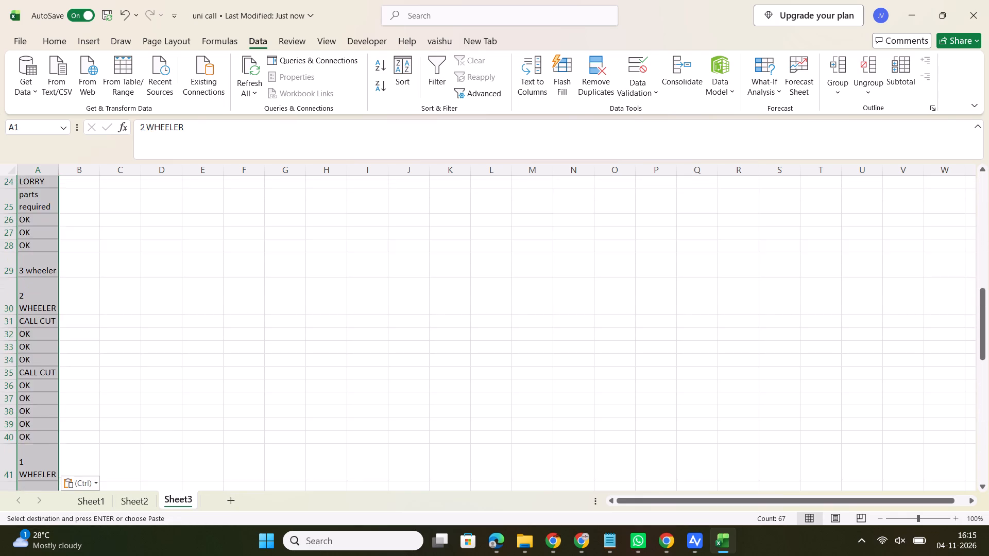
scroll(72, 316, "down", 15)
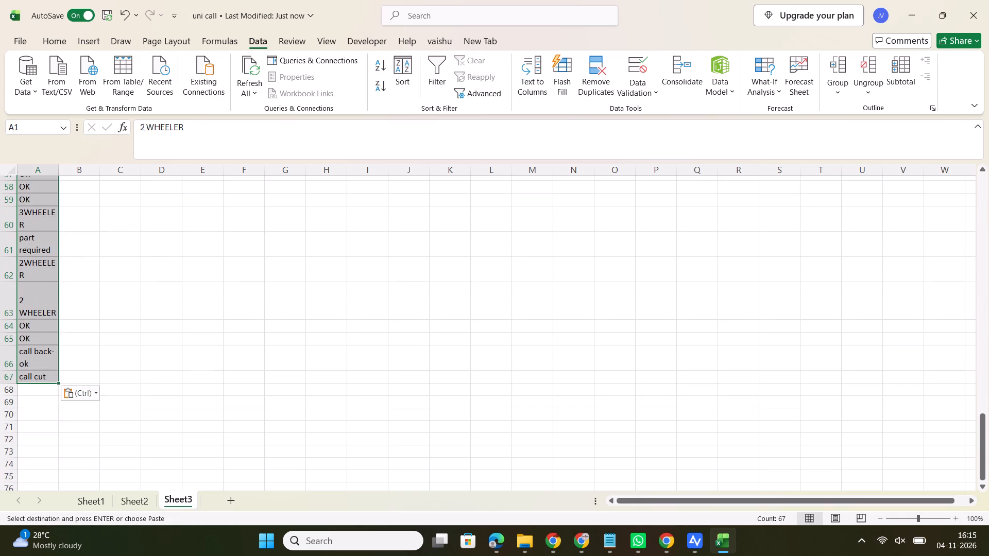
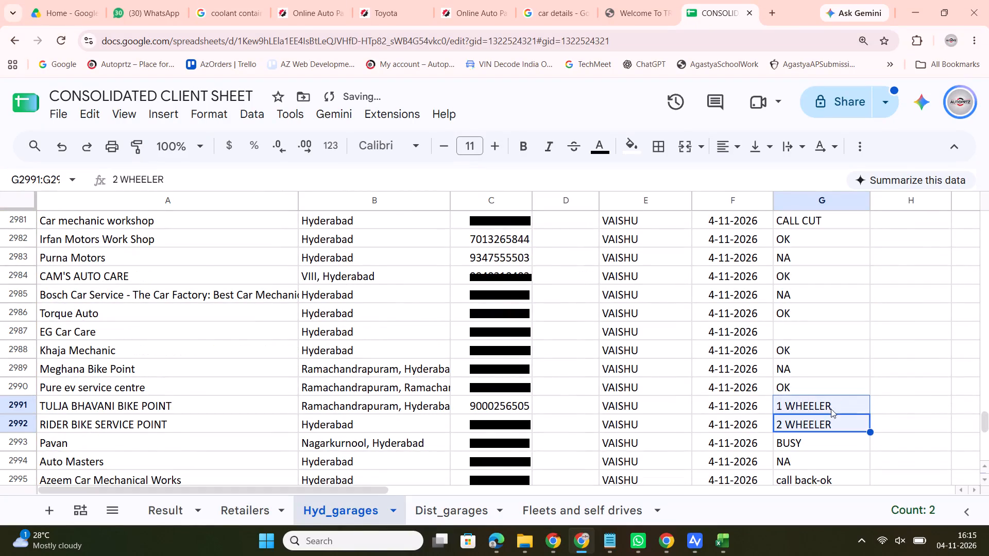
Copy the 2 WHEELER outcome from the RIDER BIKE SERVICE POINT row over the TULJA BHAVANI BIKE POINT outcome.
left_click(825, 405)
left_click(815, 421)
right_click(815, 421)
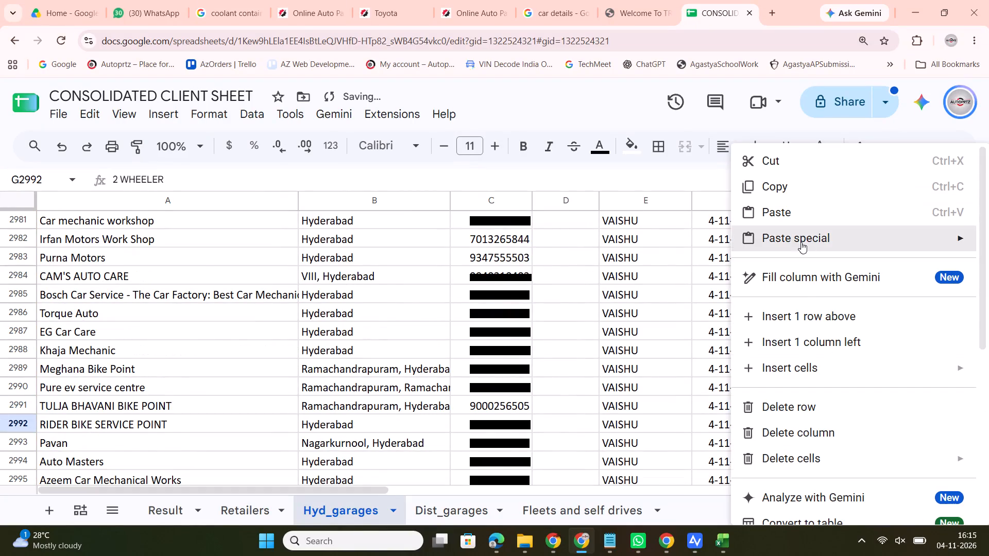
left_click(762, 188)
left_click(802, 398)
right_click(802, 398)
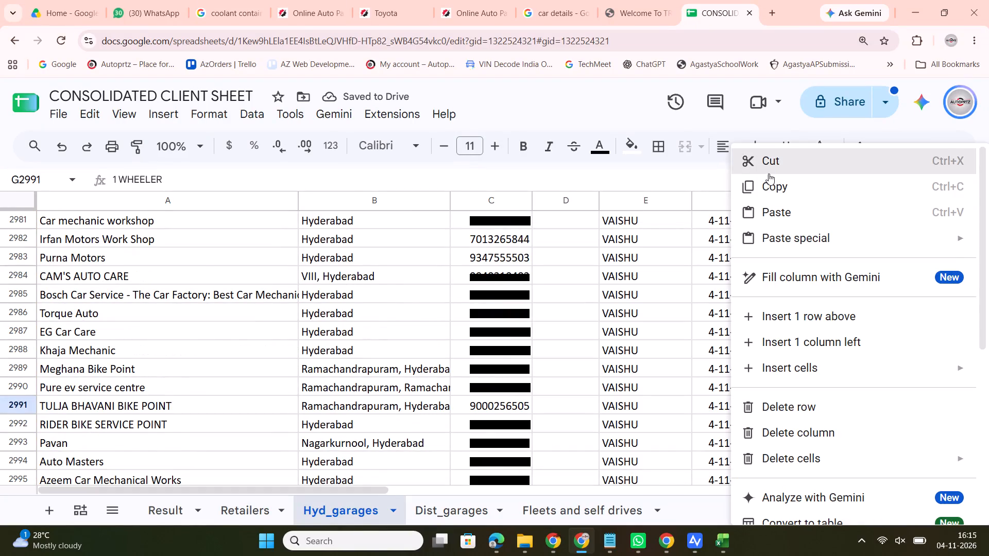
left_click(770, 206)
Enter NA as the call outcome for Om Sai Auto Technician in row 2917.
scroll(758, 224, "up", 13)
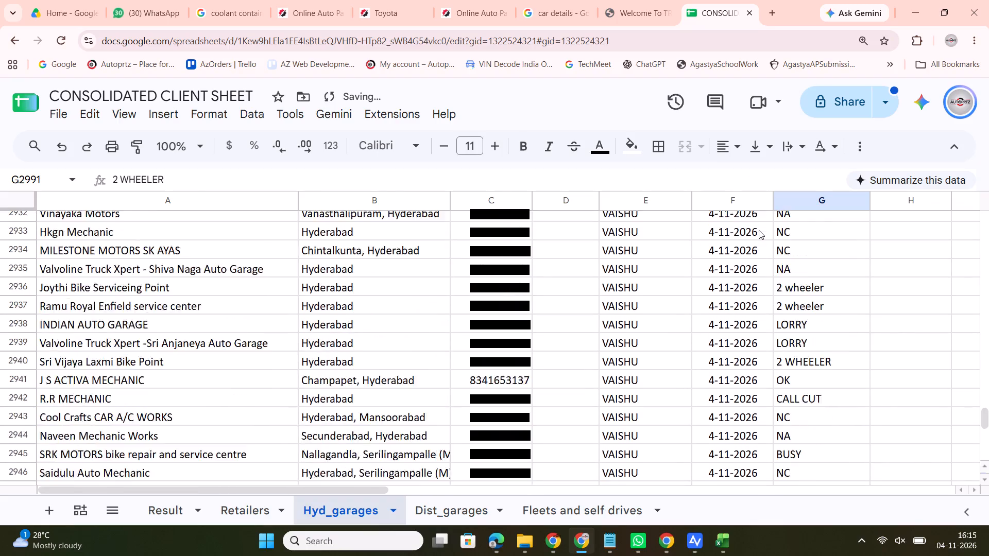
scroll(759, 230, "up", 9)
scroll(759, 231, "down", 1)
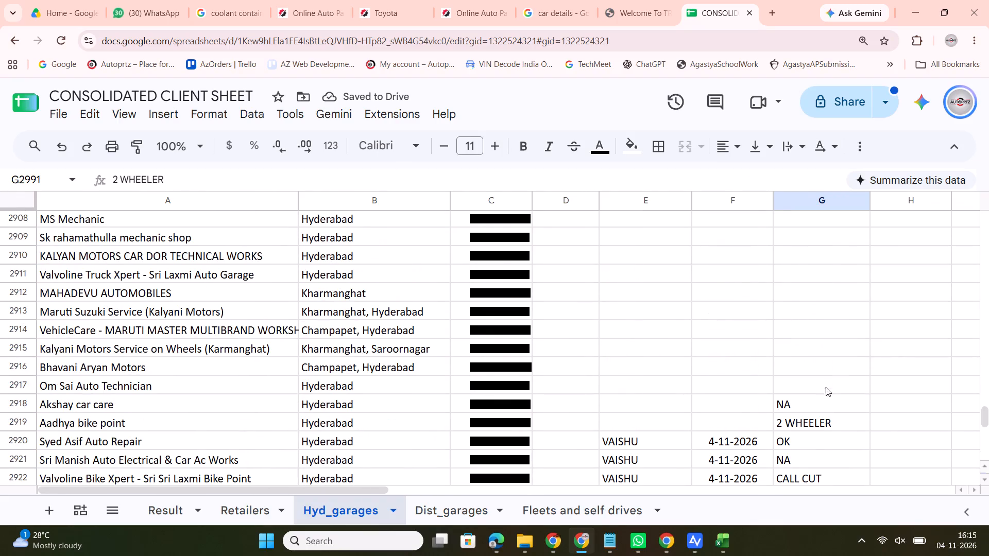
left_click(825, 381)
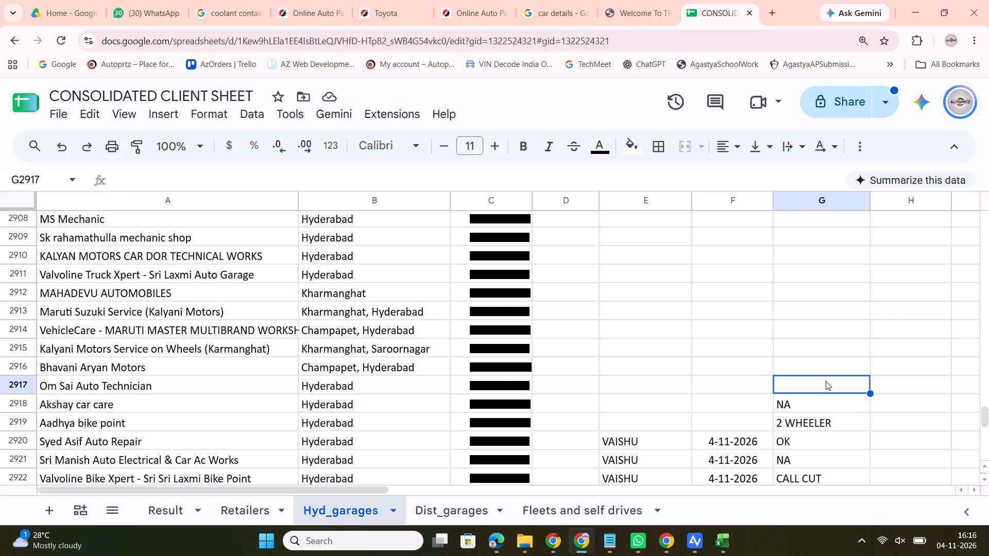
type("NA")
key("Up")
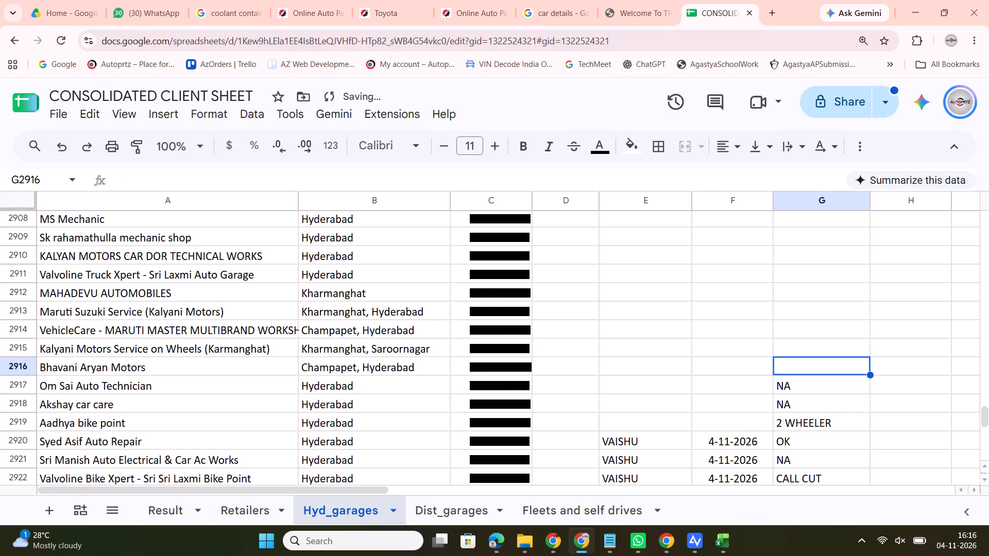
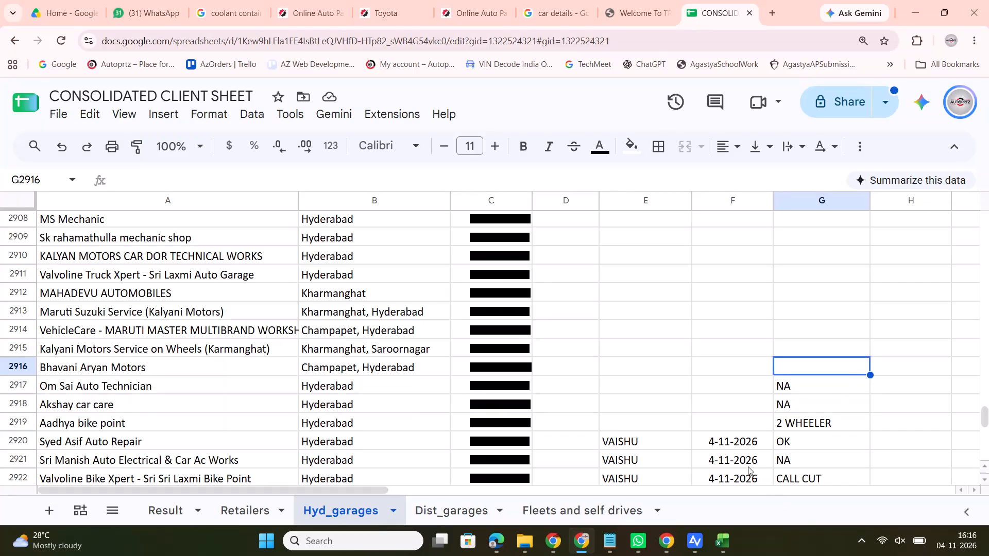
Extend the 4-11-2026 call date upward through row 2916 and the caller entry VAISHU upward through row 2914.
left_click_drag(739, 475, 736, 443)
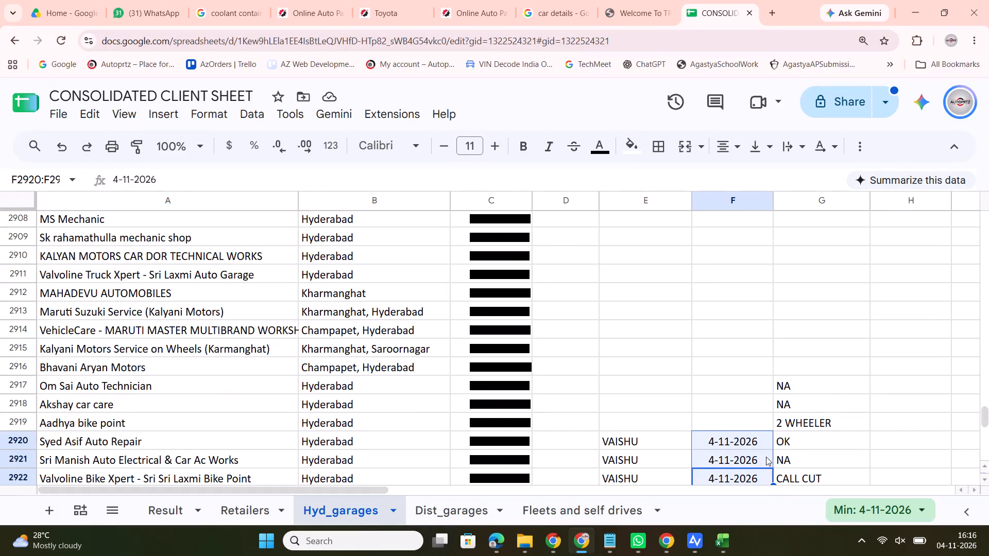
left_click_drag(775, 483, 762, 391)
left_click_drag(762, 391, 763, 374)
left_click(636, 438)
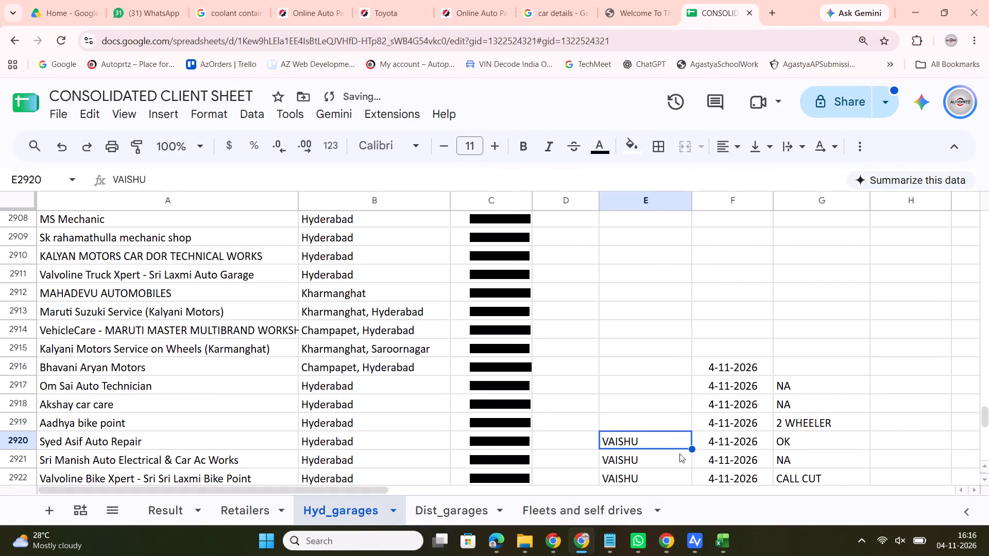
left_click_drag(693, 448, 666, 329)
Bring the NA outcome from the Om Sai Auto Technician row up into the Bhavani Aryan Motors row, 2916.
left_click(797, 376)
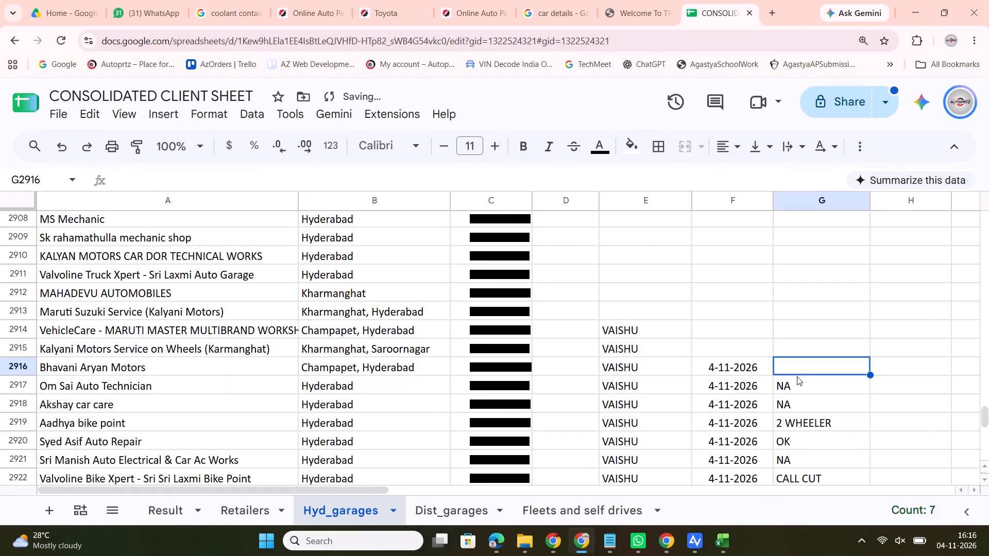
left_click(799, 388)
left_click_drag(862, 393, 860, 376)
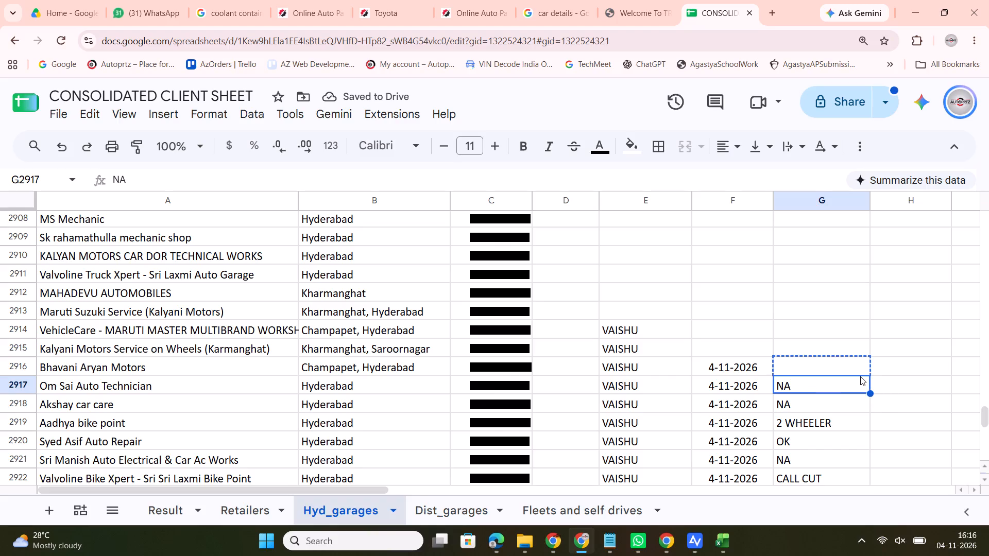
Finish filling the NA call outcome from the Om Sai Auto Technician row up into the Bhavani Aryan Motors row, 2916.
left_click_drag(860, 376, 860, 376)
left_click_drag(867, 374, 870, 389)
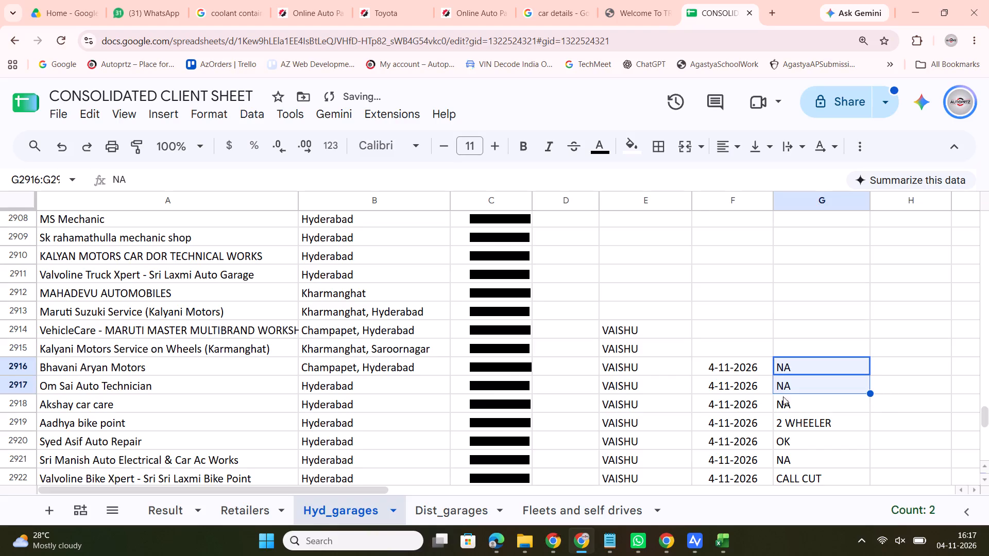
Extend the 4-11-2026 call date from rows 2916 and 2917 upward into the empty date cells above.
left_click(702, 345)
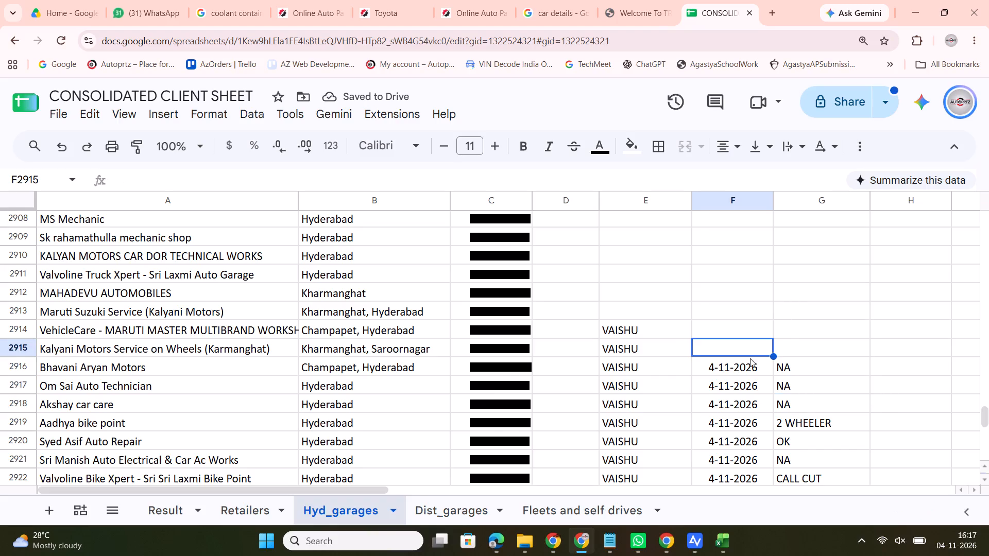
left_click_drag(718, 394, 718, 371)
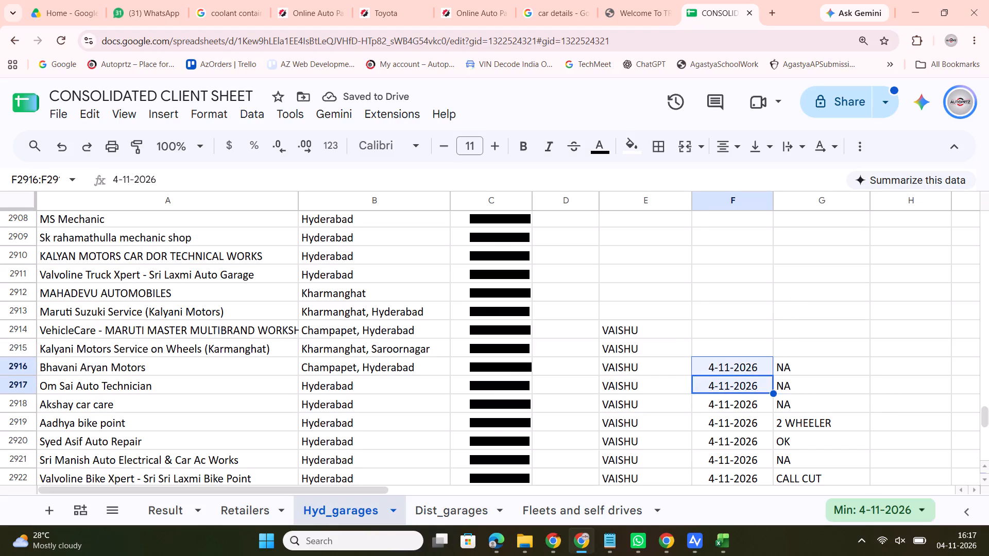
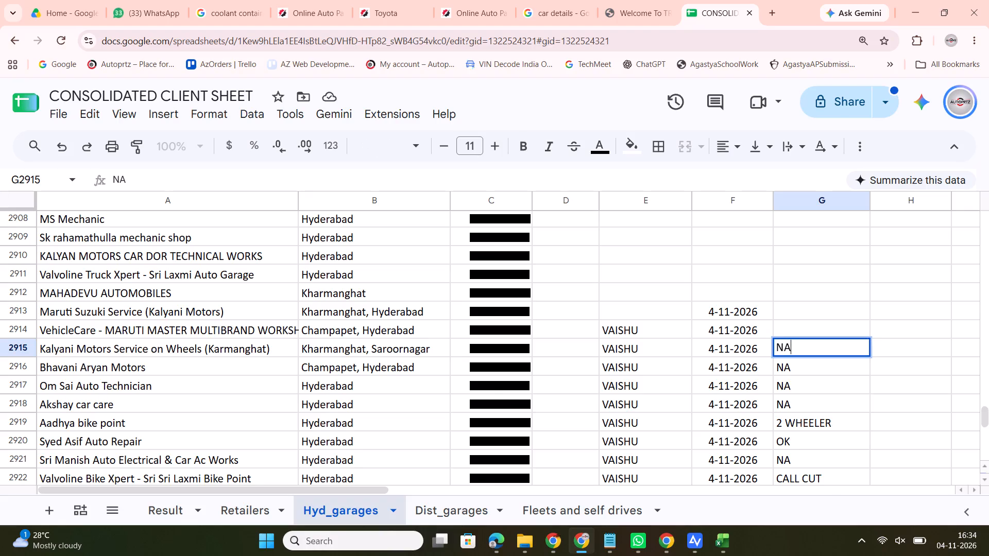
Record the call outcomes OK for VehicleCare in row 2914 and NC for Maruti Suzuki Service (Kalyani Motors) in row 2913.
key("Up")
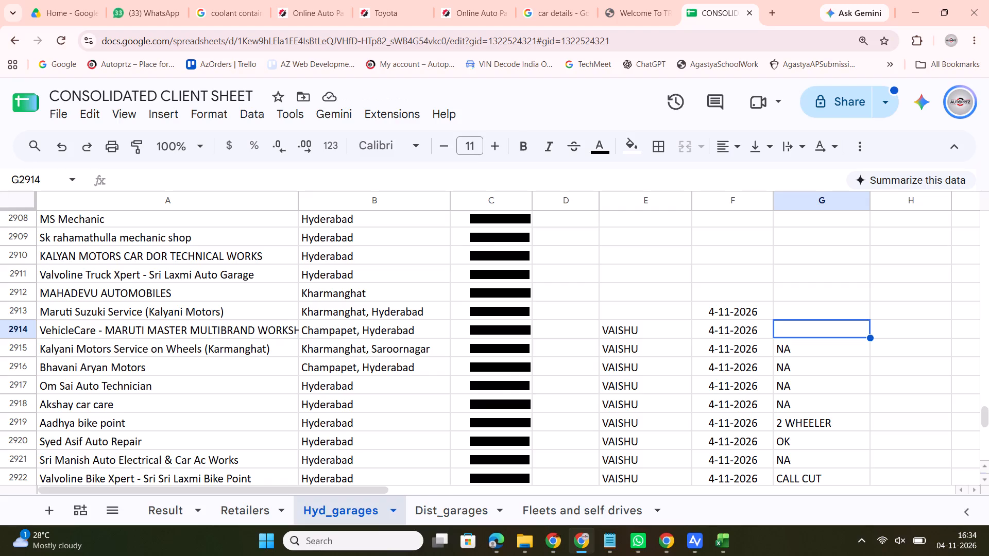
type("OK")
key("Up")
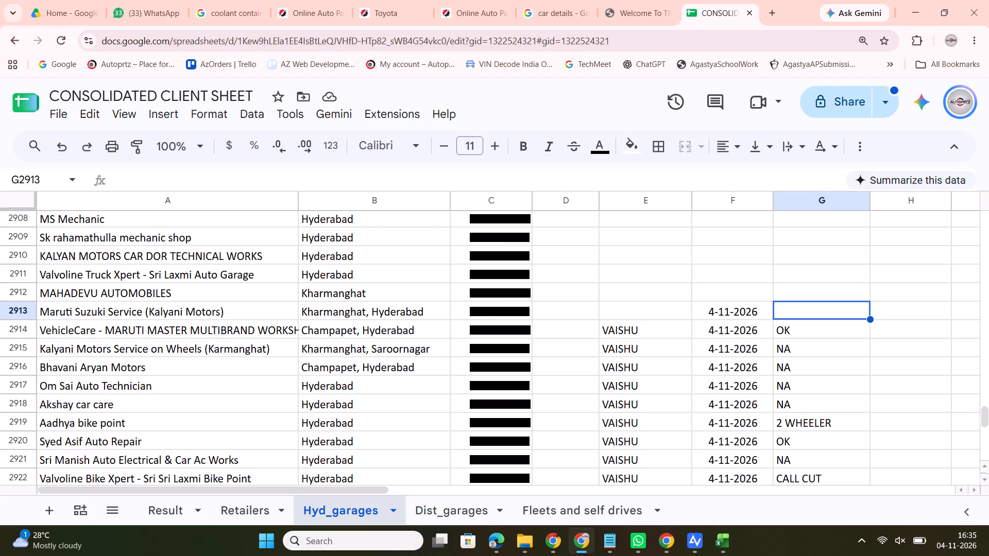
type("NC")
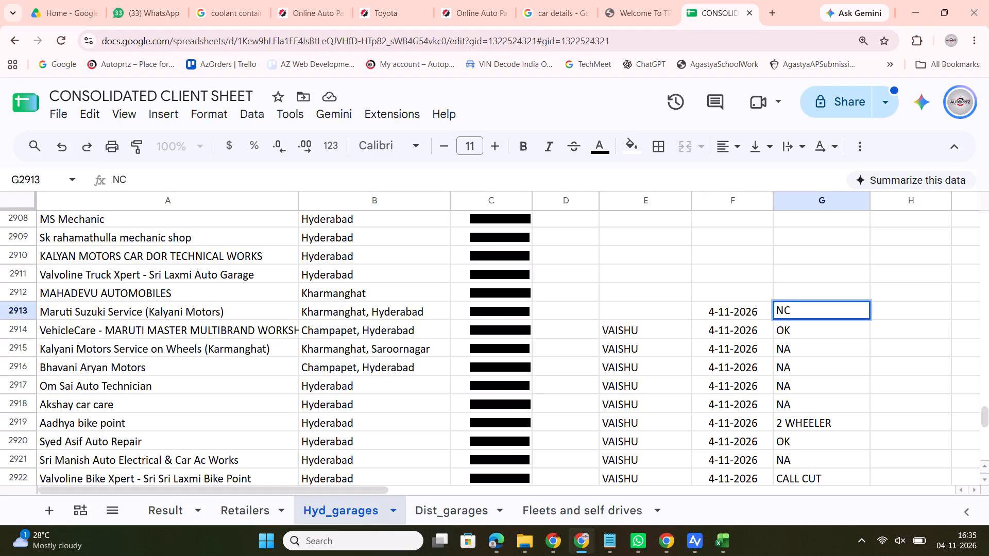
key("Up")
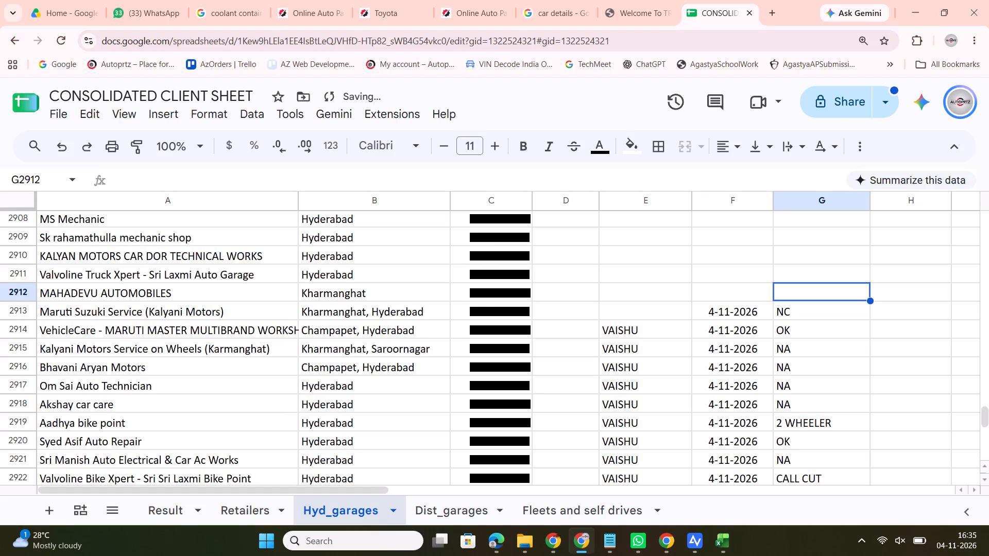
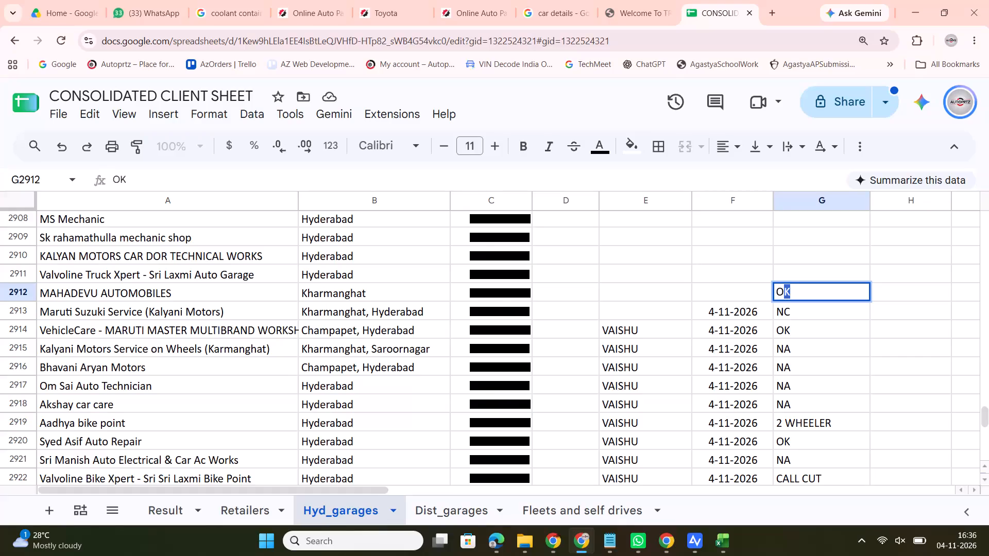
Record the three-wheeler call outcome for MAHADEVU AUTOMOBILES in row 2912, starting the entry with 3 WHEEL.
key("BackSpace")
key("BackSpace")
type("3 WHEE")
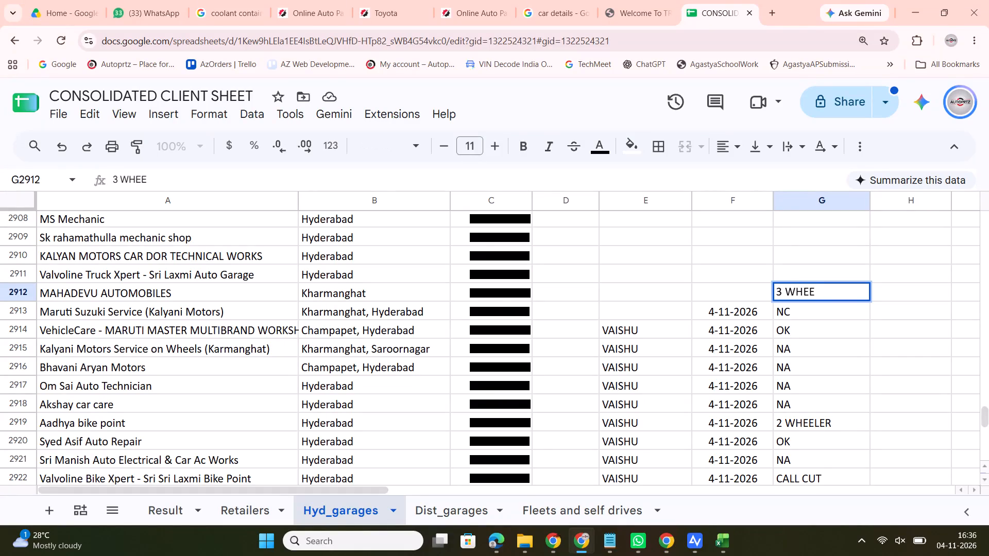
type("LW")
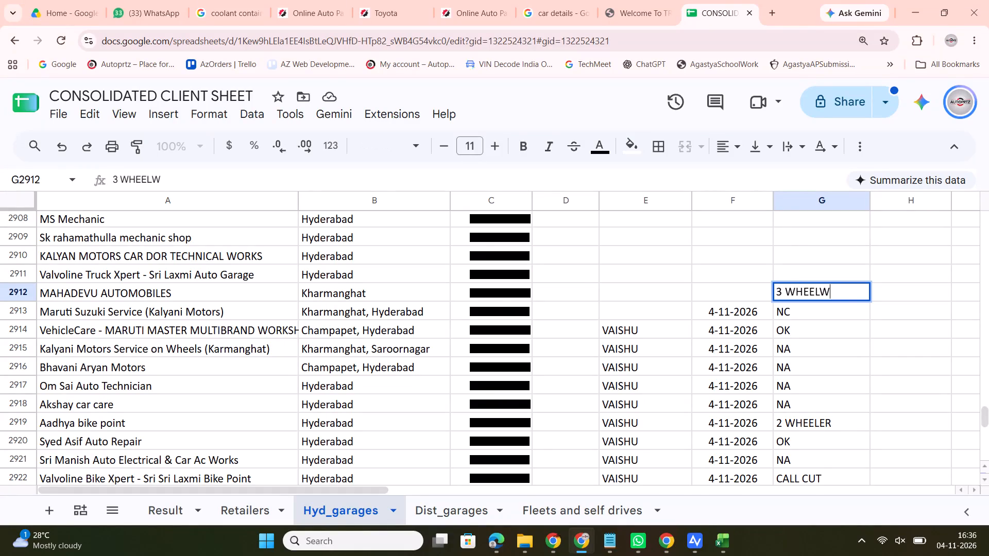
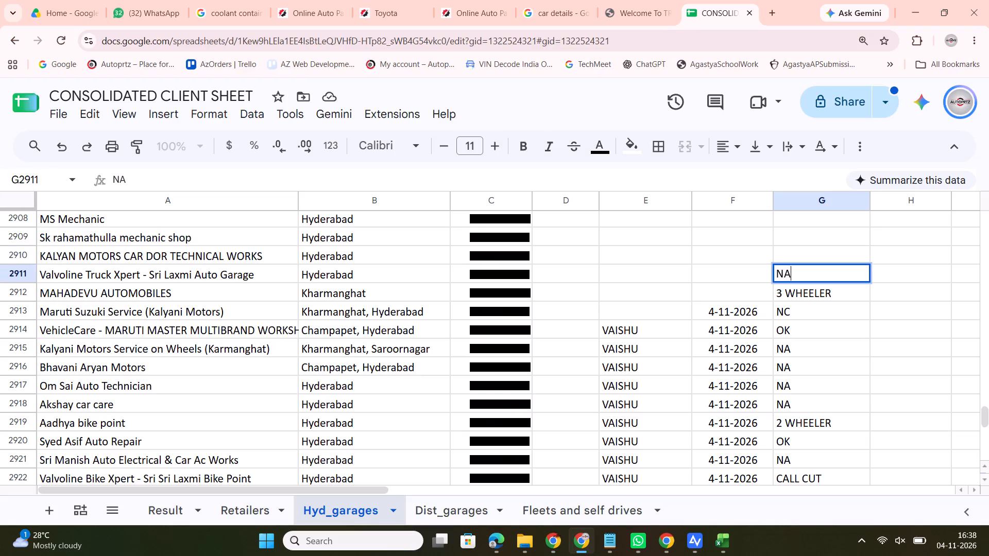
Record BUSY as the call outcome for KALYAN MOTORS CAR DOR TECHNICAL WORKS in row 2910.
key("Up")
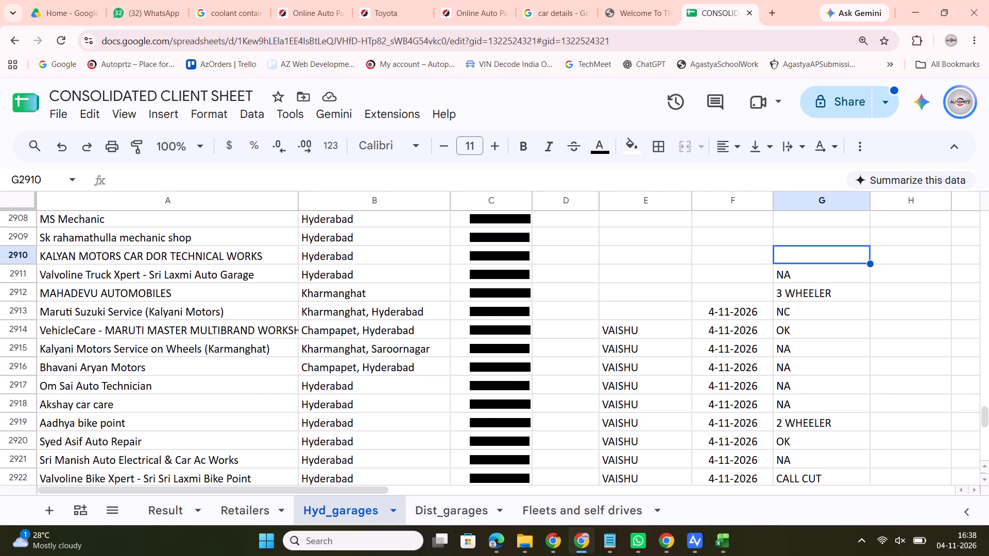
type("BU")
type("SY")
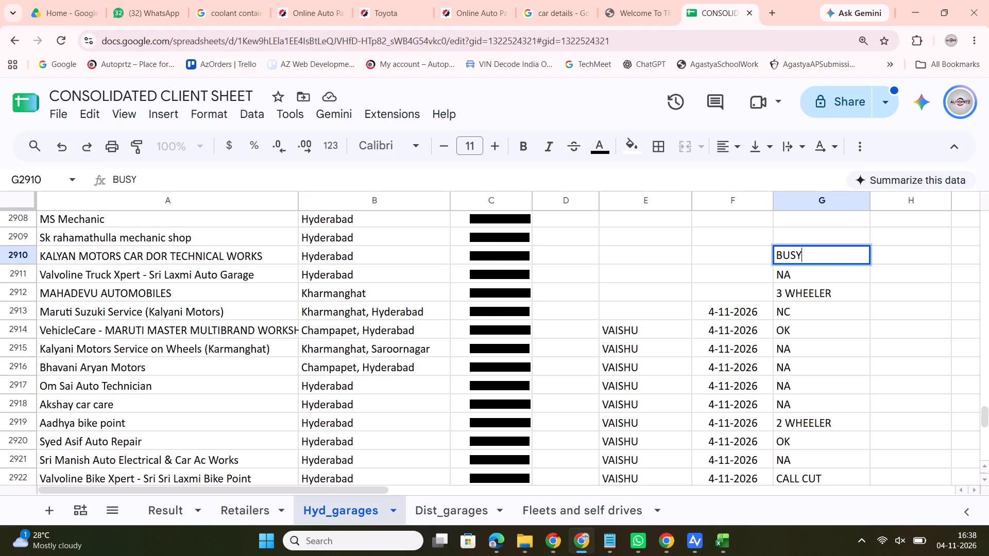
key("Up")
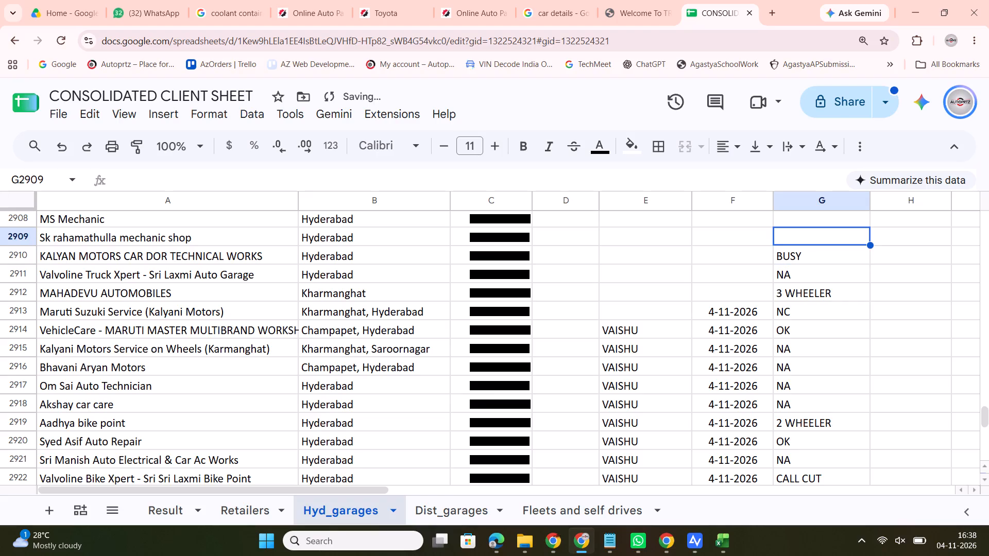
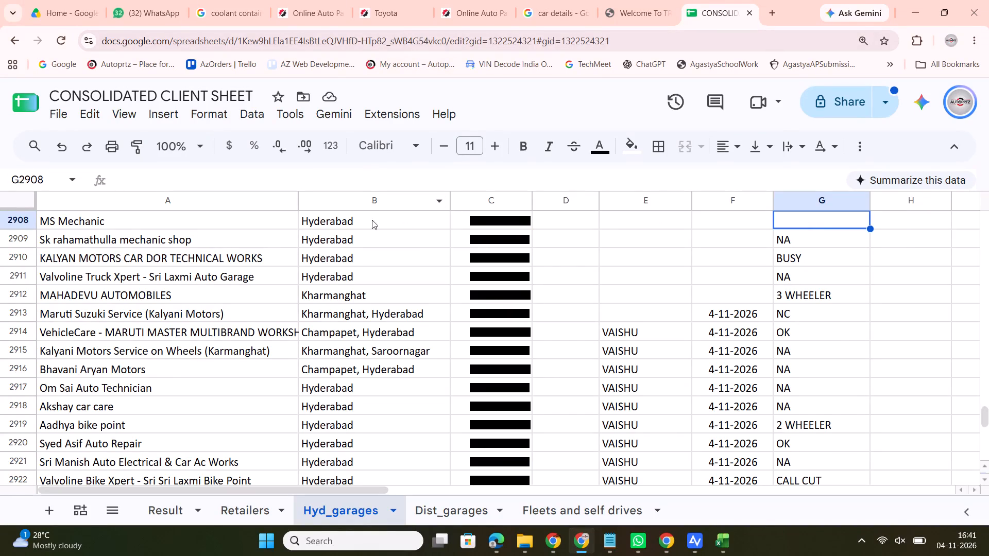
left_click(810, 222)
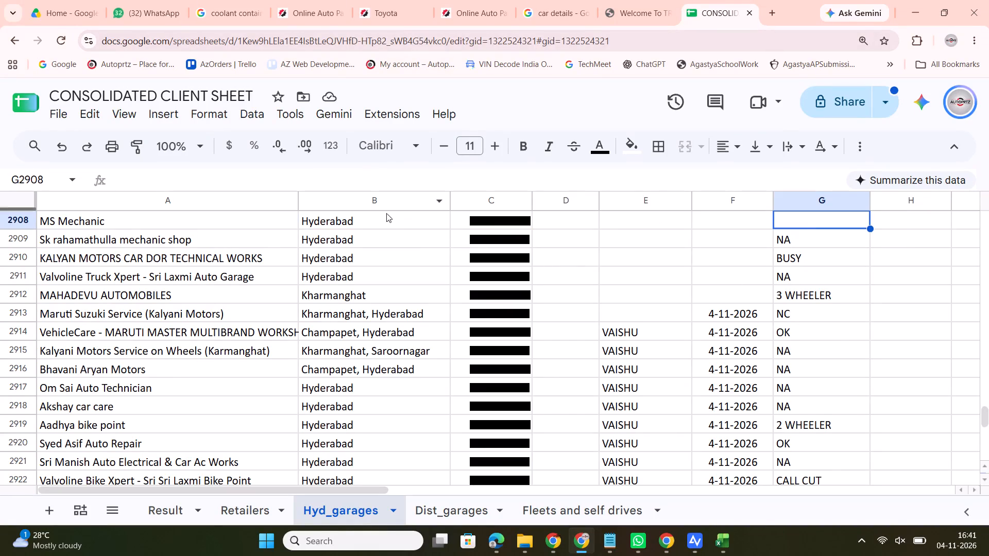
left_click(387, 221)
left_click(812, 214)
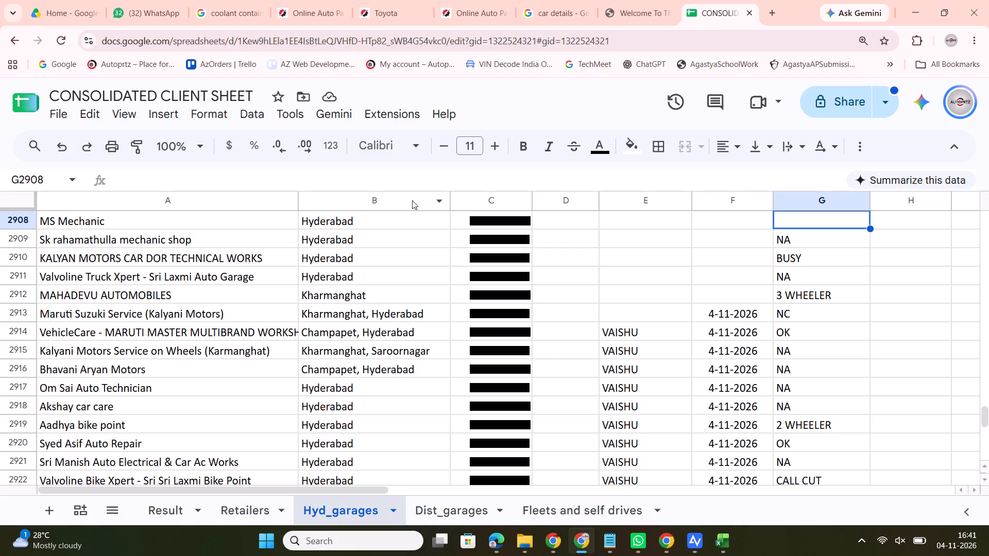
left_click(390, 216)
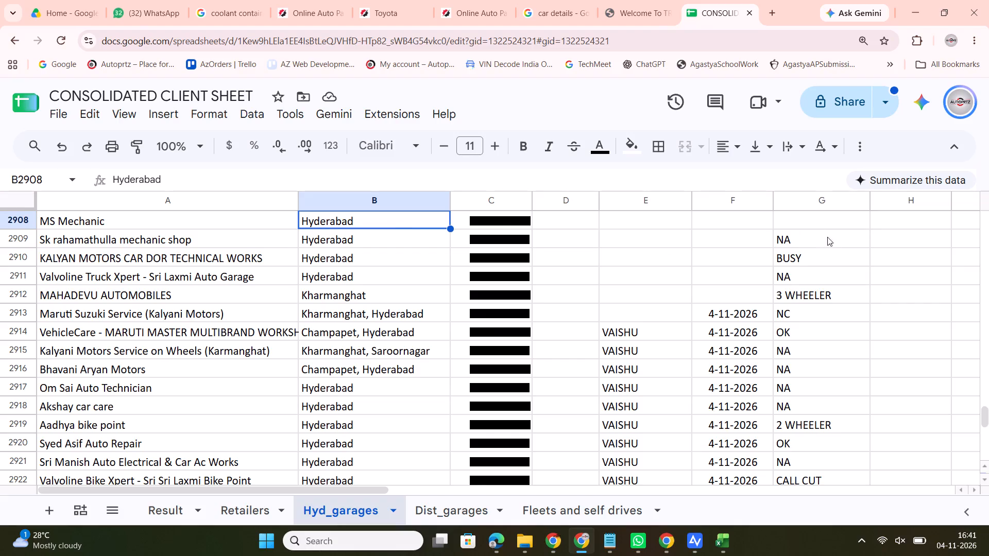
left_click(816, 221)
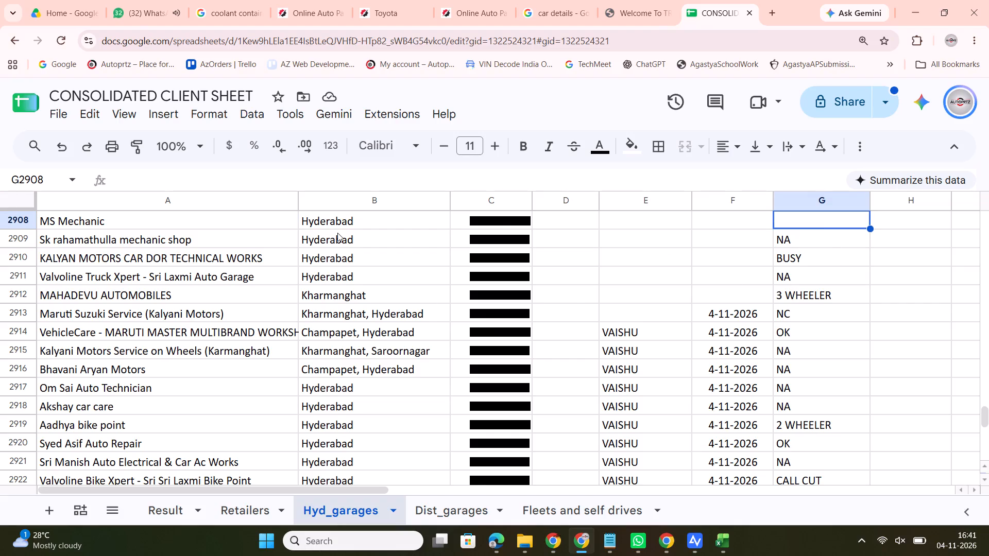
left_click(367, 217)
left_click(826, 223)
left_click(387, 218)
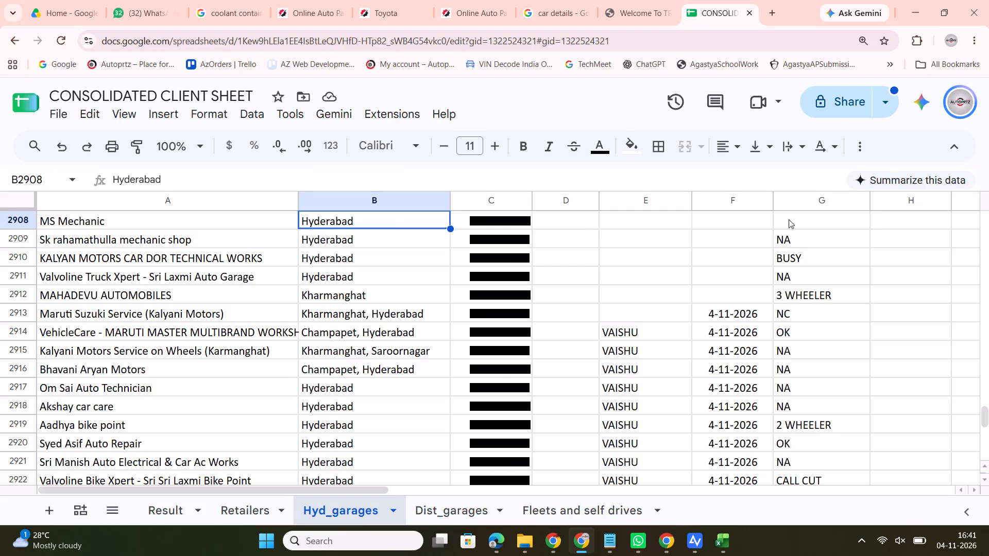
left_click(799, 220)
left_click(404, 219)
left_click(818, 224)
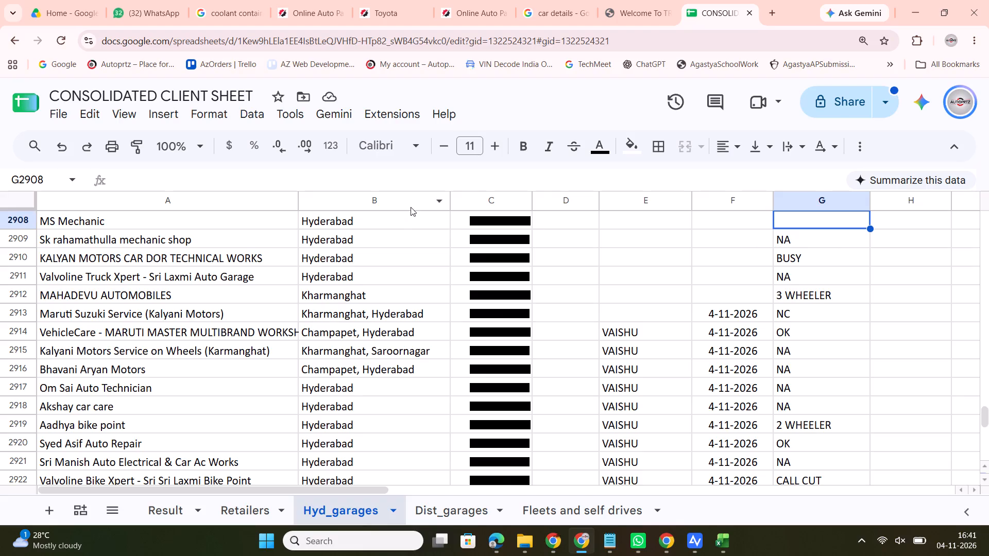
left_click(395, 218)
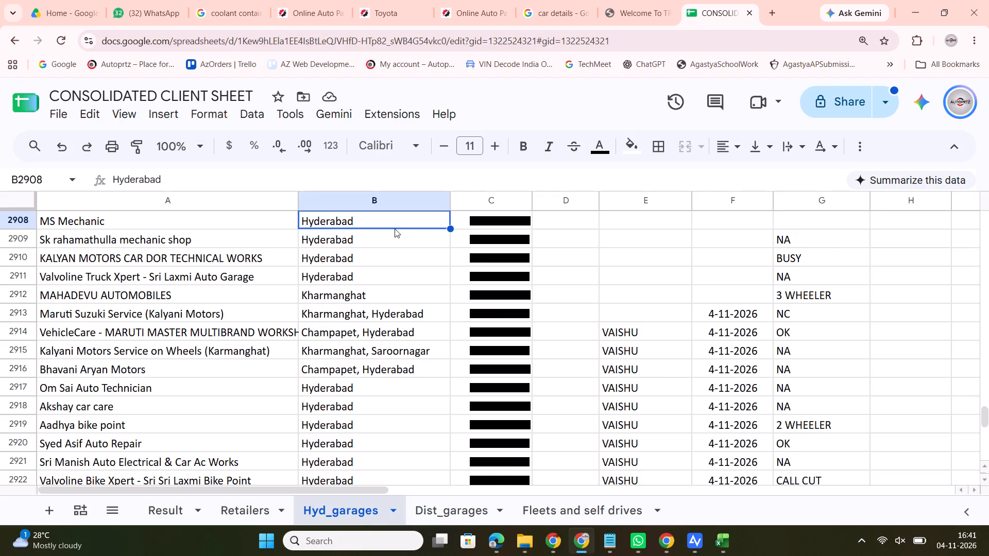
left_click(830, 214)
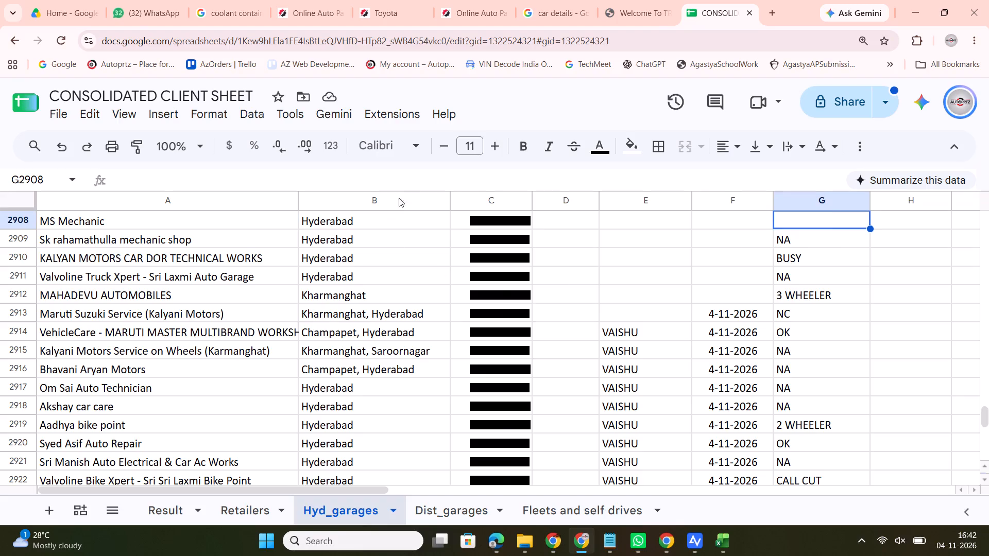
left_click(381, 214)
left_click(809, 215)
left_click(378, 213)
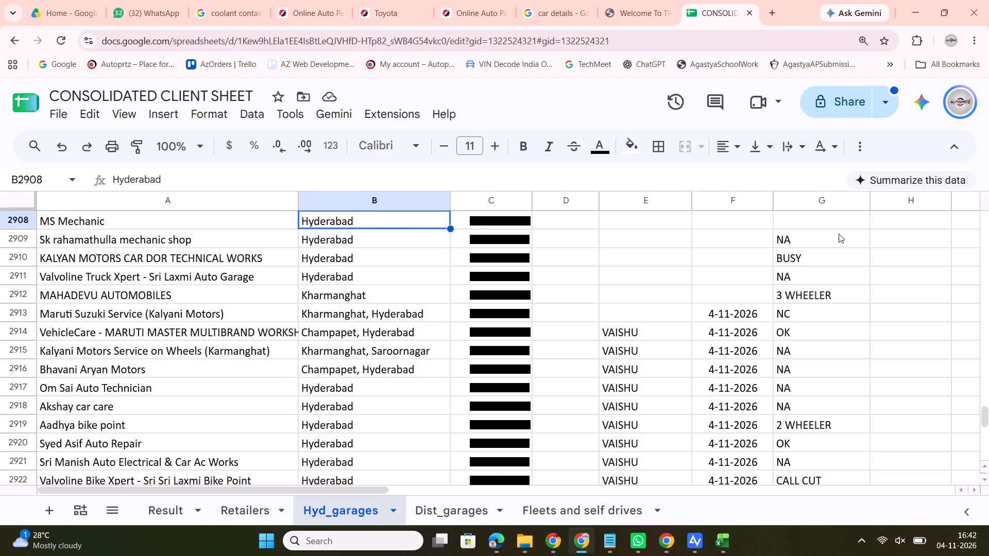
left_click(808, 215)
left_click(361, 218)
Record OK as the call outcome for MS Mechanic in row 2908.
left_click(811, 220)
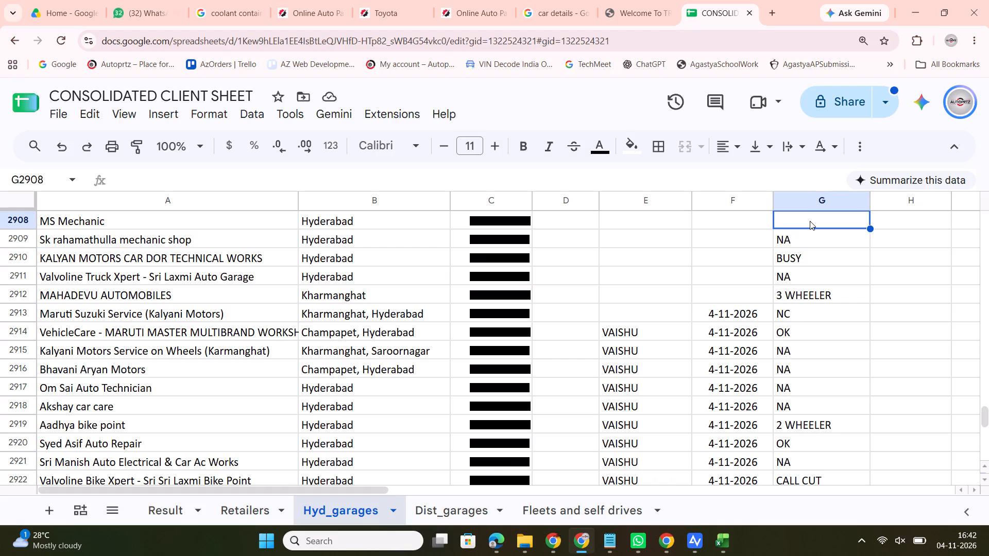
type("OK")
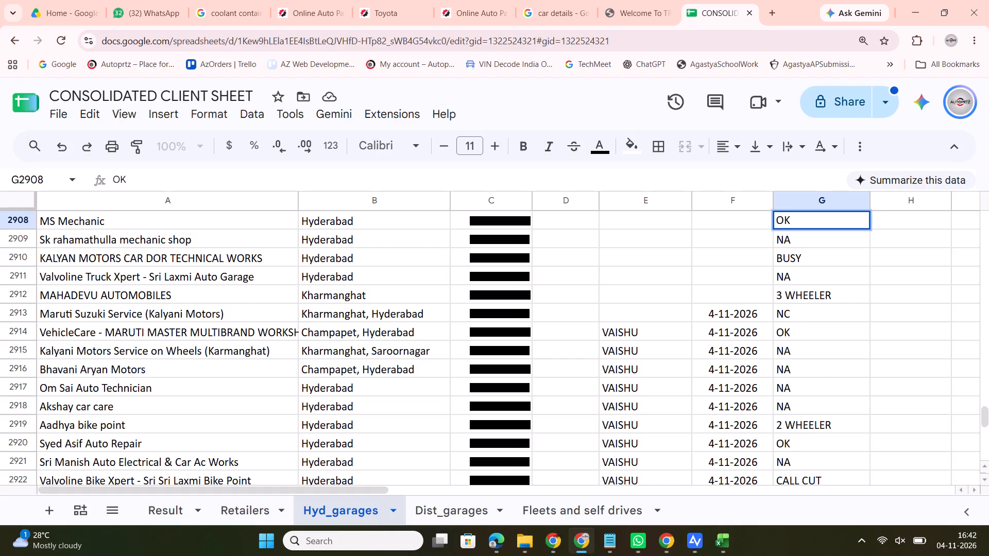
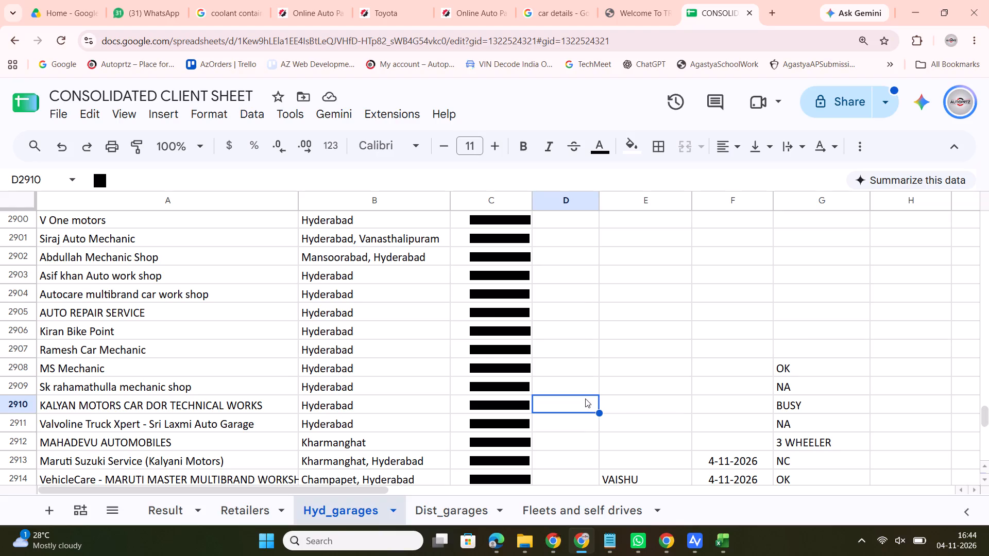
Record NC as the call outcome for Ramesh Car Mechanic in row 2907.
left_click(799, 343)
type("NC")
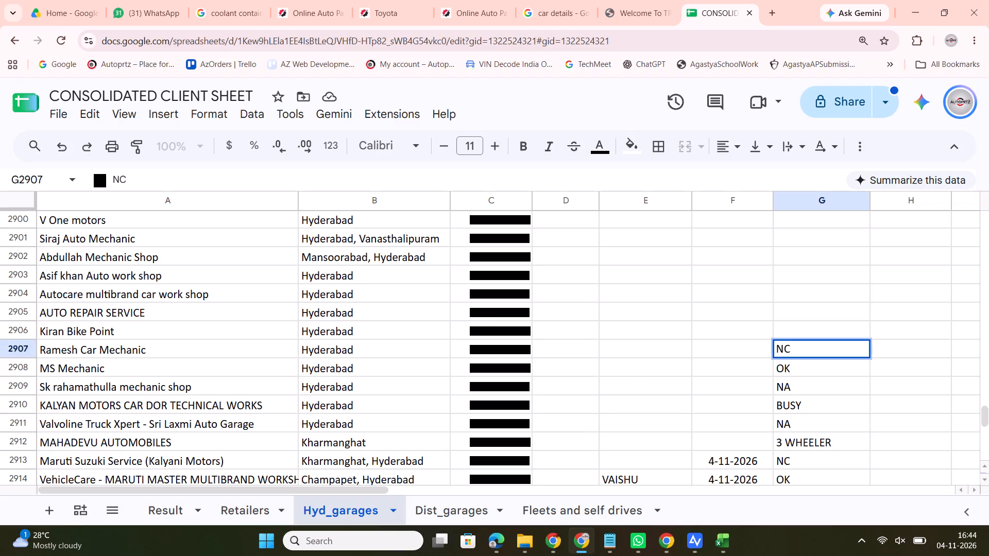
key("Up")
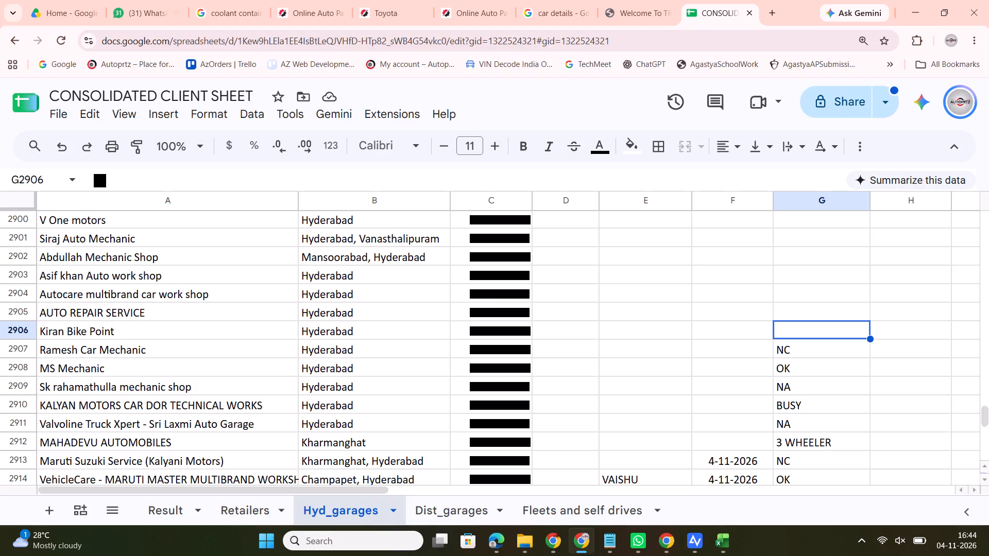
Extend the 4-11-2026 call date in column F upward through row 2906.
left_click_drag(731, 477, 734, 462)
left_click_drag(773, 482, 770, 351)
left_click_drag(772, 358, 764, 519)
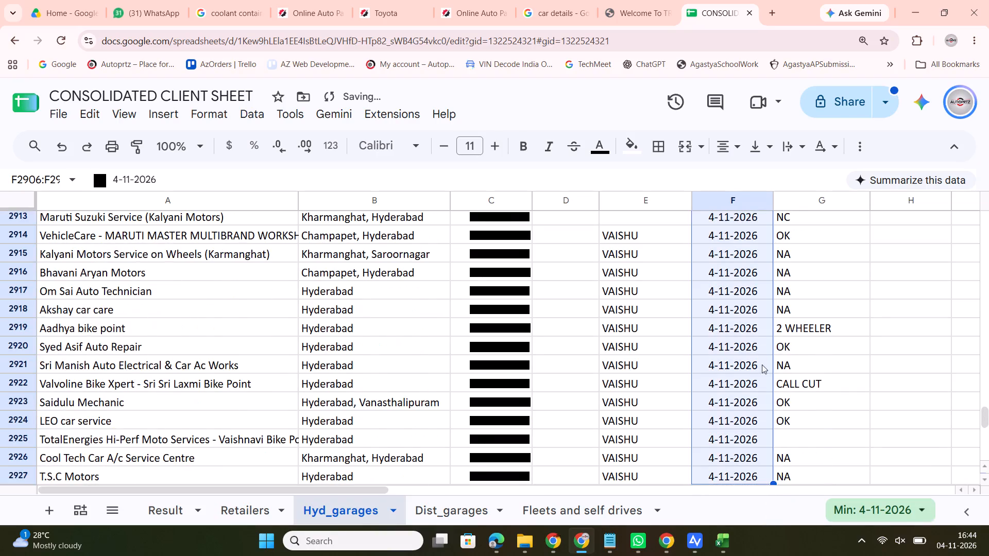
scroll(760, 350, "up", 3)
scroll(760, 350, "down", 5)
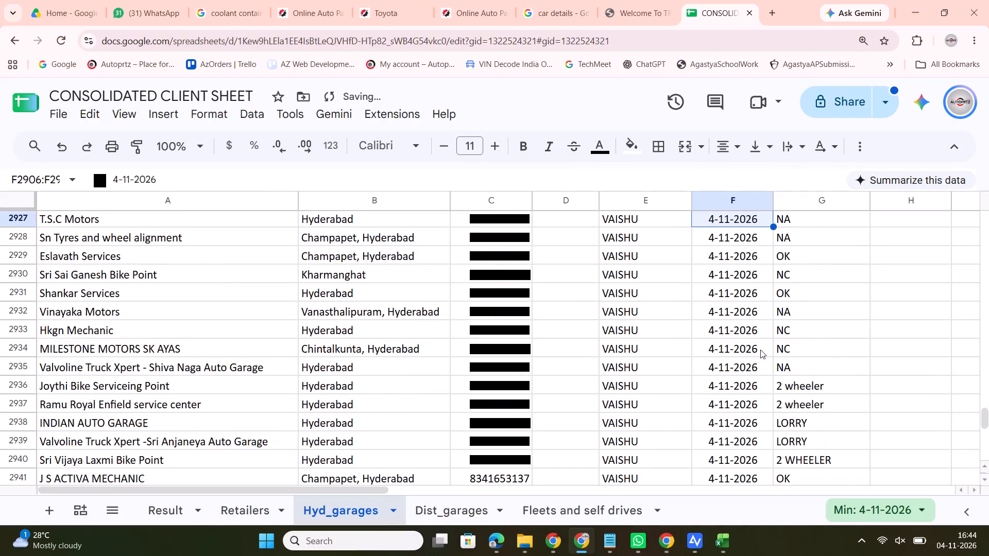
scroll(760, 350, "down", 7)
scroll(760, 350, "up", 10)
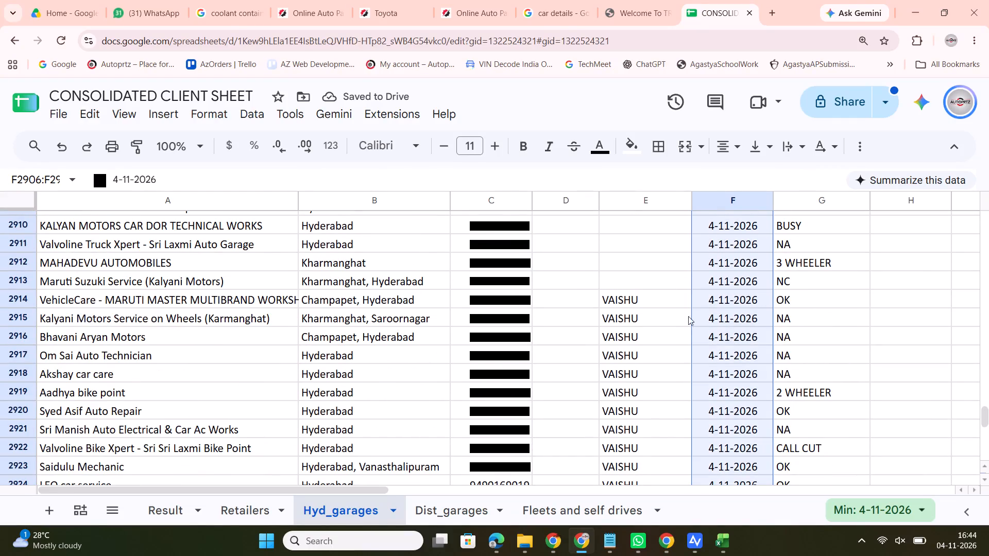
Fill the caller name VAISHU in column E from row 2914 up to row 2900.
left_click(677, 307)
left_click_drag(690, 305, 694, 199)
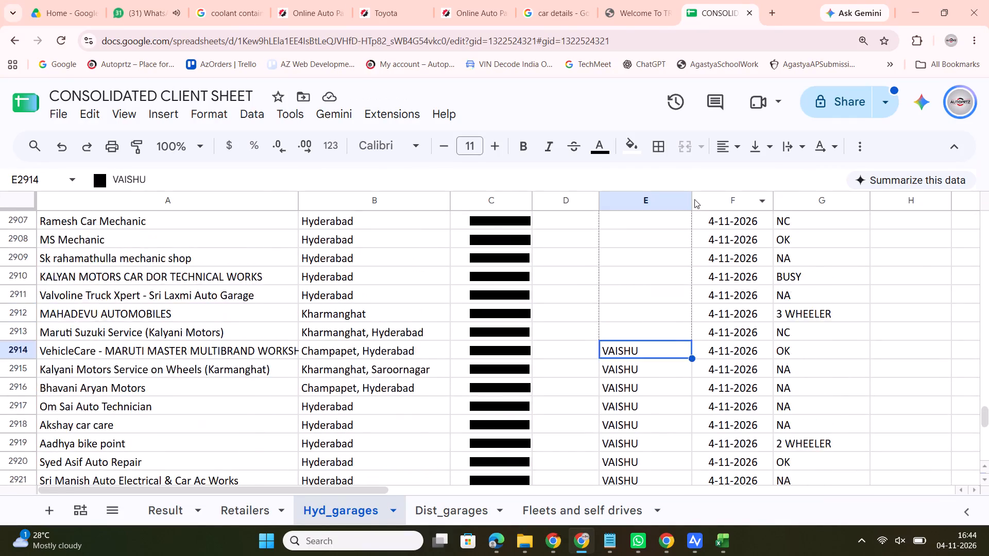
left_click_drag(694, 199, 708, 286)
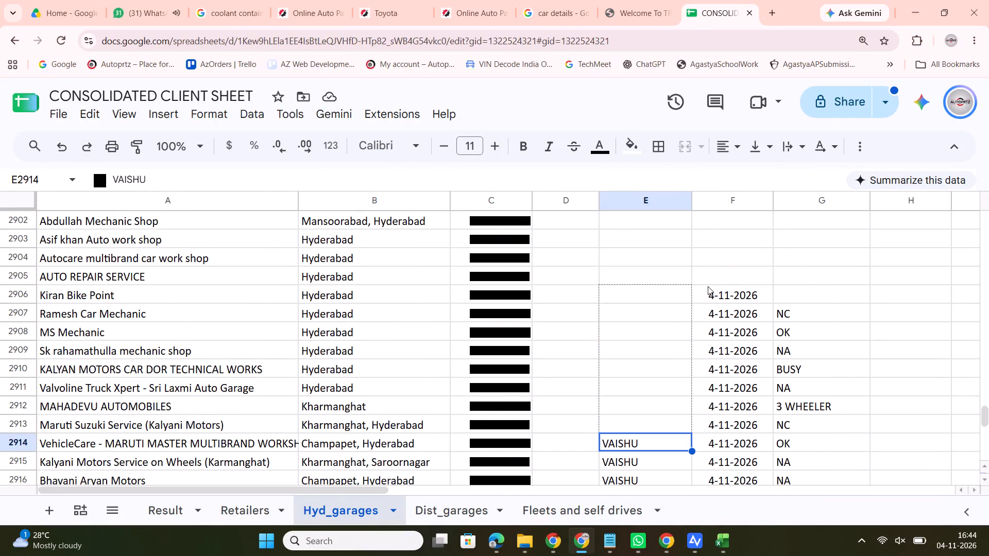
left_click_drag(708, 286, 714, 207)
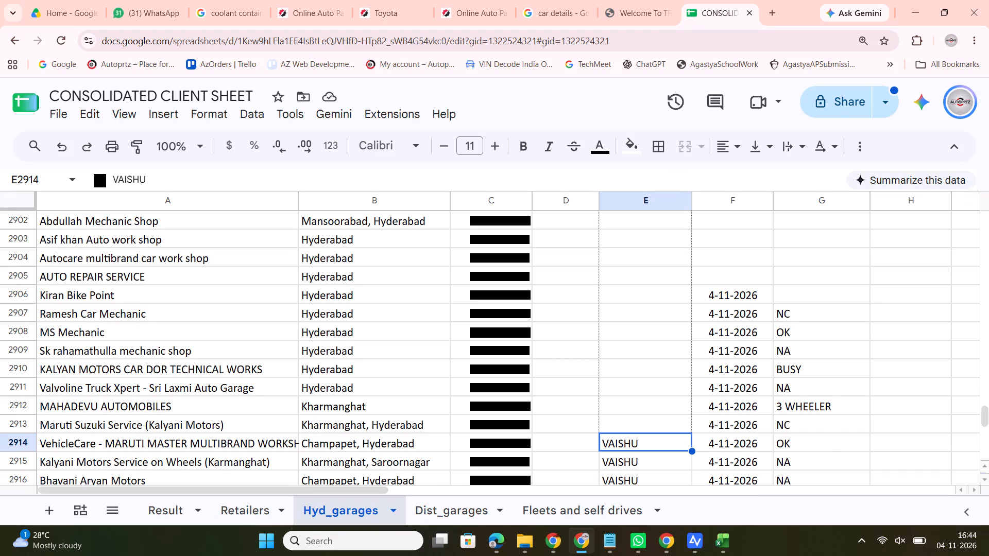
left_click_drag(714, 207, 733, 284)
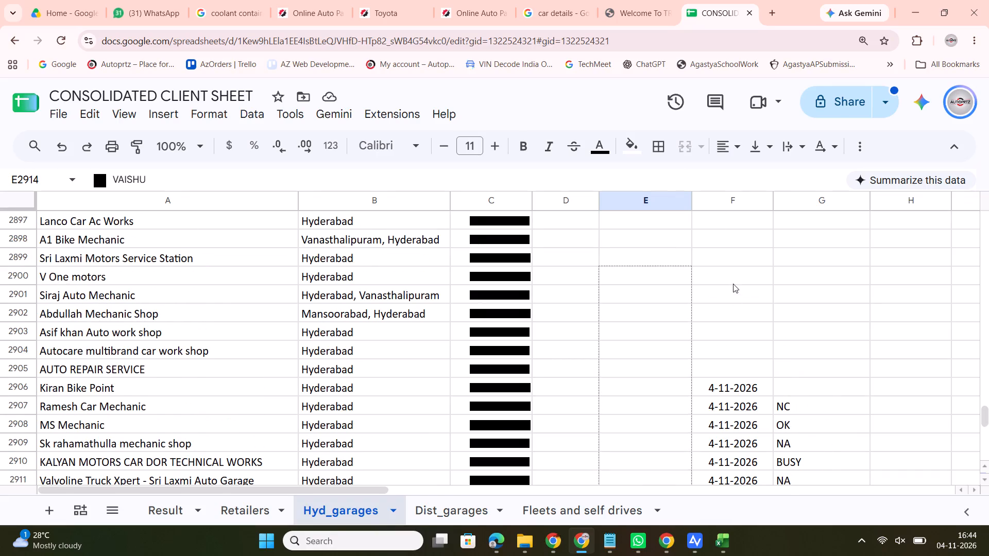
left_click_drag(733, 284, 733, 282)
Extend the 4-11-2026 call date in column F from row 2906 up to row 2900.
left_click_drag(743, 405, 743, 381)
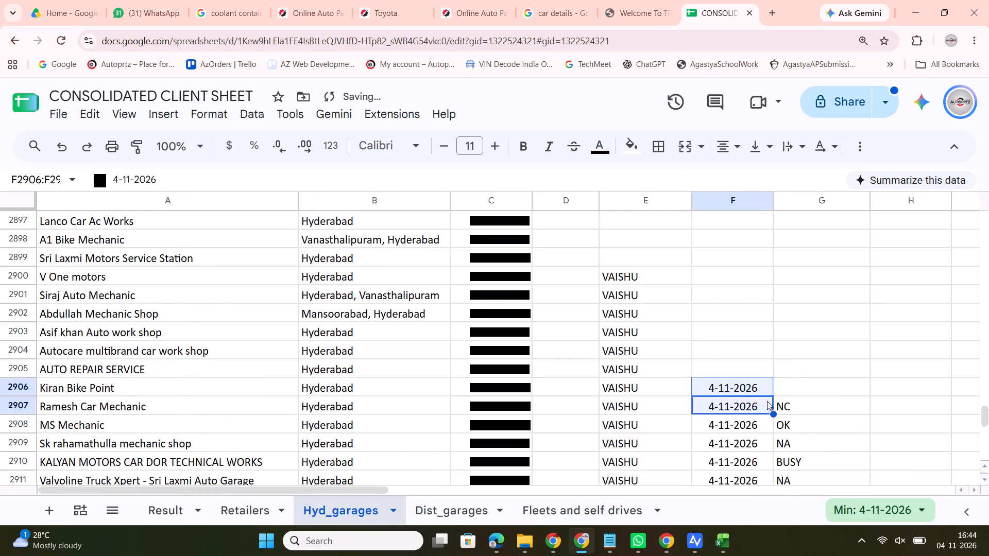
left_click_drag(771, 412, 777, 275)
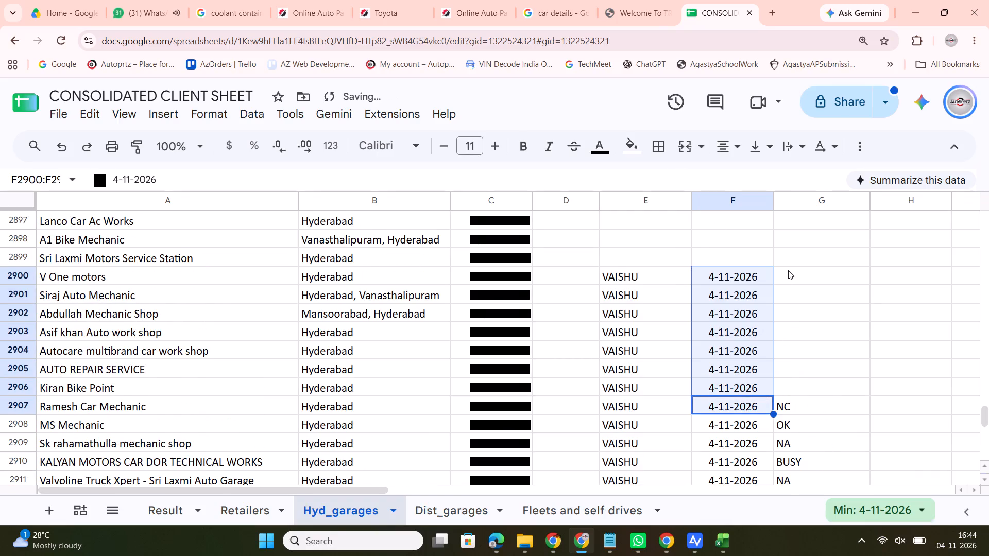
left_click(791, 271)
Record 2 WHEELER as the call outcome for Kiran Bike Point in row 2906.
left_click(804, 398)
left_click(809, 388)
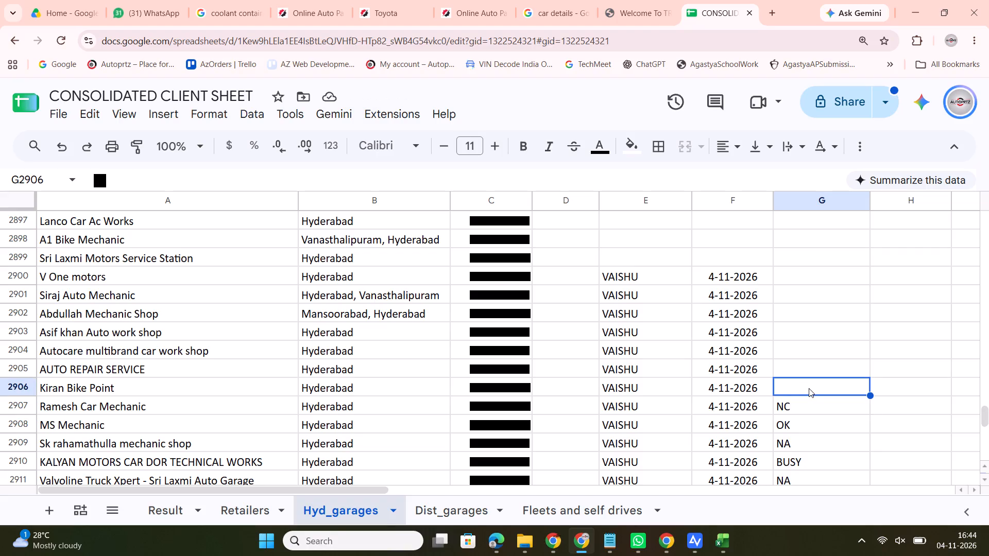
left_click(209, 387)
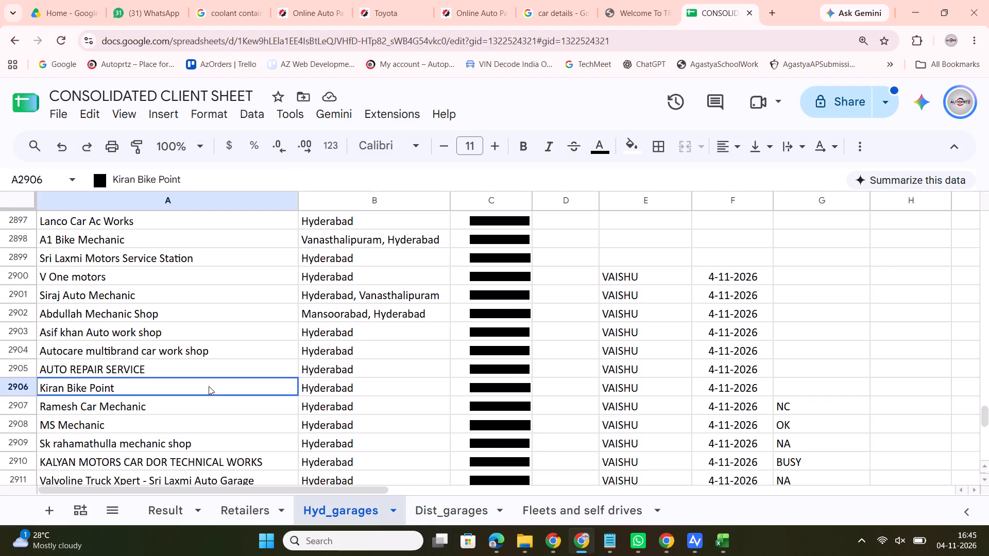
left_click(788, 383)
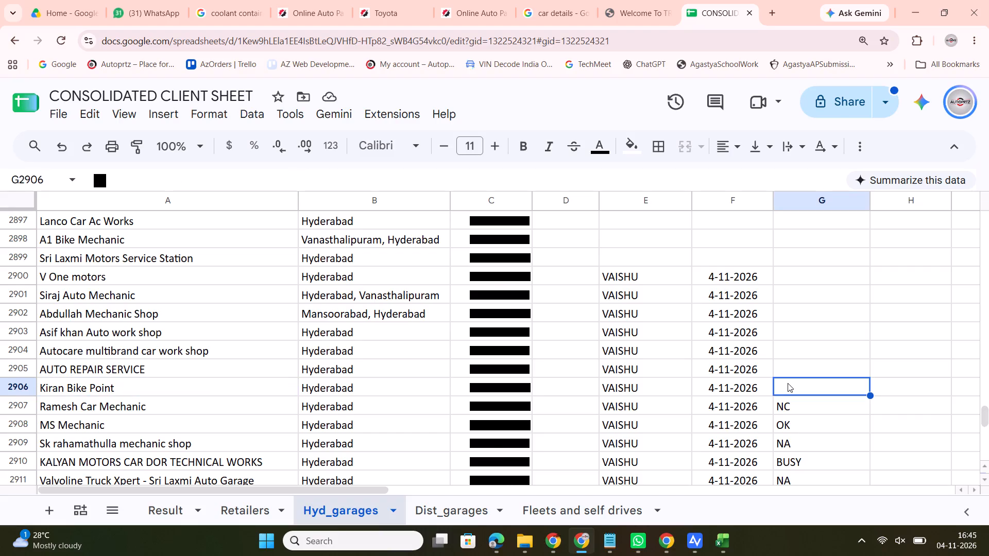
type("2 WHEELR")
key("backslash")
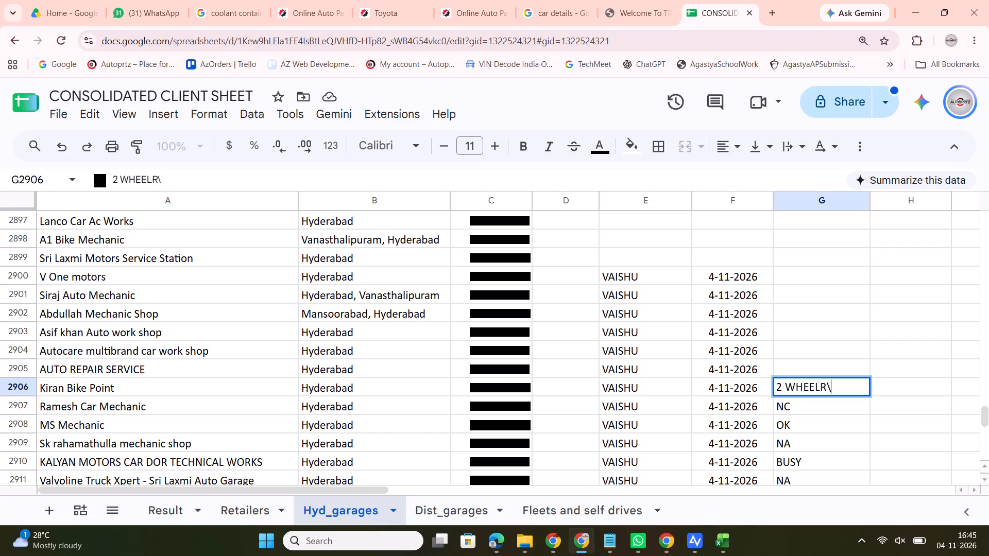
key("BackSpace")
key("BackSpace")
type("ER")
key("Up")
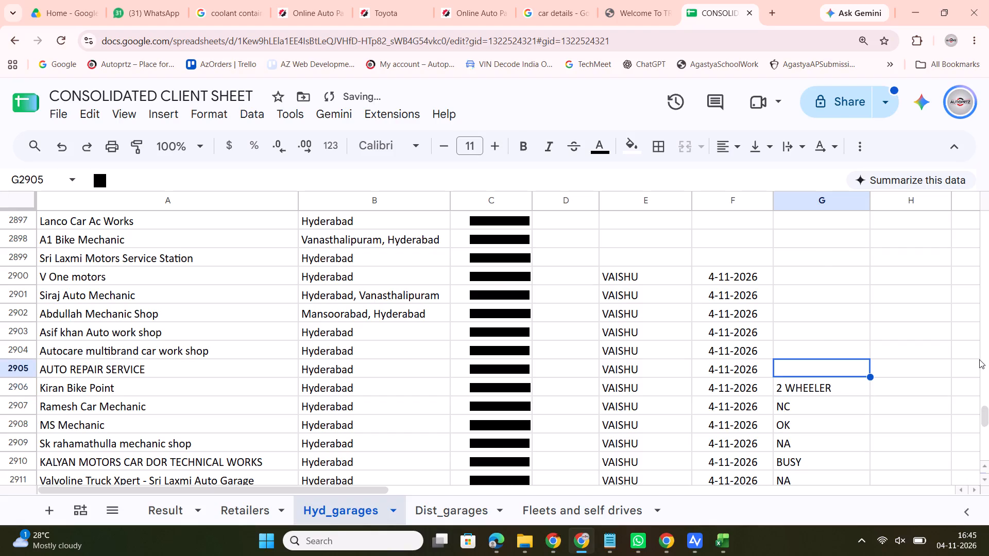
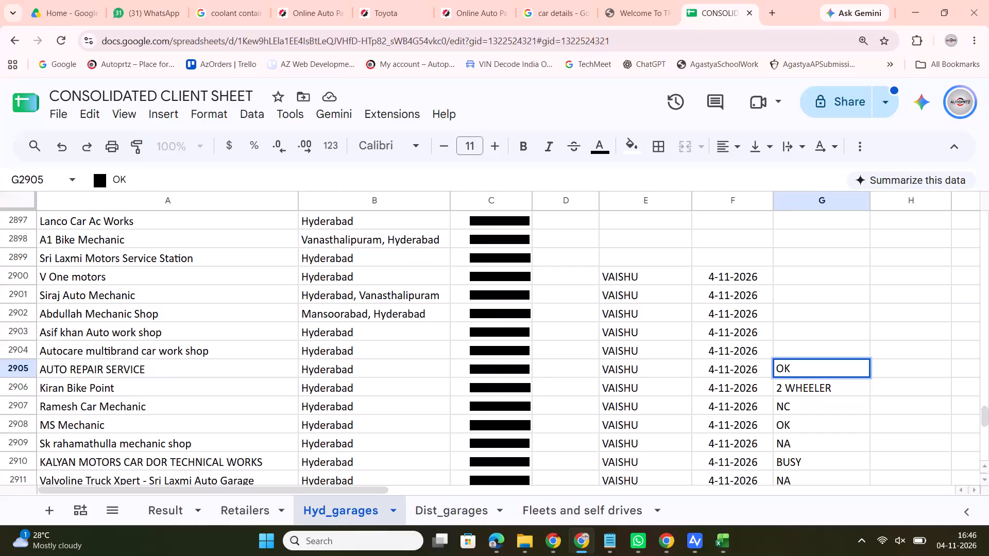
Change the call outcome for AUTO REPAIR SERVICE in row 2905 to NO GARAGE.
key("Up")
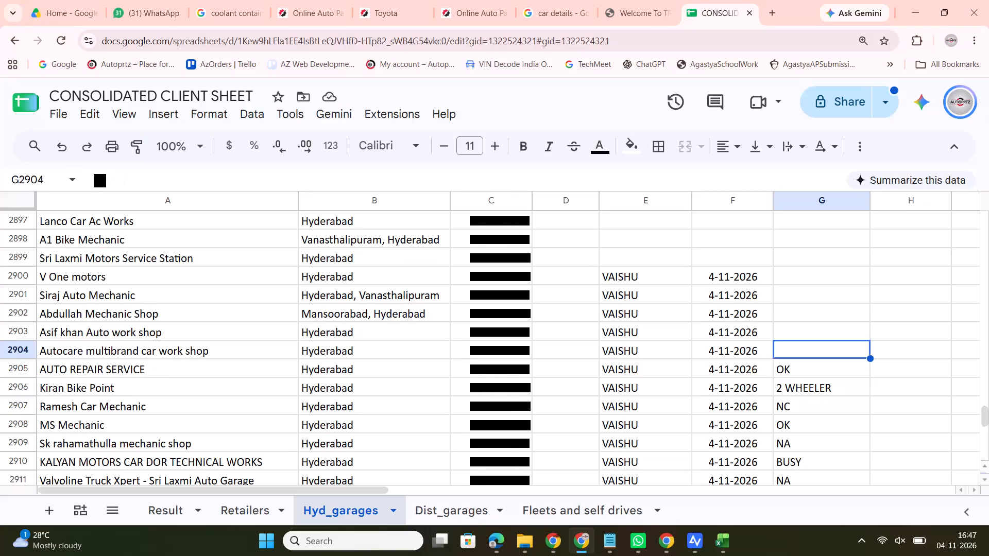
key("Down")
key("BackSpace")
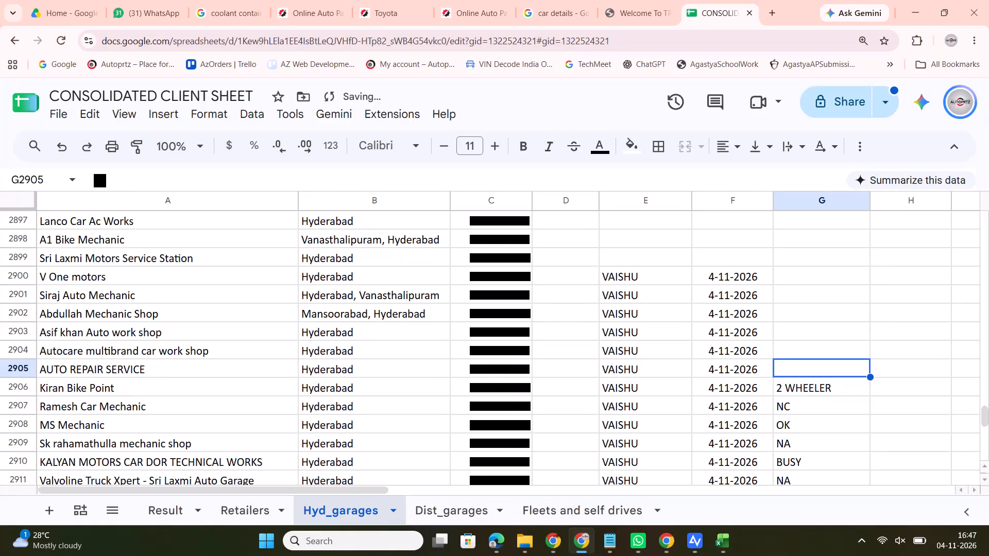
type("NO")
key("space")
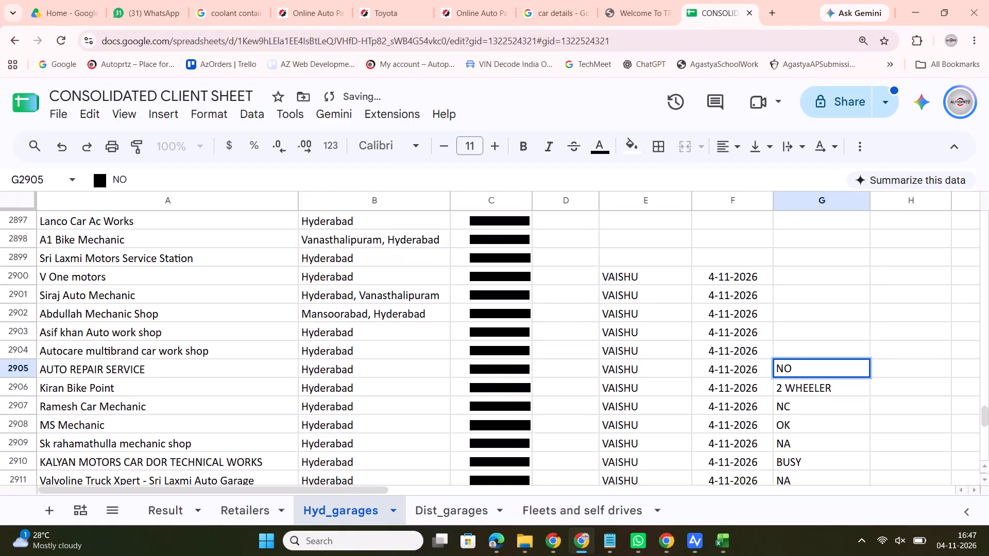
type("GARAGE")
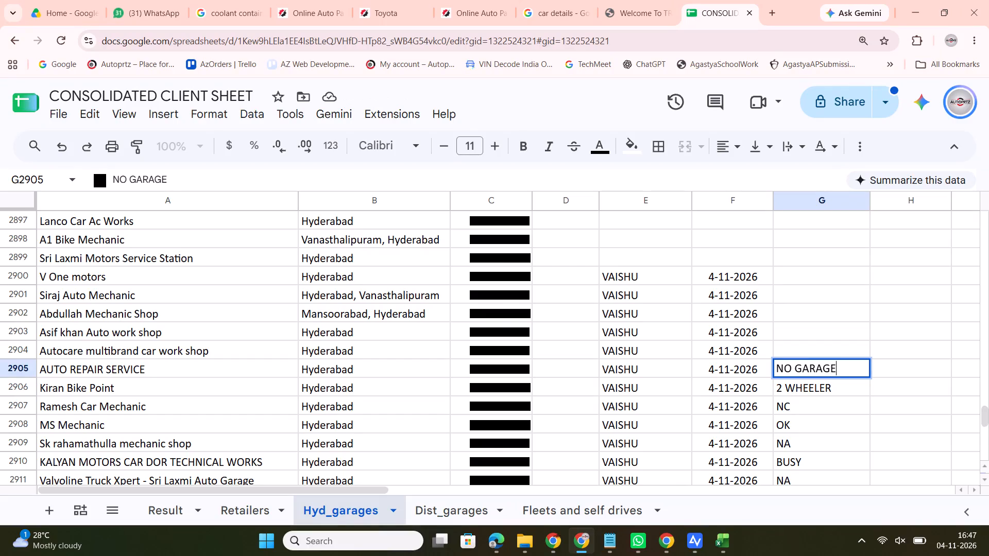
key("Up")
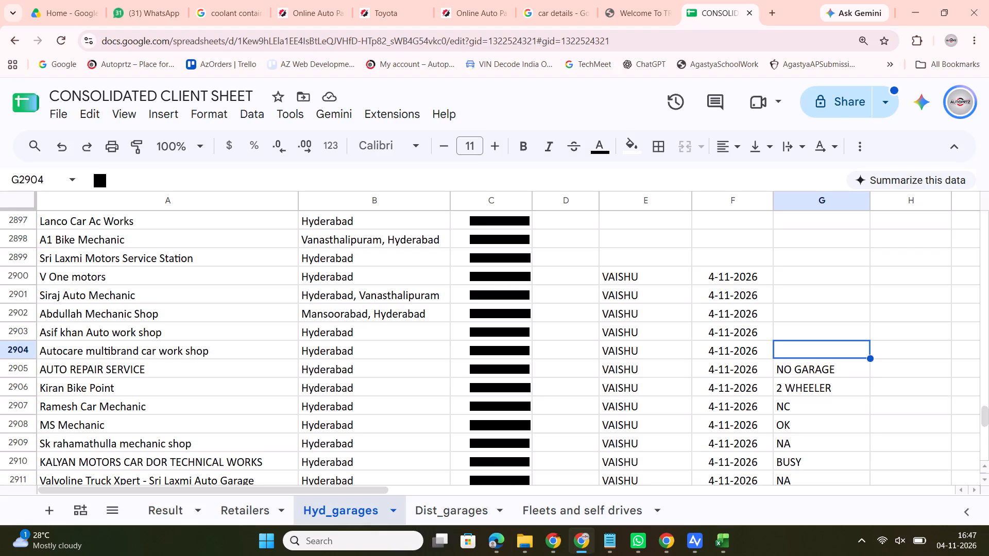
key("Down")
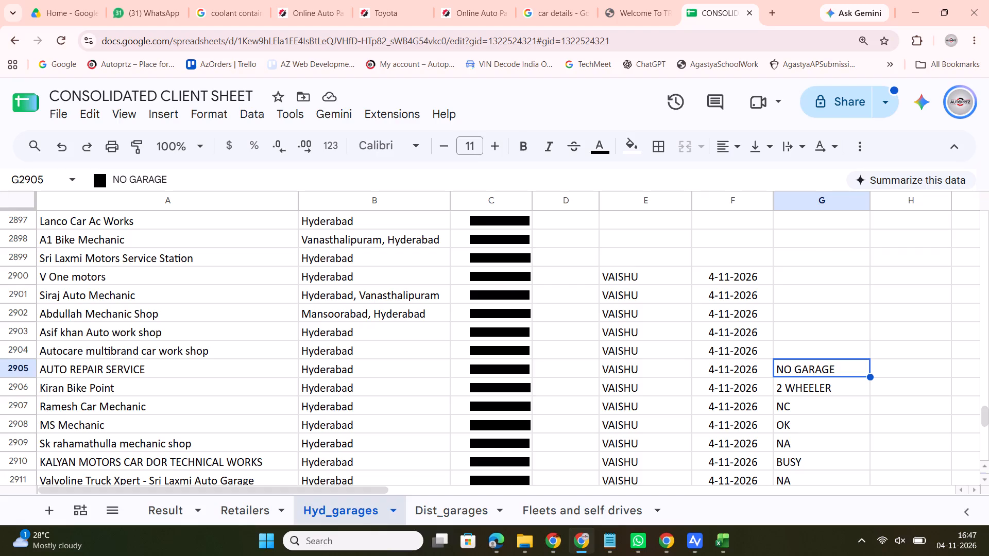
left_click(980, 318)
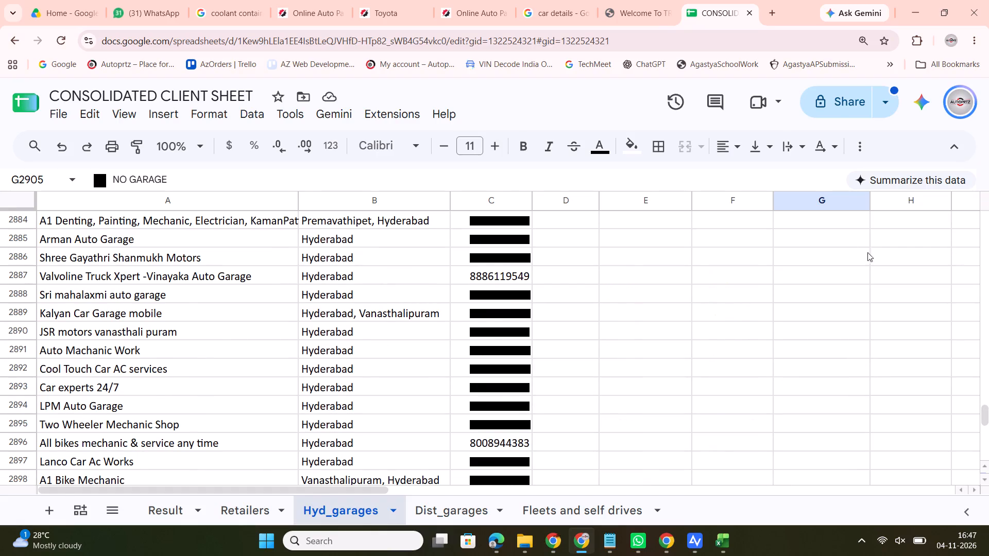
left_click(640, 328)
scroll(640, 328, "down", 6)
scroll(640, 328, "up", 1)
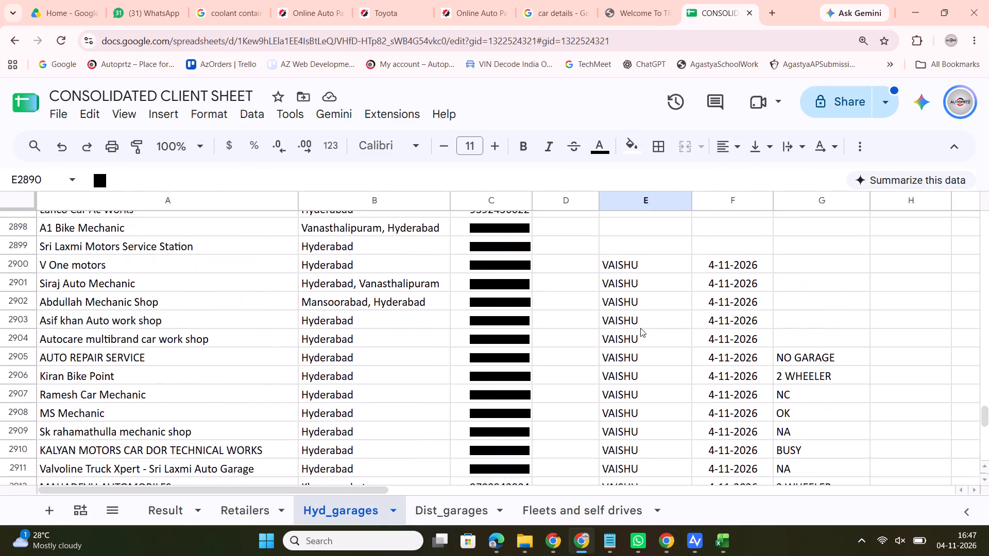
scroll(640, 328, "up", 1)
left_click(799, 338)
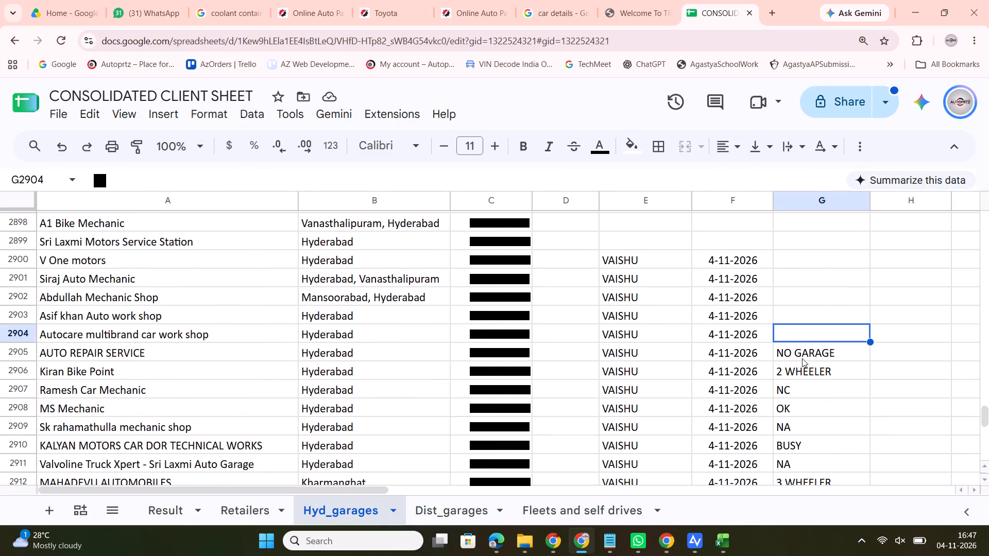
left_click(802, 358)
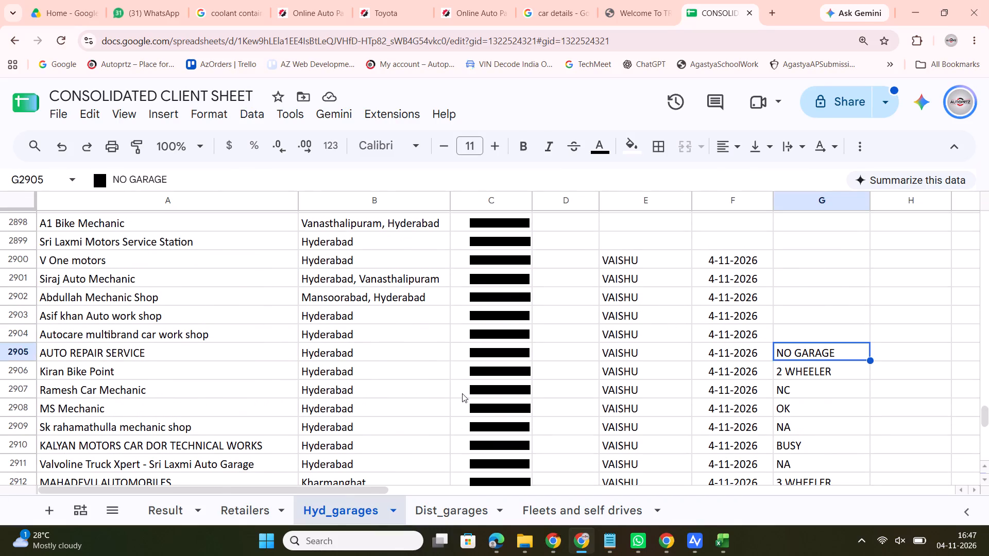
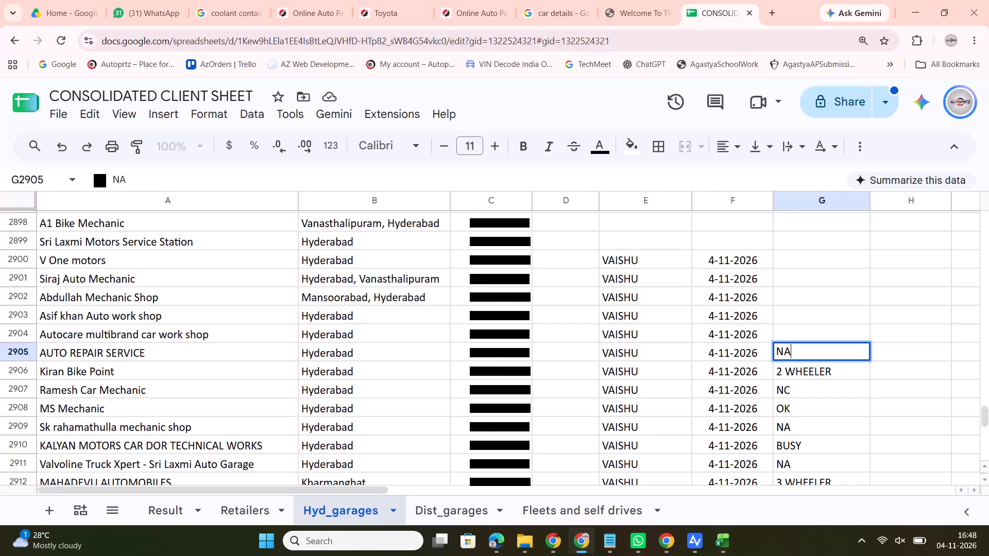
Set the call outcome for AUTO REPAIR SERVICE in row 2905 to CALL CUT.
key("Up")
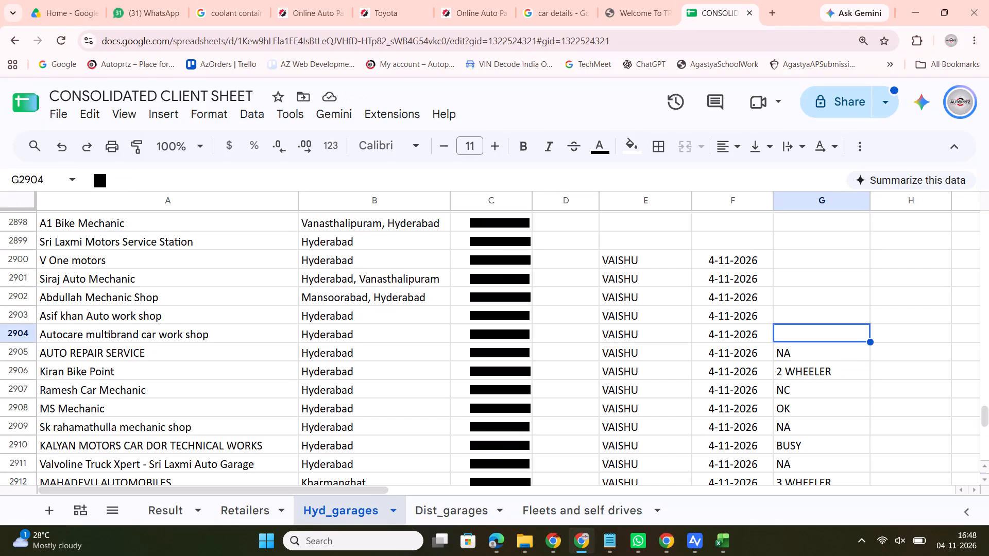
key("Down")
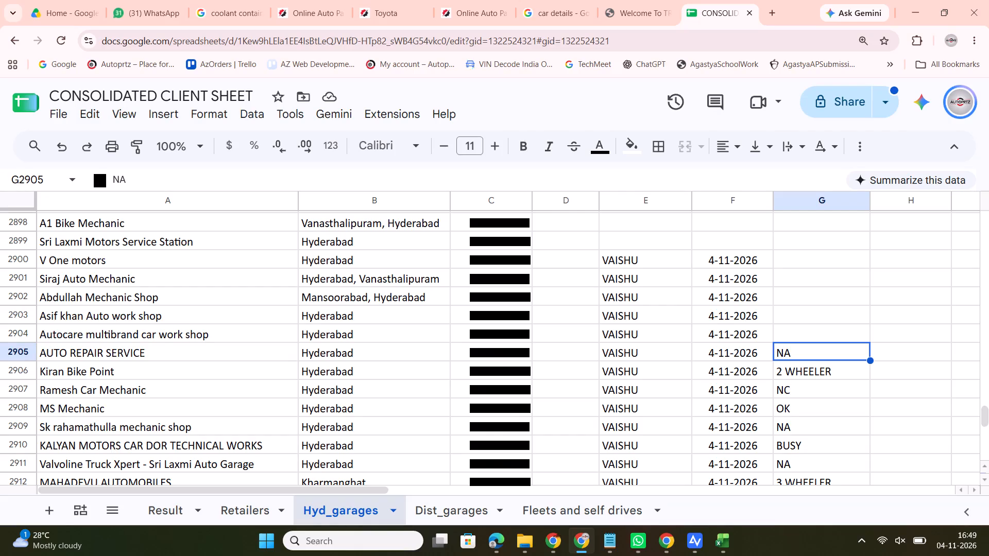
type("CA")
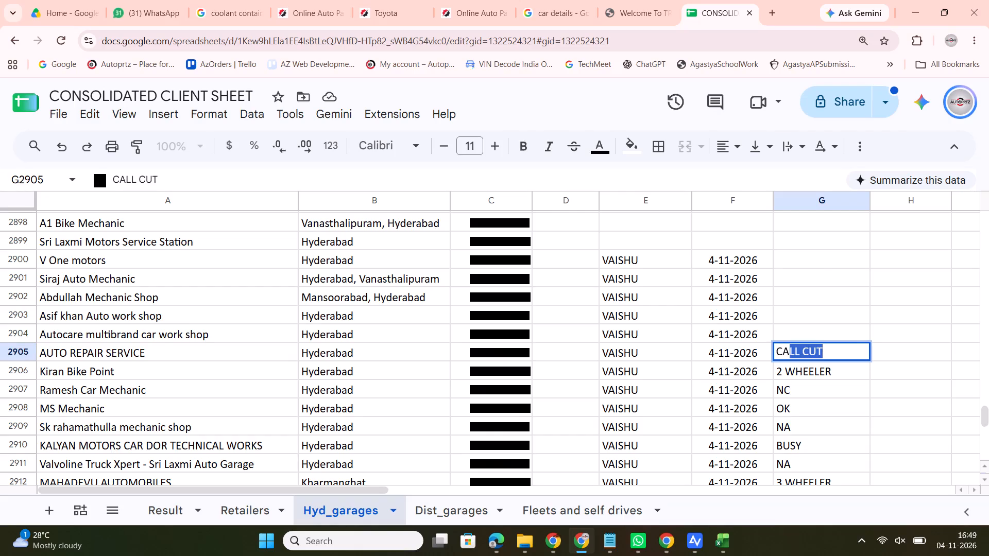
key("Up")
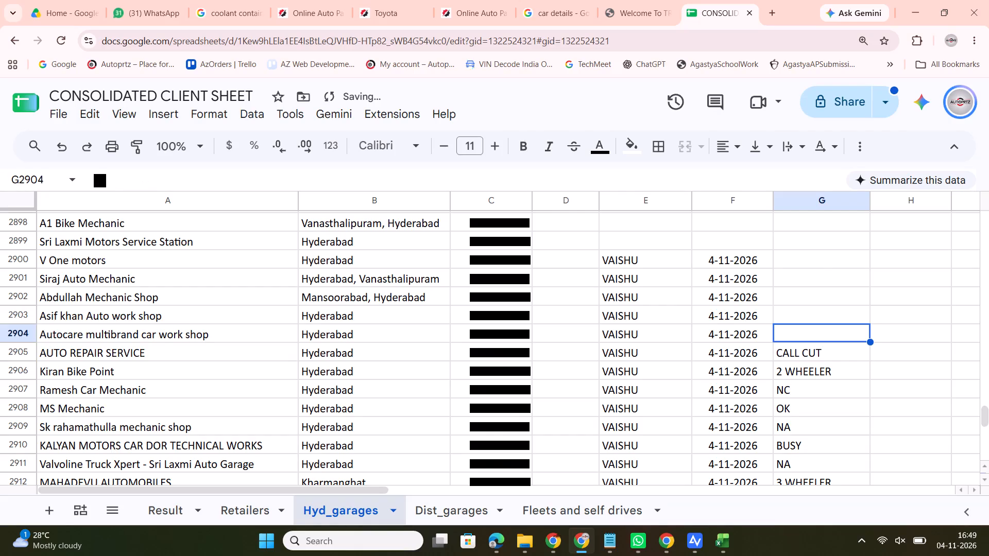
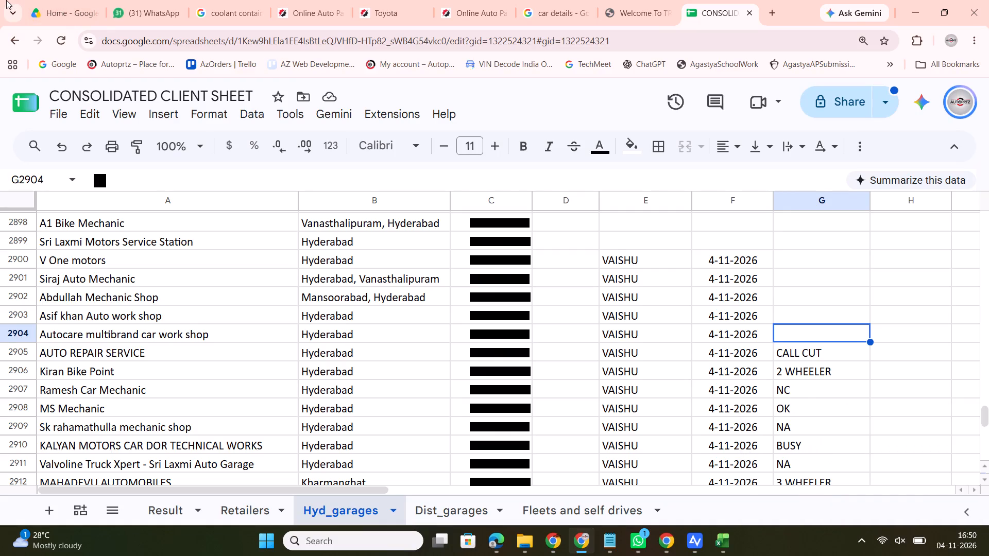
Record NA as the call outcome for Autocare multibrand car work shop in row 2904.
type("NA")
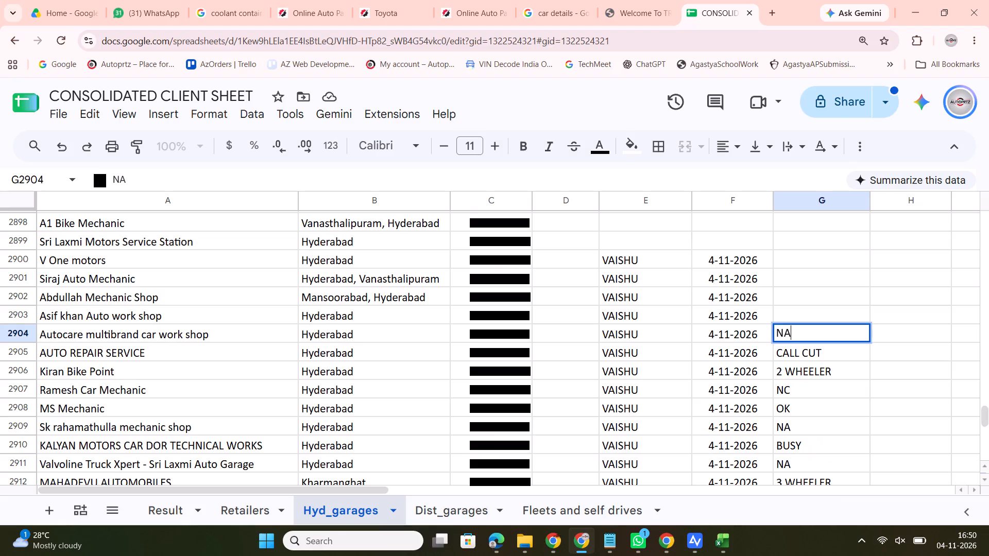
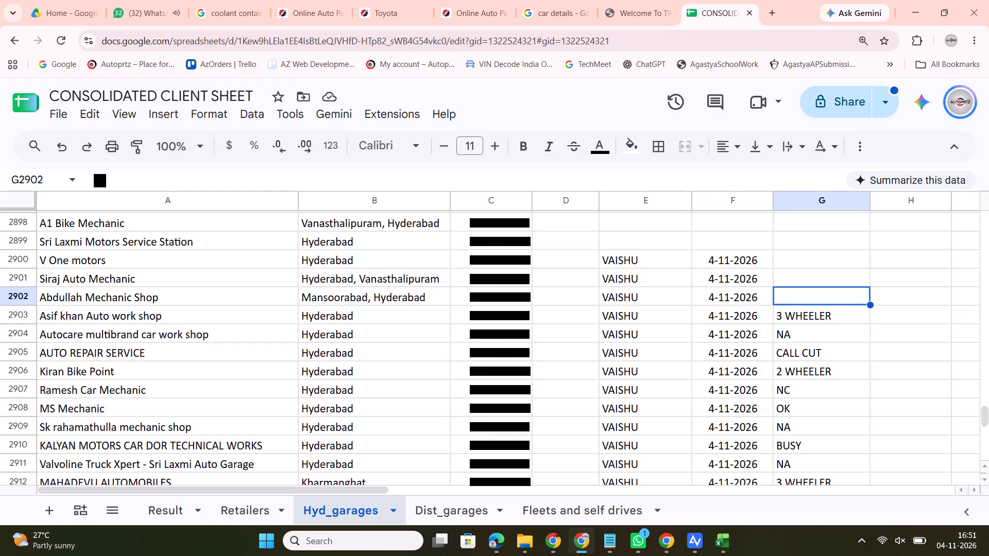
Enter NC as the call outcome for Abdullah Mechanic Shop in row 2902.
key("n")
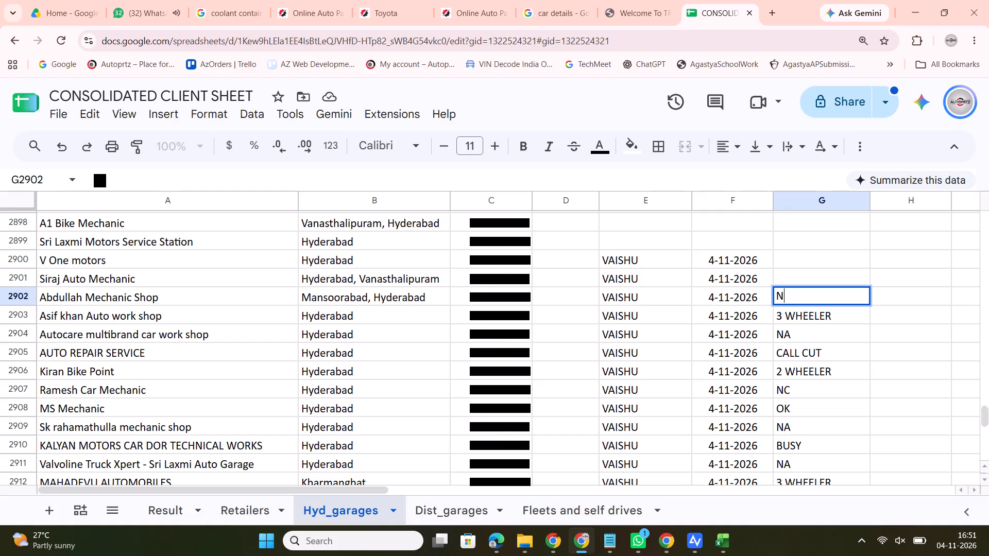
key("c")
key("Up")
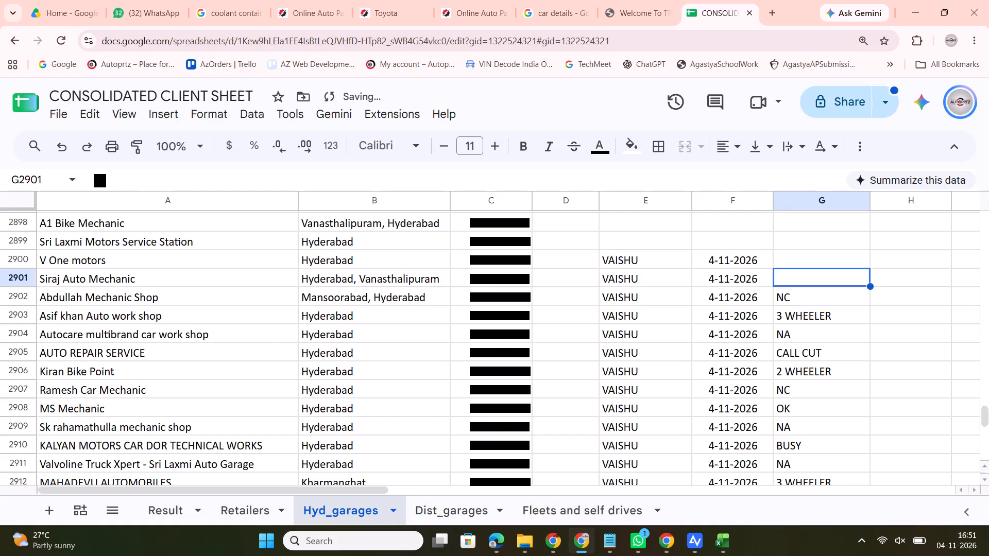
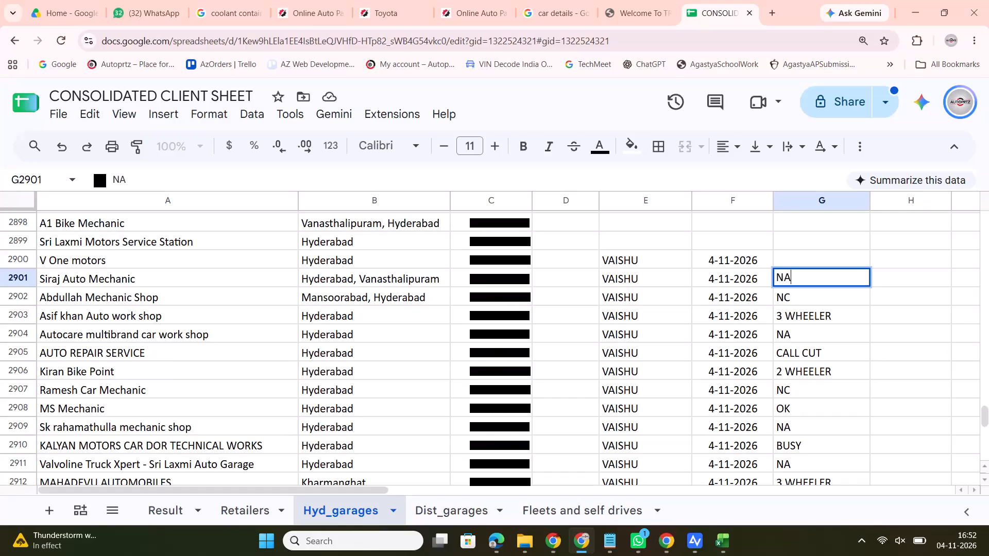
Enter NA as the call outcome for V One motors in row 2900.
key("Up")
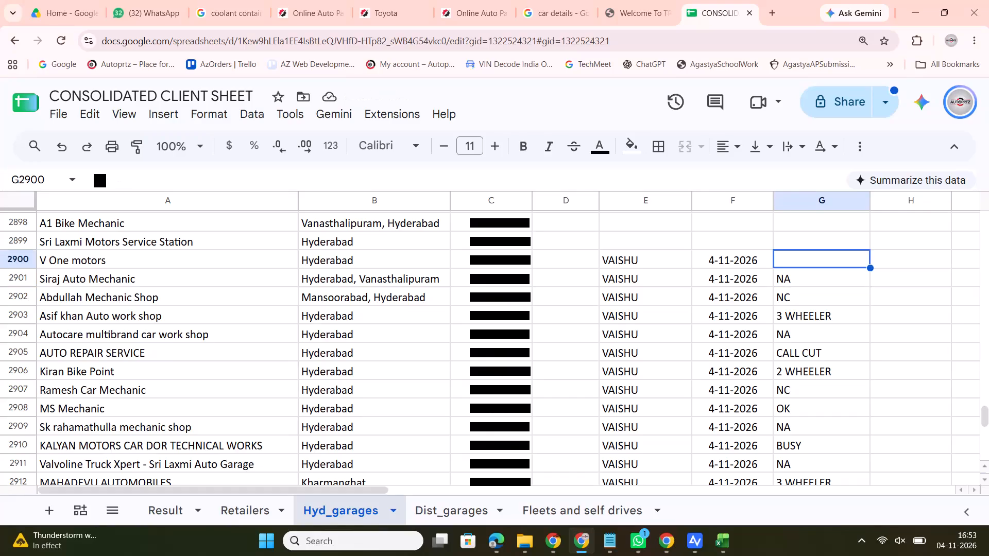
left_click(788, 190)
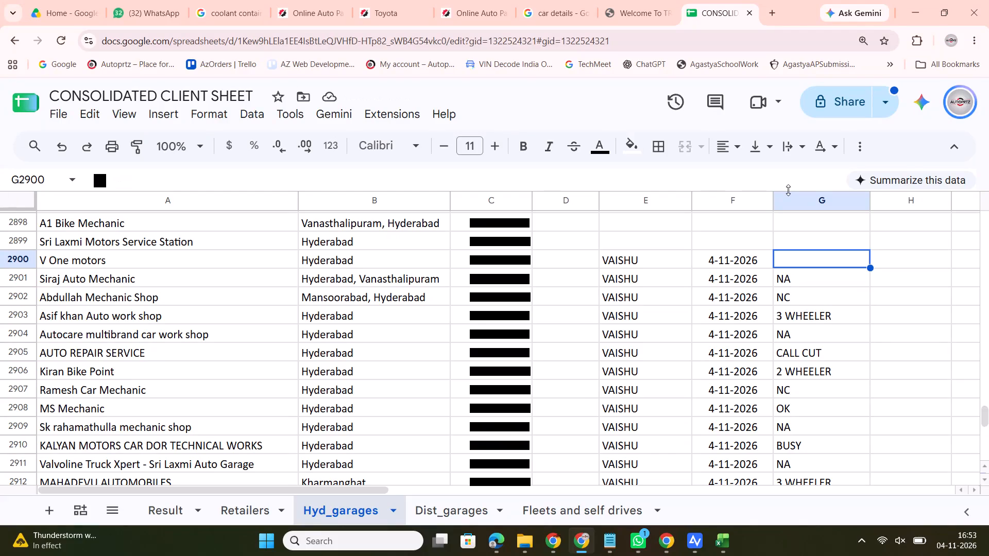
left_click(788, 190)
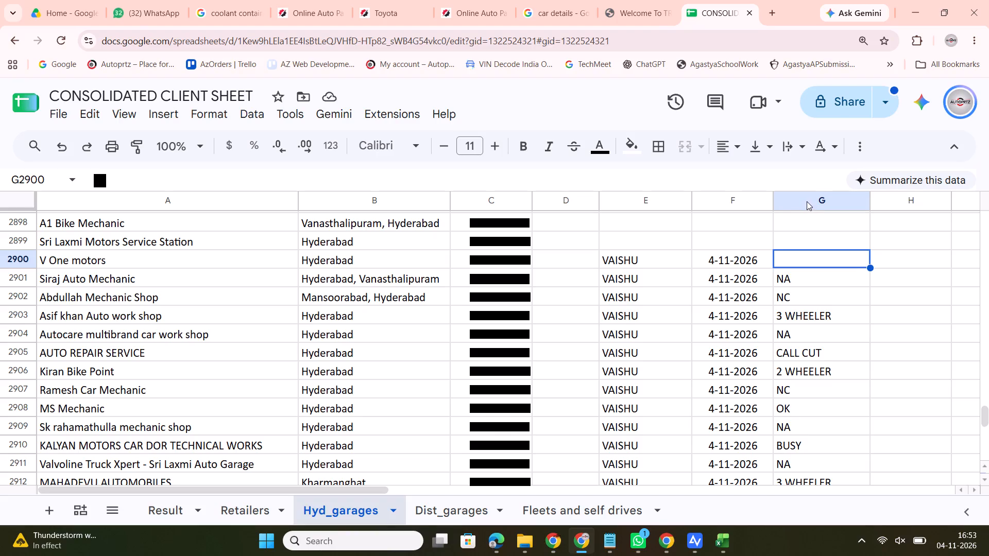
left_click(775, 184)
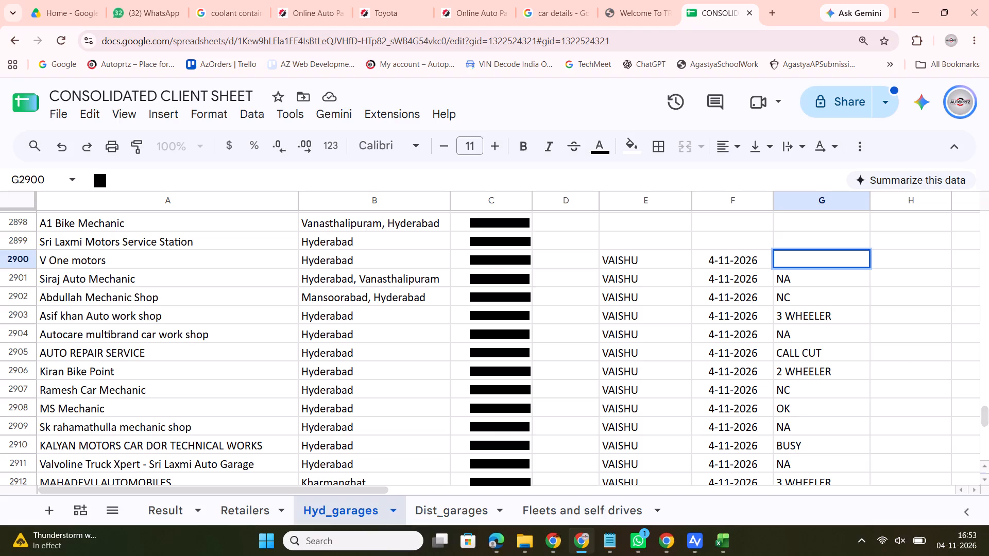
type("NA")
key("Up")
left_click(796, 228)
double_click(810, 257)
left_click(818, 241)
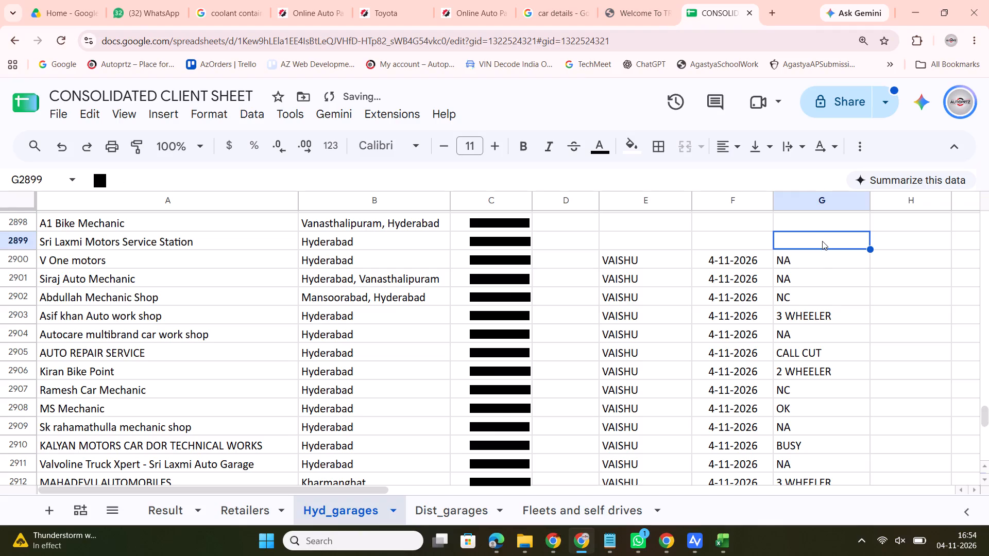
left_click(818, 266)
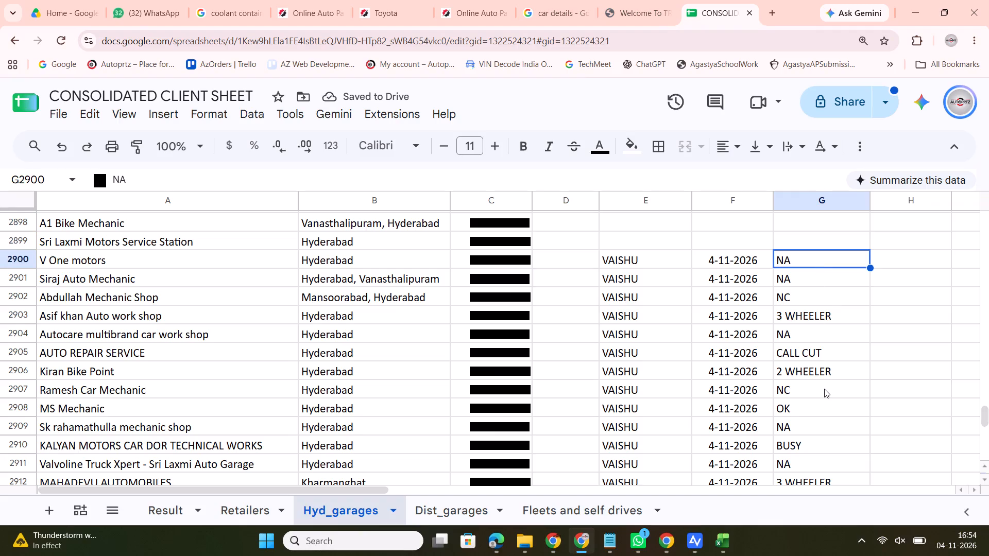
Enter 2 WHEELER as the missing call outcome for TotalEnergies Hi-Perf Moto Services in row 2925.
scroll(821, 363, "down", 13)
scroll(821, 363, "up", 8)
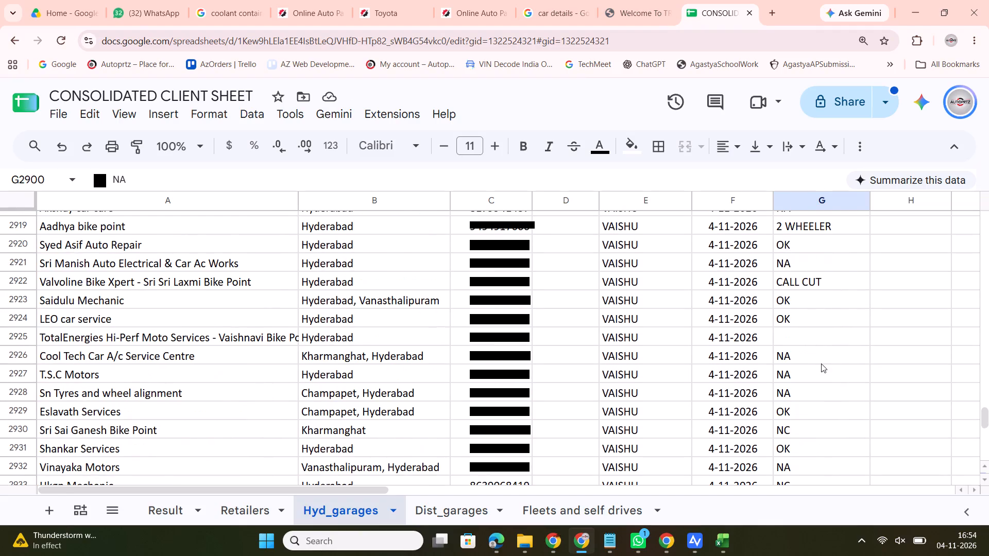
left_click(789, 408)
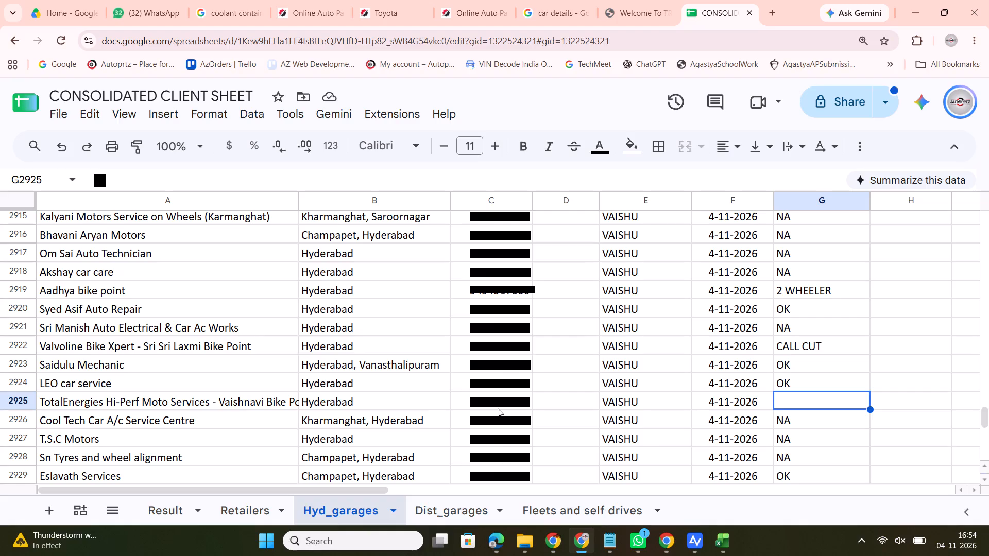
type("2 WHEE")
type("LER")
scroll(617, 380, "up", 2)
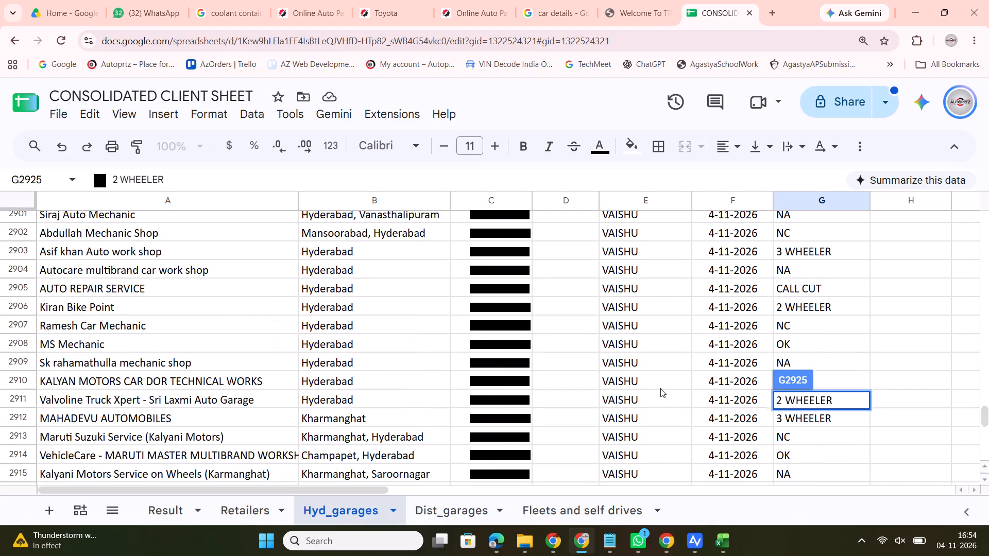
scroll(660, 388, "up", 4)
left_click(827, 301)
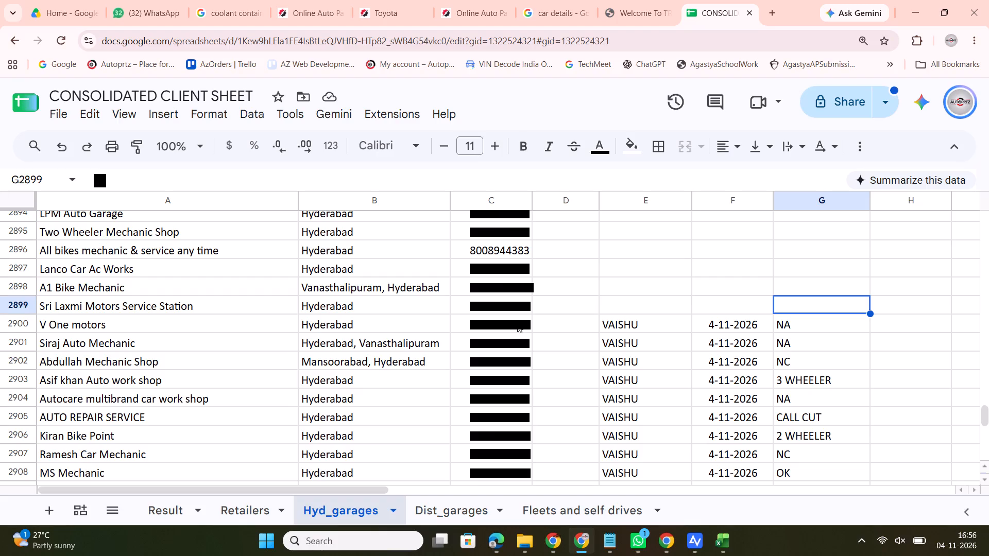
Fill the caller VAISHU and the date 4-11-2026 upward into rows 2896 to 2899.
left_click(634, 322)
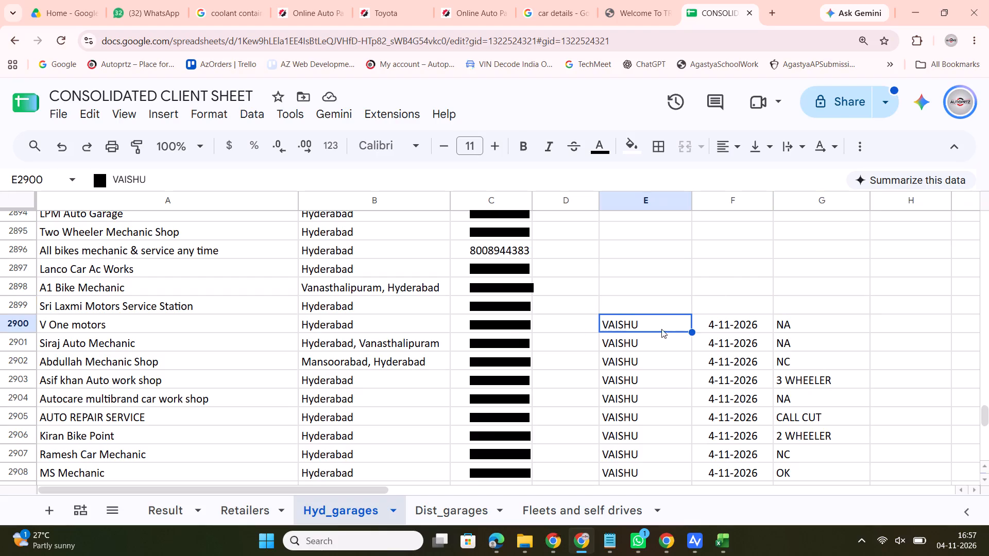
left_click_drag(691, 331, 693, 242)
triple_click(693, 242)
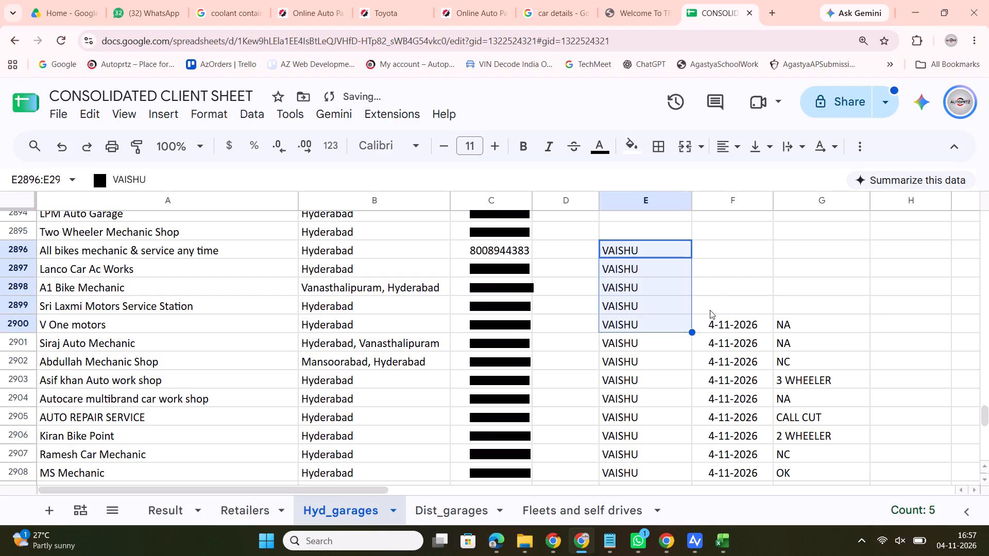
left_click_drag(737, 338, 739, 318)
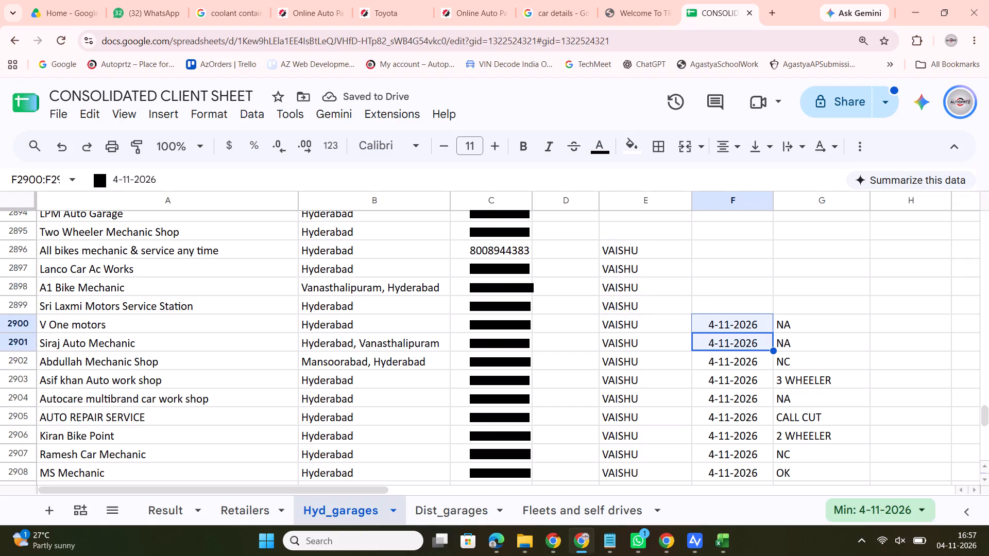
left_click_drag(773, 351, 764, 246)
left_click(764, 246)
Enter the call outcome for Sri Laxmi Motors Service Station in row 2899.
left_click(817, 303)
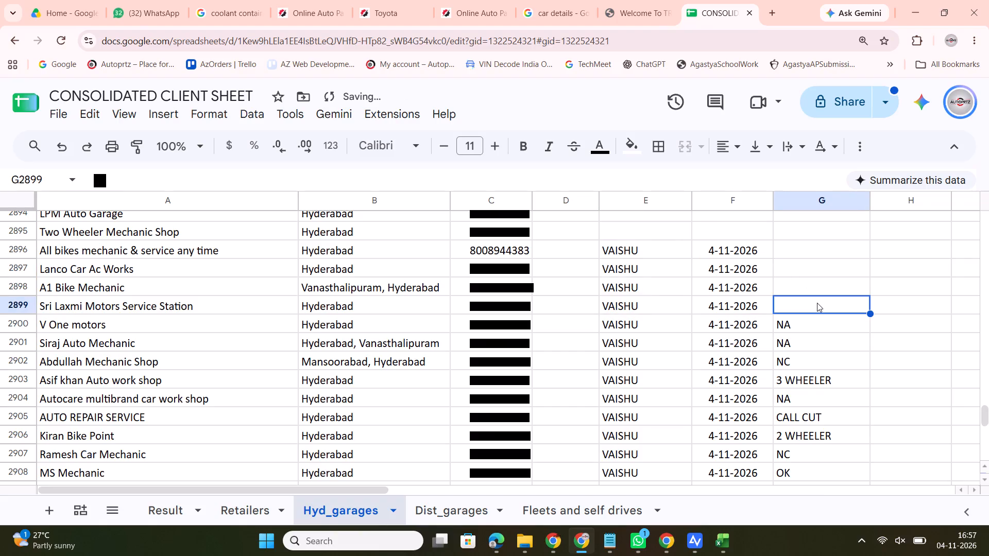
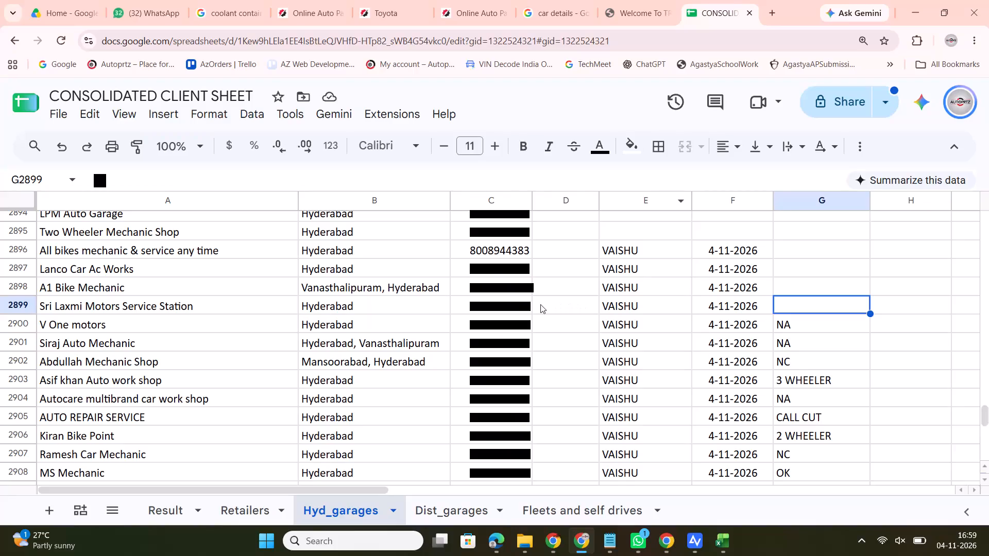
Select the phone number cell of Sri Laxmi Motors Service Station in row 2899.
left_click(527, 307)
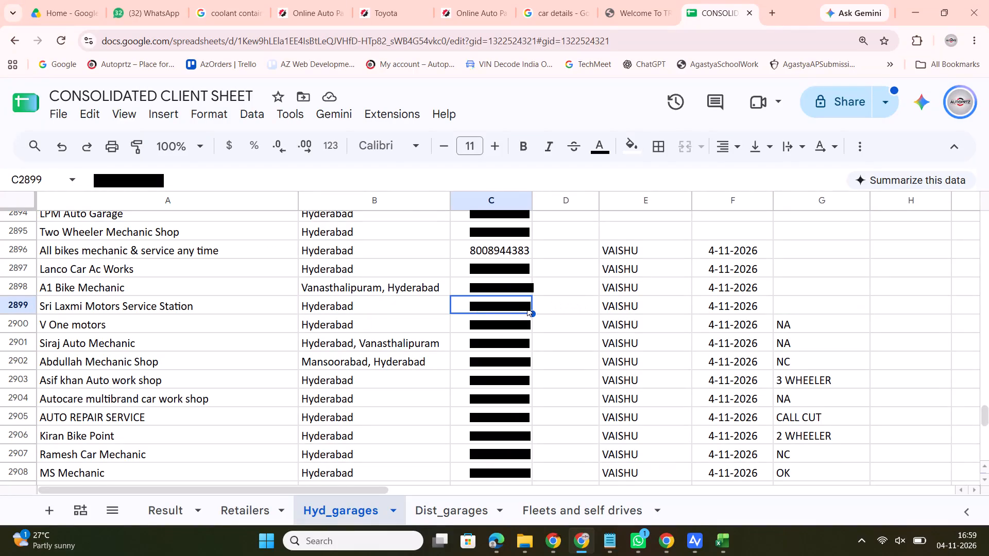
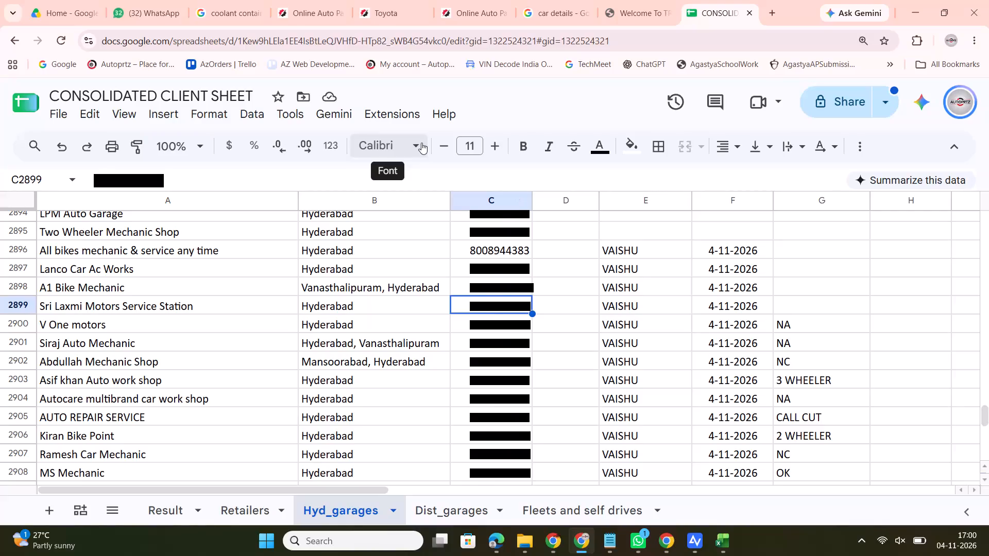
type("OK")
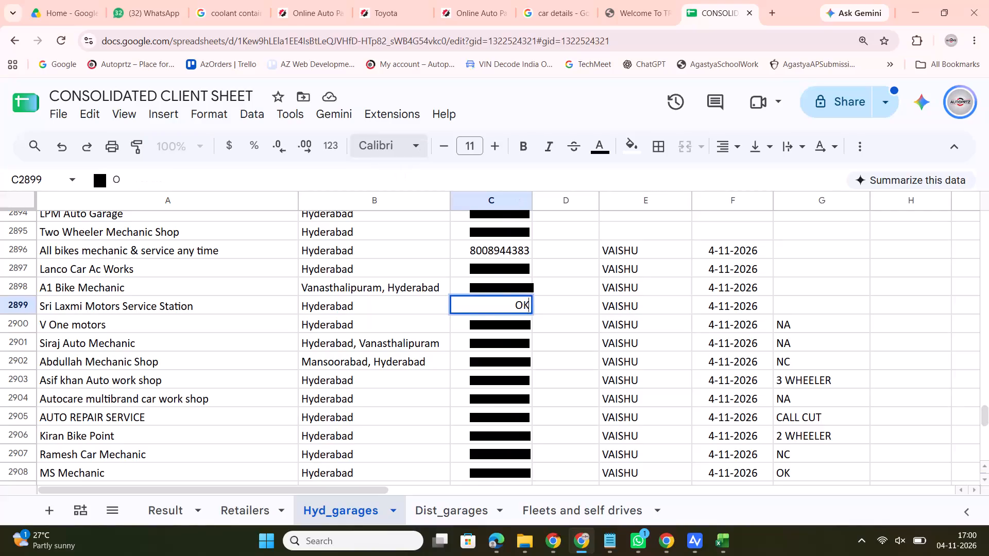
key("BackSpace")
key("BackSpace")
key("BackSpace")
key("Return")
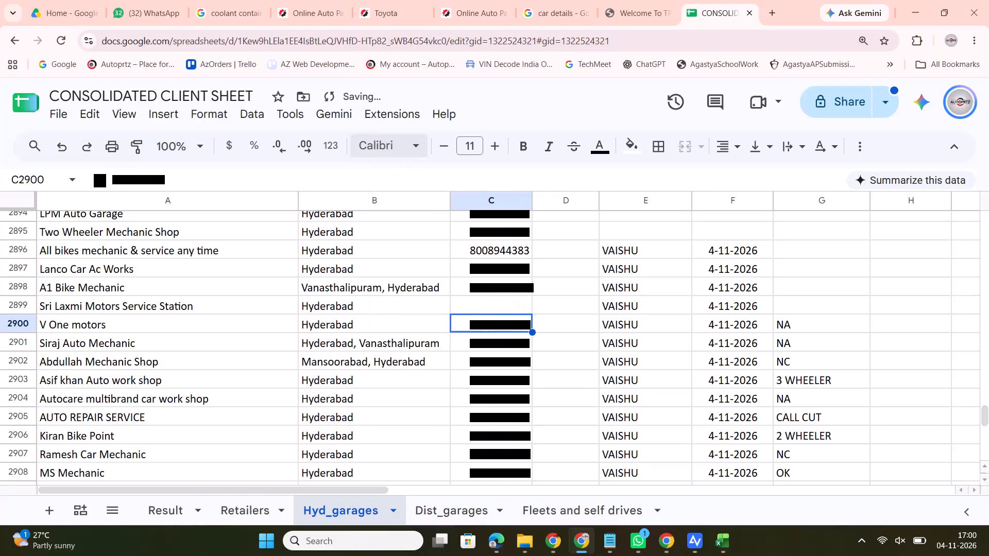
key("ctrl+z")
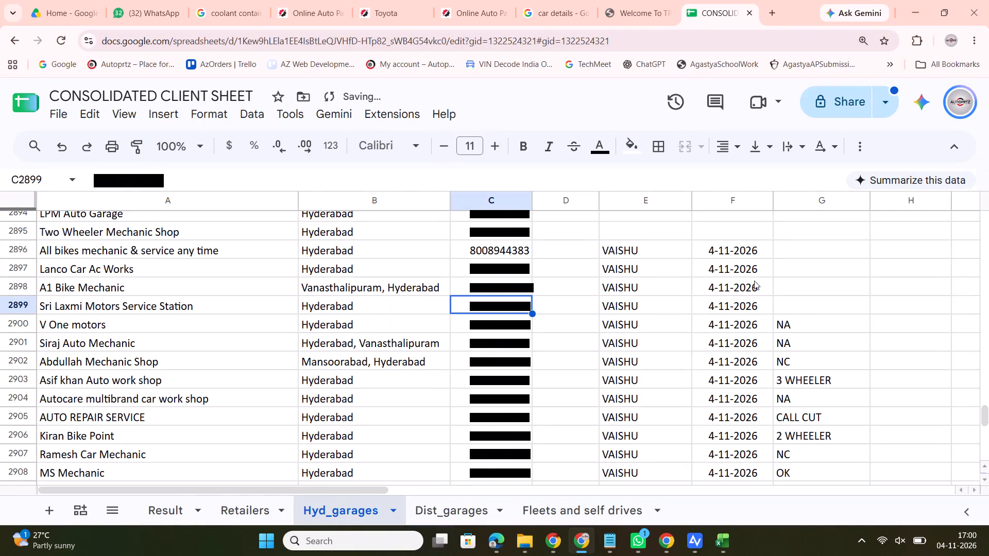
Enter OK as the call outcome for Sri Laxmi Motors Service Station in row 2899, column G.
left_click(794, 300)
type("OK")
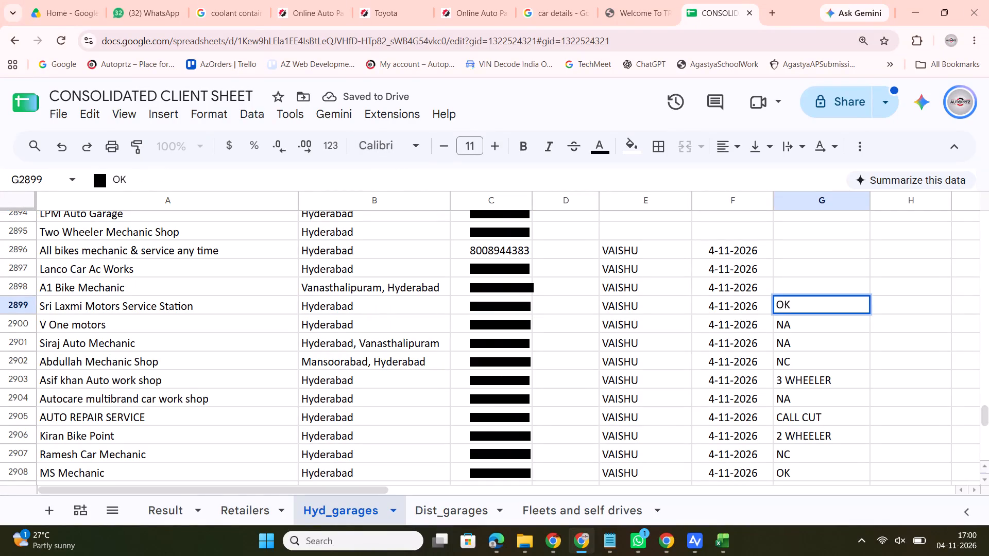
key("Up")
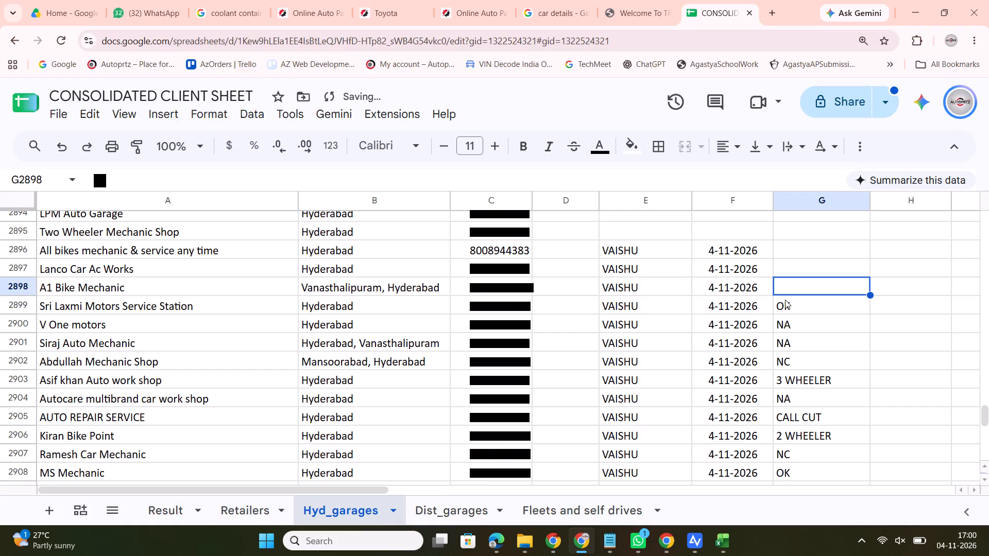
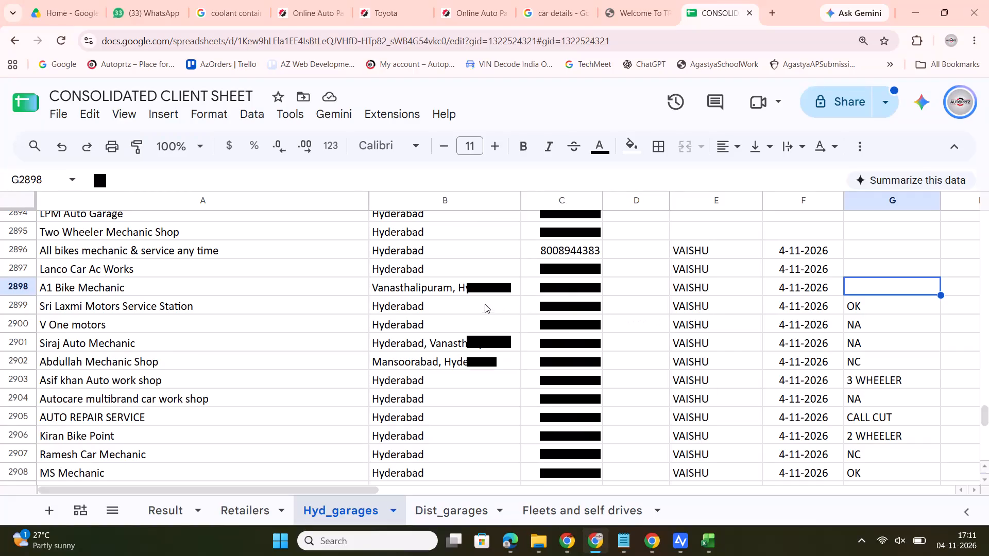
Enter 2 WHEELER as the call outcome for A1 Bike Mechanic in row 2898, column G.
left_click(453, 288)
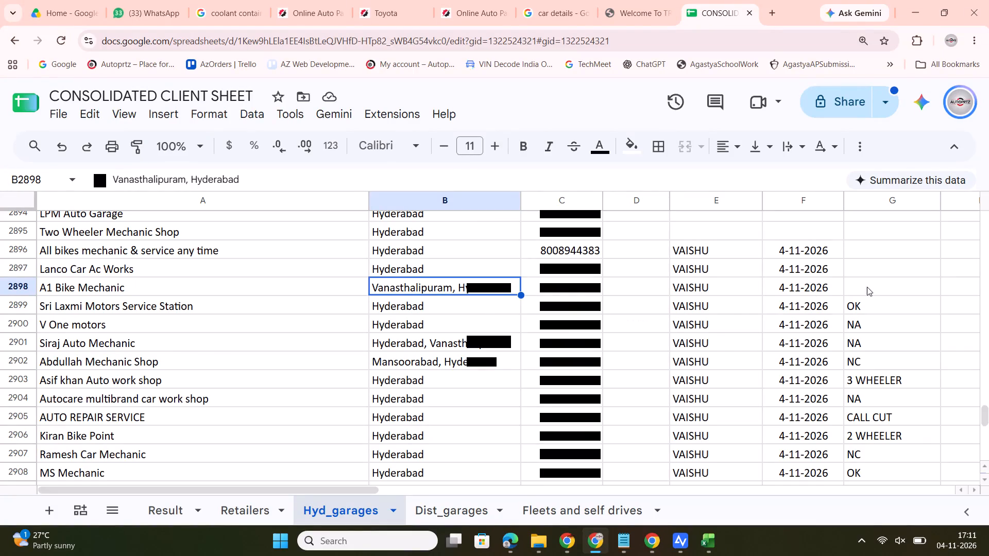
left_click(867, 287)
type("2 W")
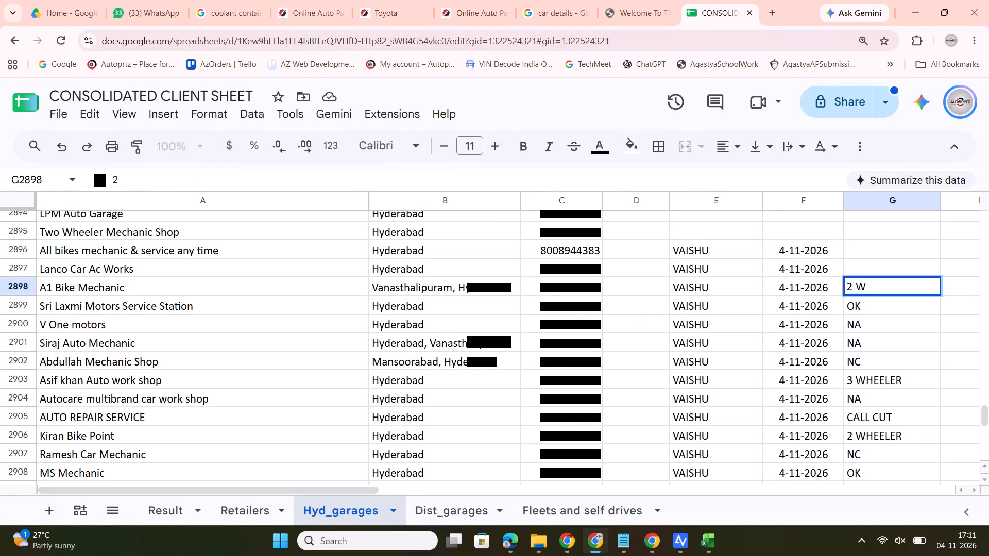
type("HEELE")
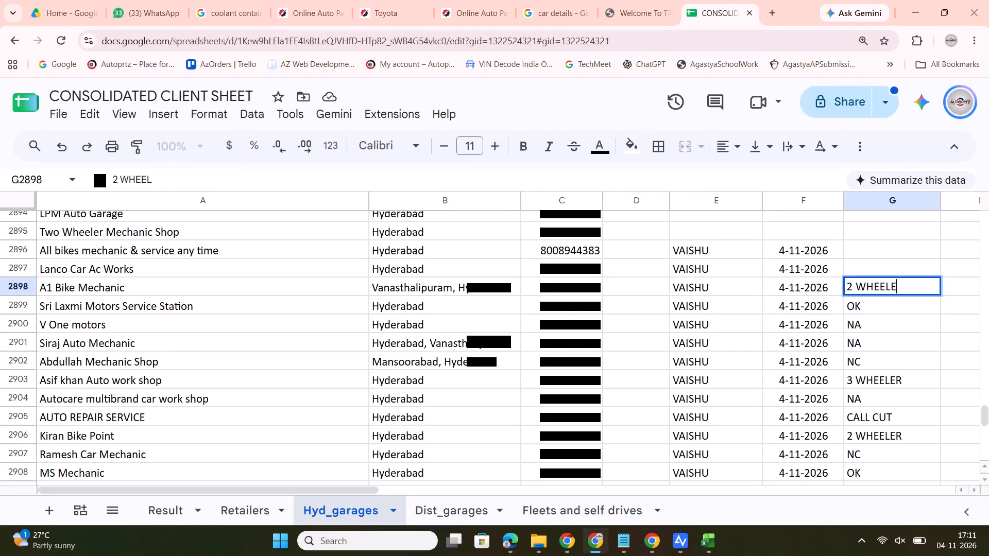
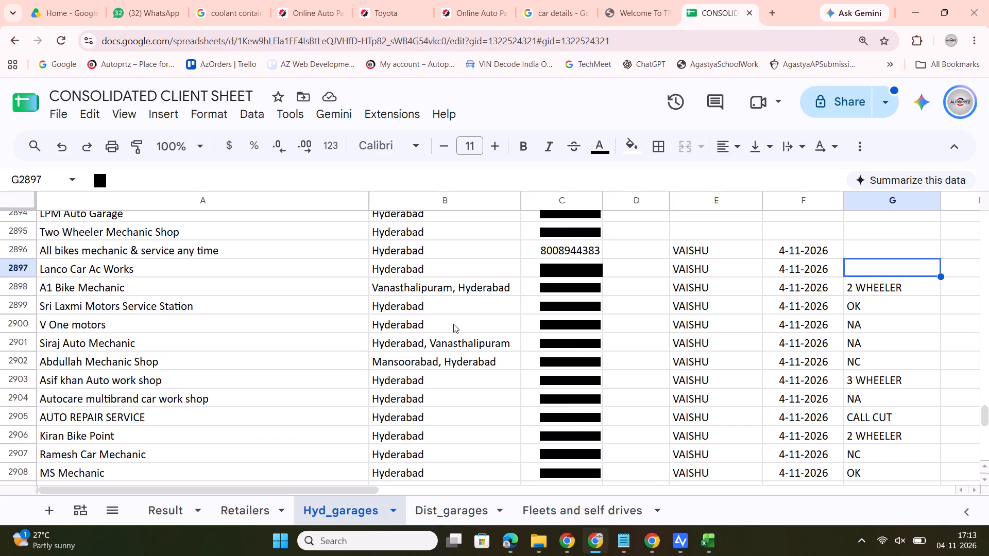
Enter OK as the call outcome for Lanco Car Ac Works in row 2897, column G.
left_click(168, 266)
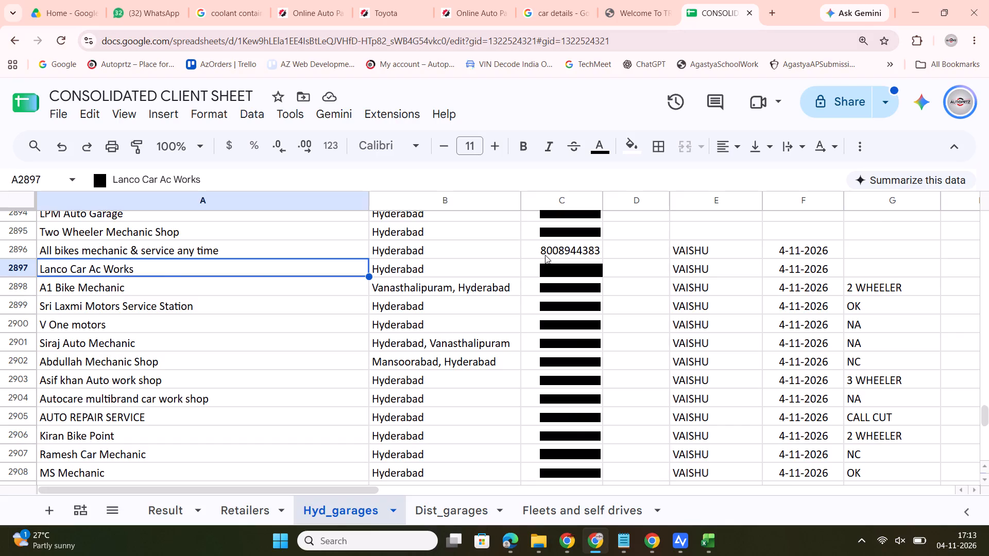
left_click(865, 269)
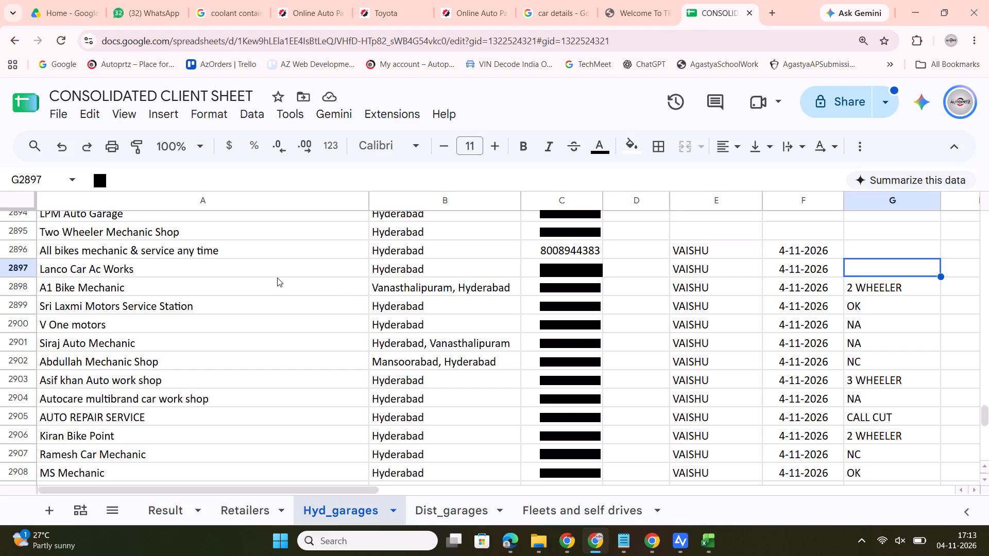
left_click(304, 277)
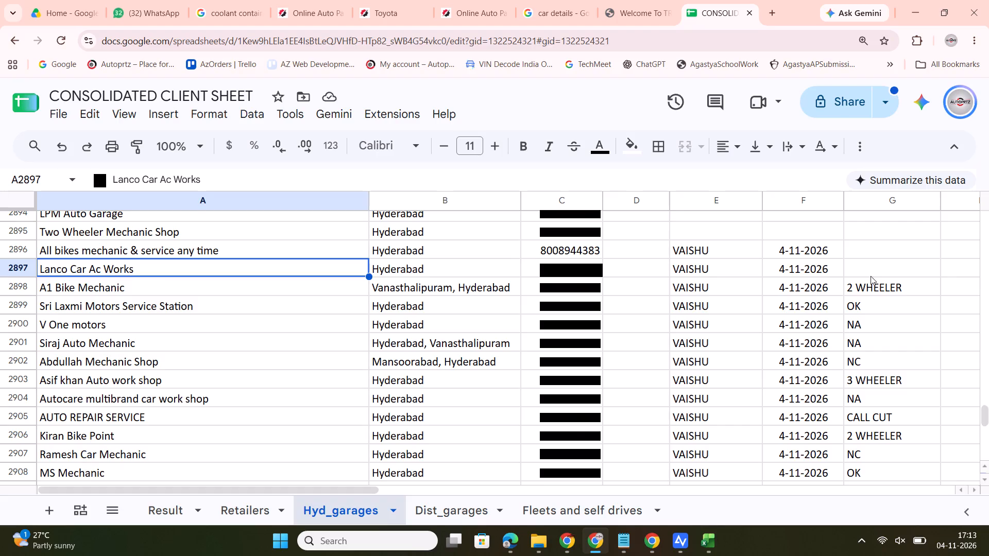
left_click(871, 276)
double_click(134, 260)
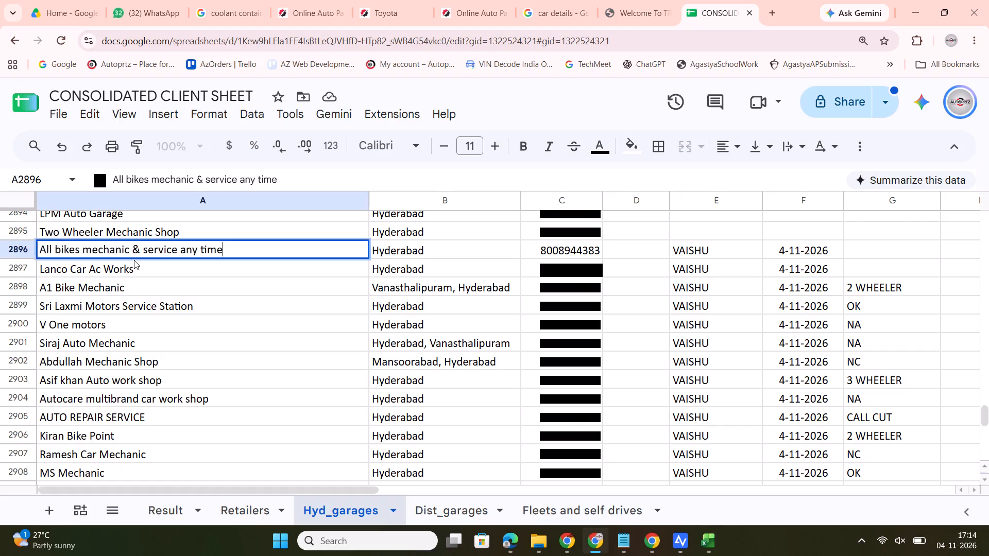
left_click(140, 268)
left_click(871, 267)
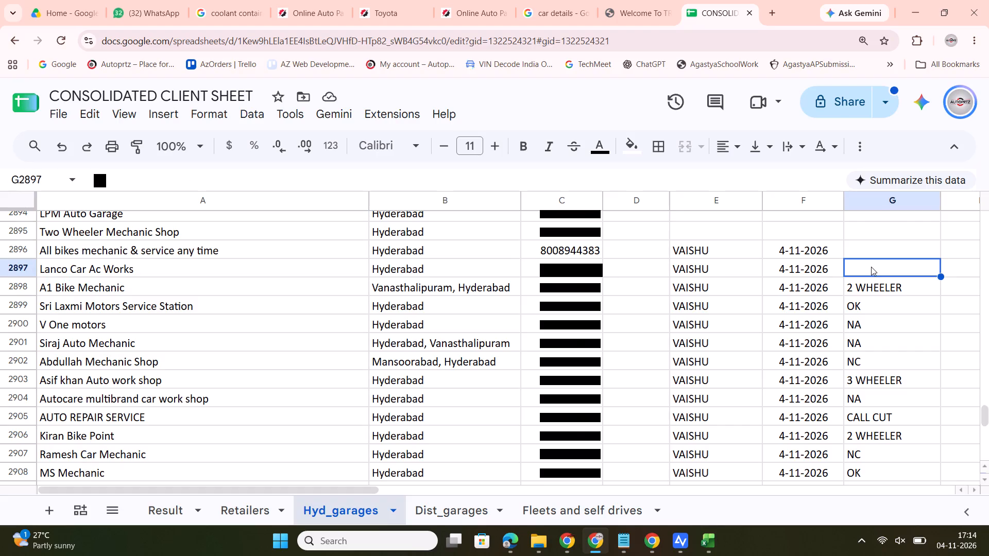
left_click(577, 269)
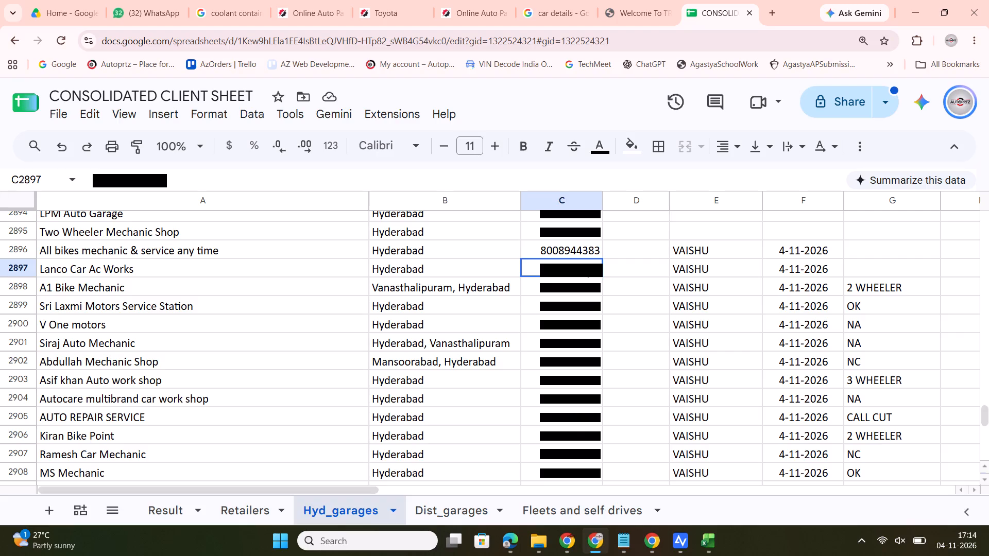
left_click(866, 247)
left_click(862, 274)
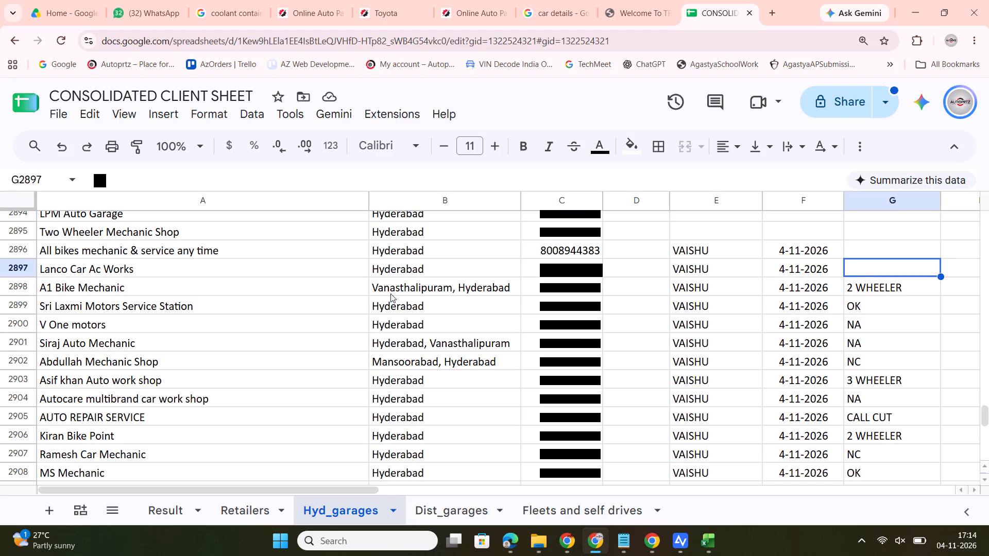
left_click(276, 292)
left_click(278, 262)
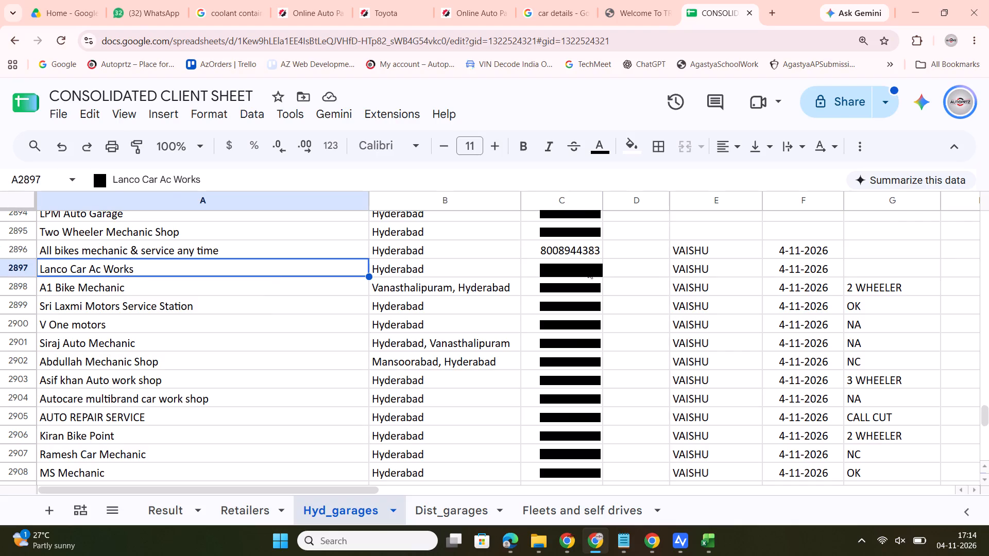
left_click(861, 262)
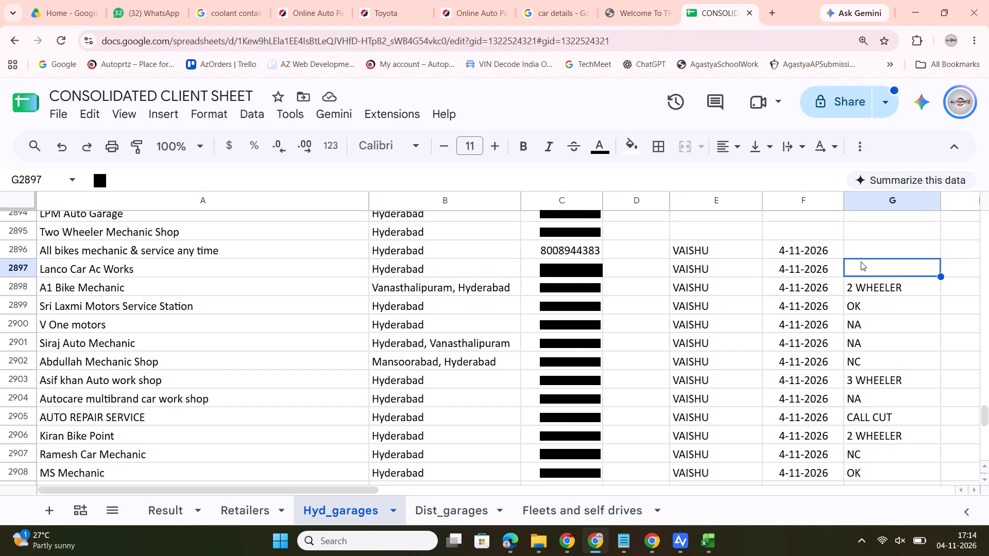
type("OK")
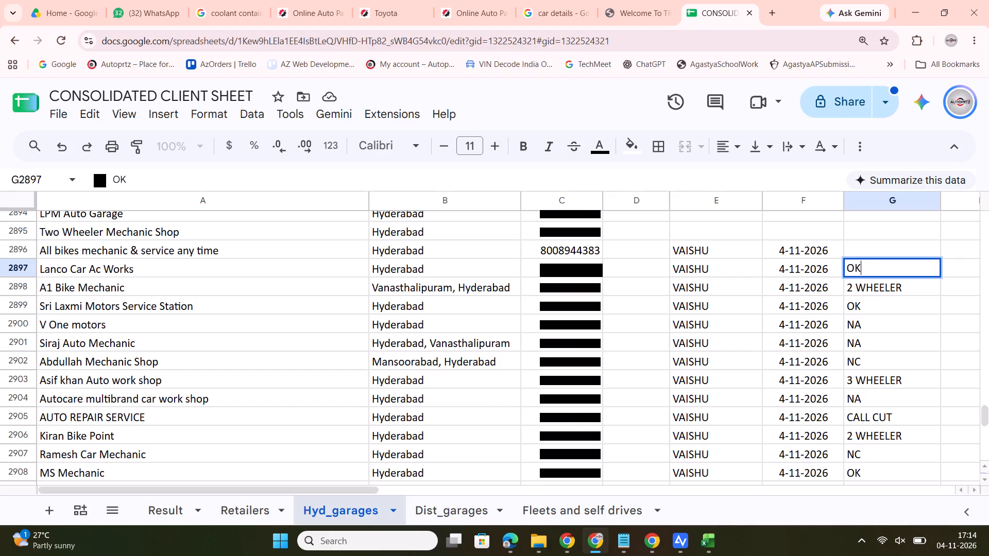
key("Up")
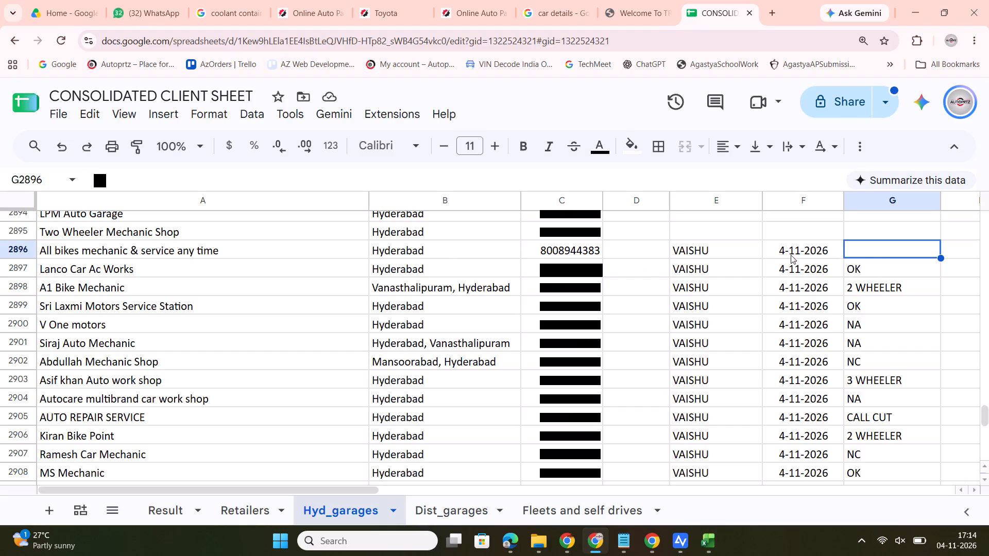
Enter OK as the call outcome for All bikes mechanic & service any time in row 2896, column G.
left_click(589, 248)
left_click(885, 241)
left_click(871, 248)
left_click(229, 255)
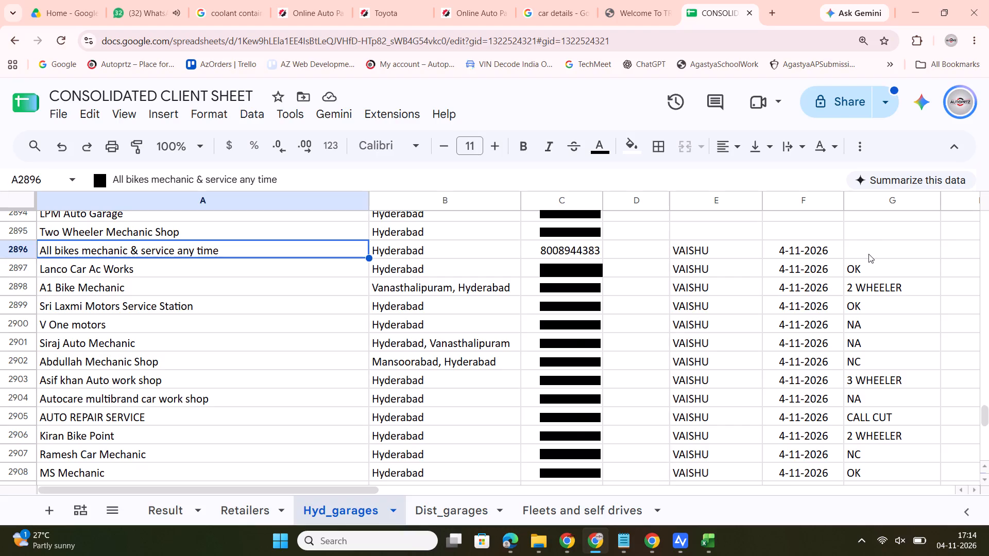
left_click(868, 254)
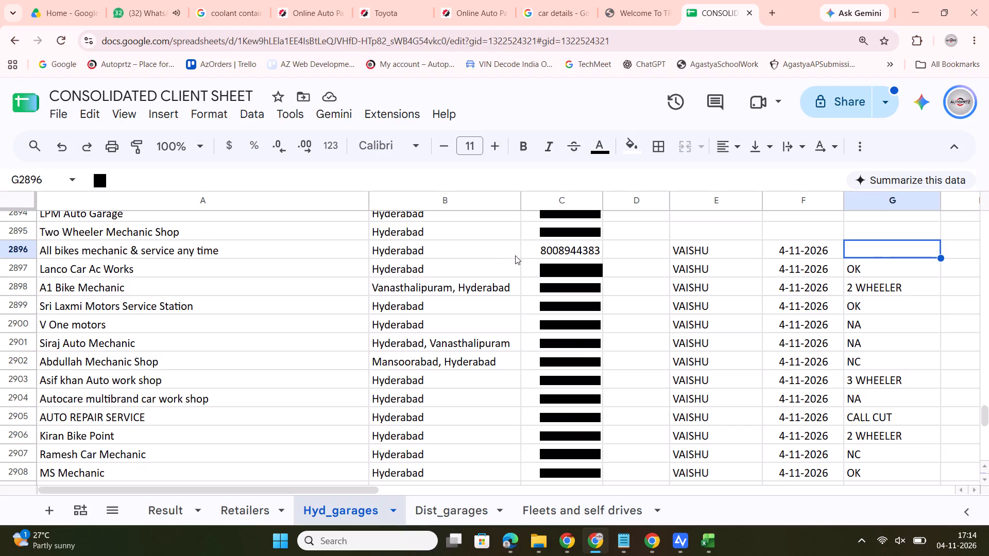
type("OK")
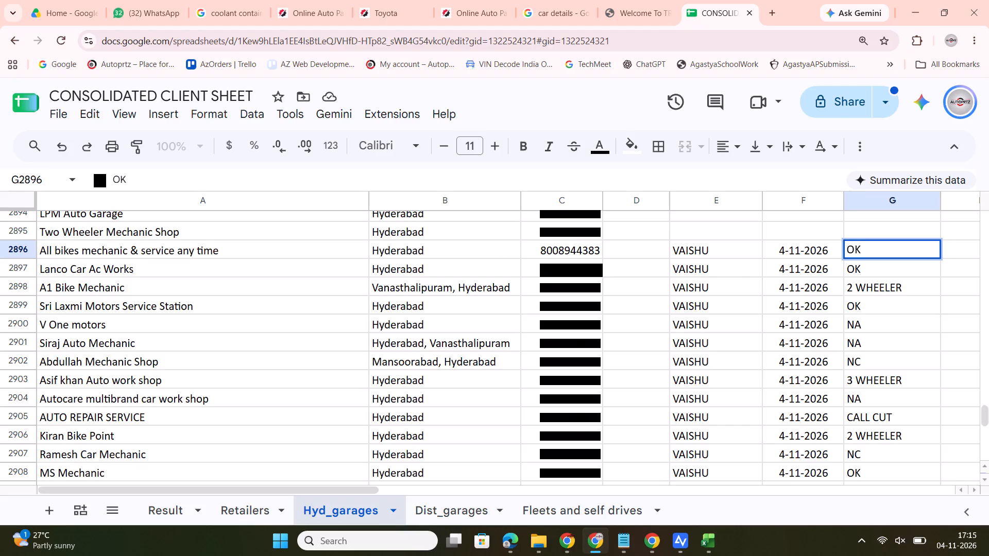
key("Up")
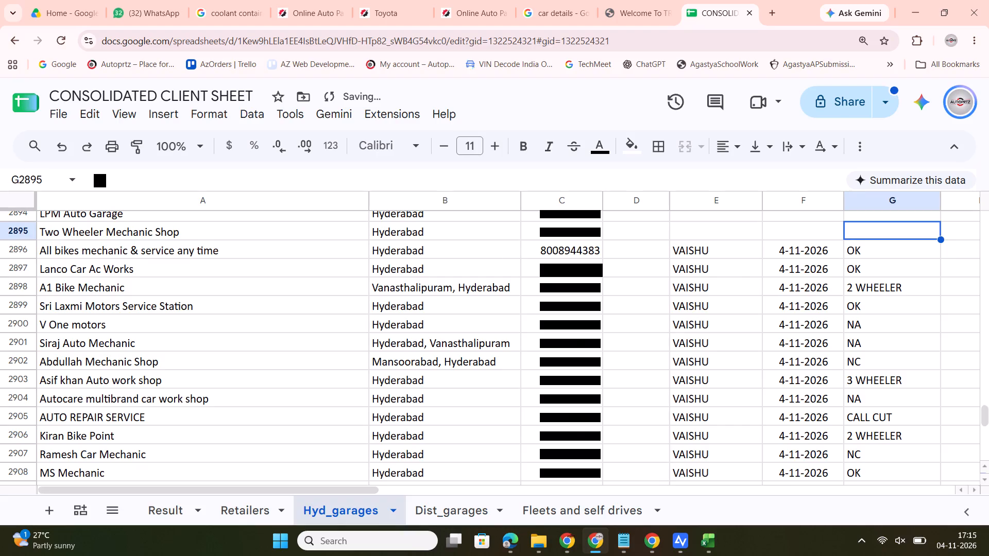
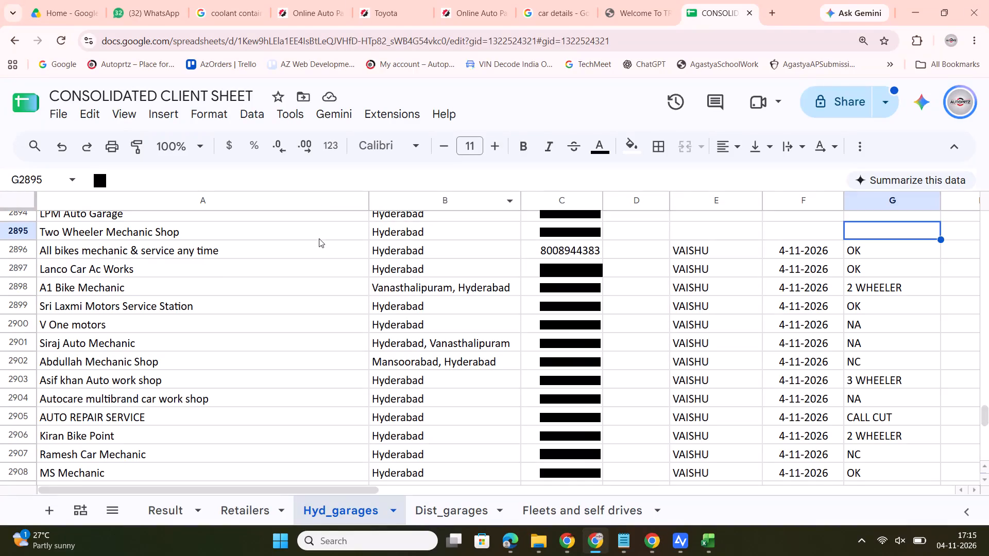
Enter 2 WHEELER as the call outcome for Two Wheeler Mechanic Shop in row 2895, column G.
left_click(318, 230)
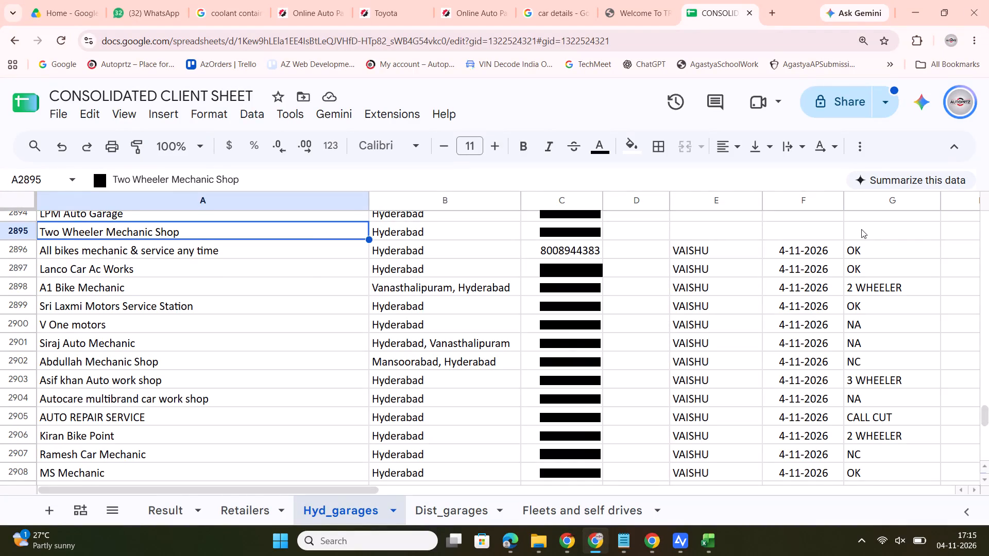
left_click(862, 230)
left_click(882, 281)
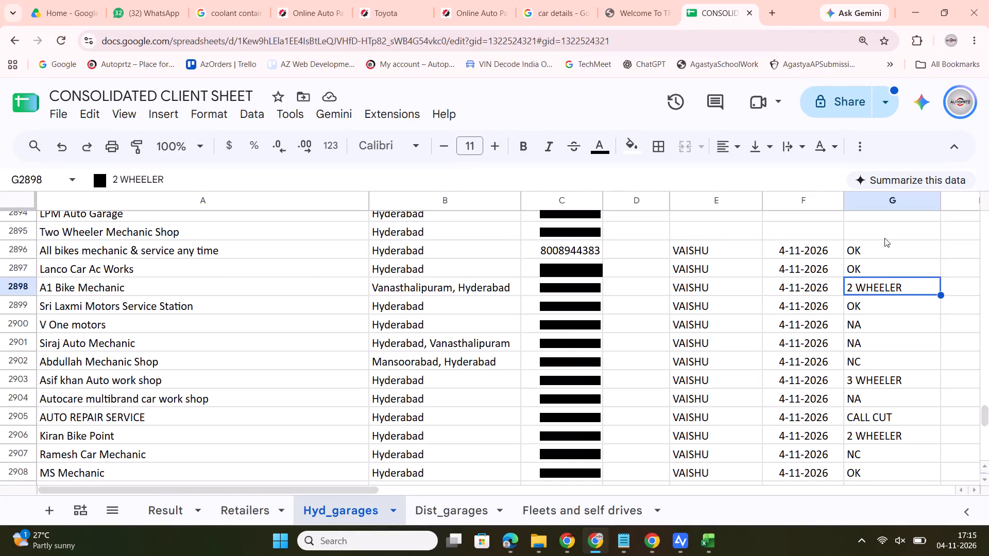
left_click(884, 232)
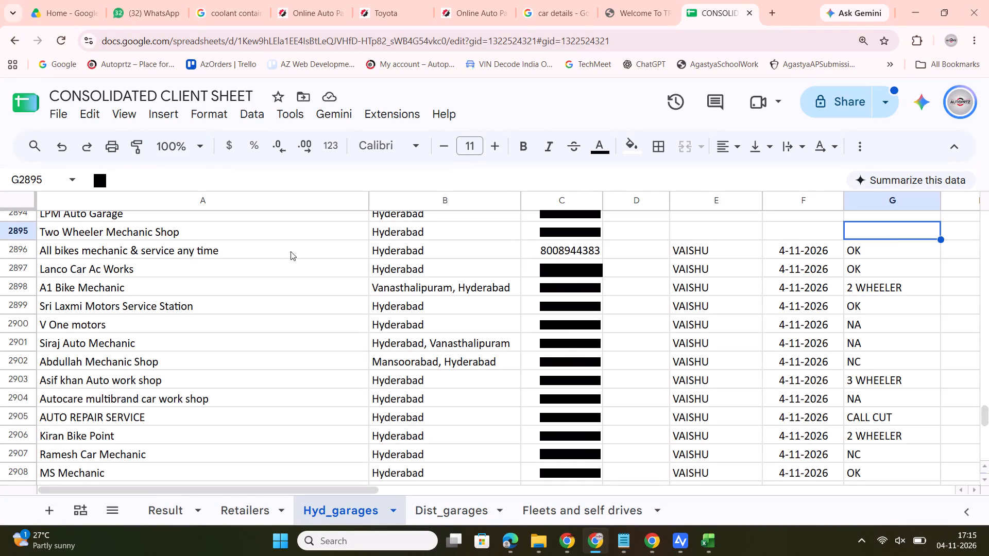
left_click(212, 238)
left_click(888, 235)
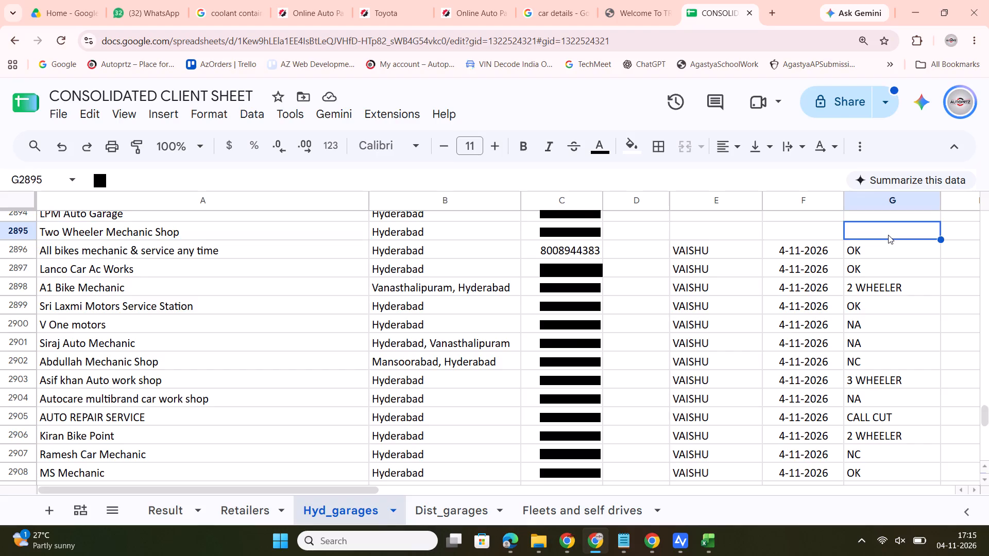
type("2 WHEE")
type("LER")
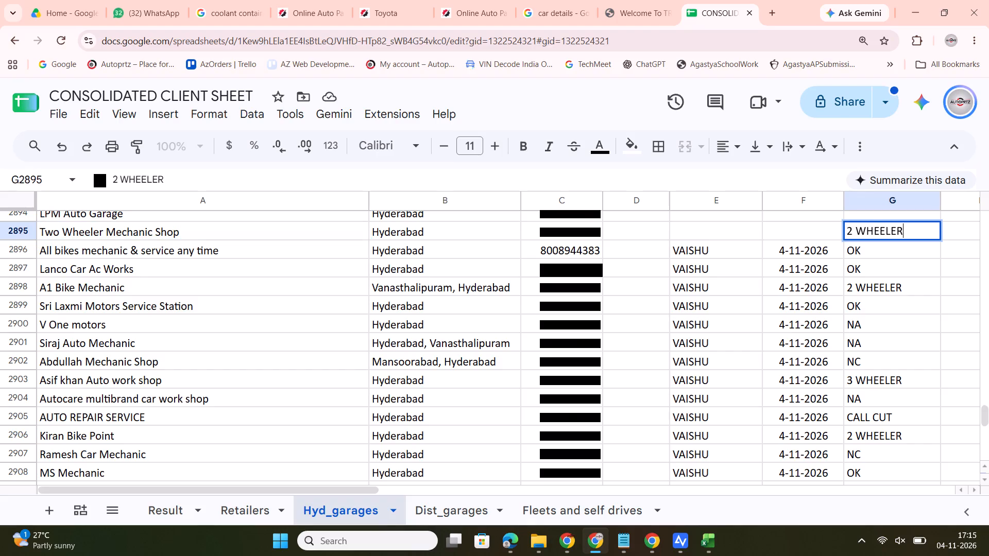
key("Down")
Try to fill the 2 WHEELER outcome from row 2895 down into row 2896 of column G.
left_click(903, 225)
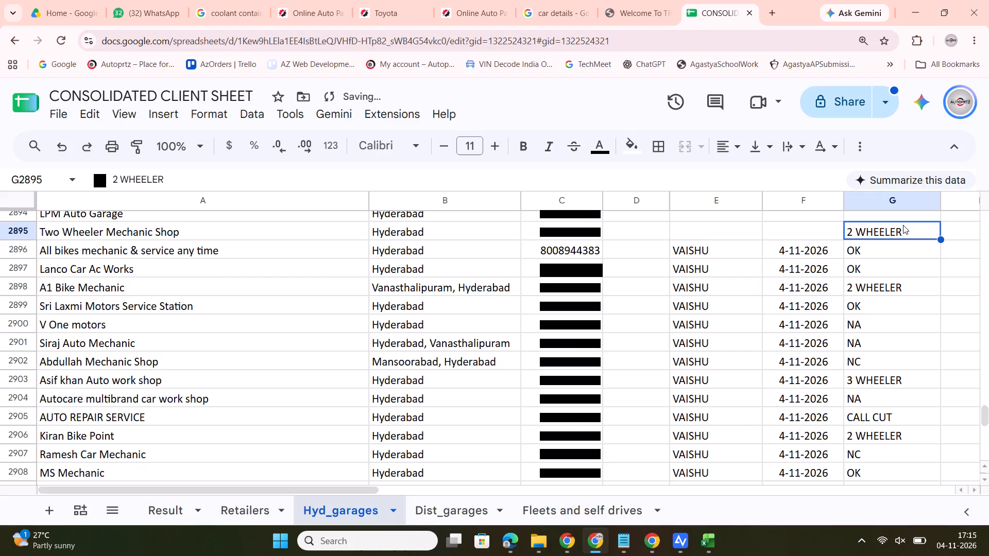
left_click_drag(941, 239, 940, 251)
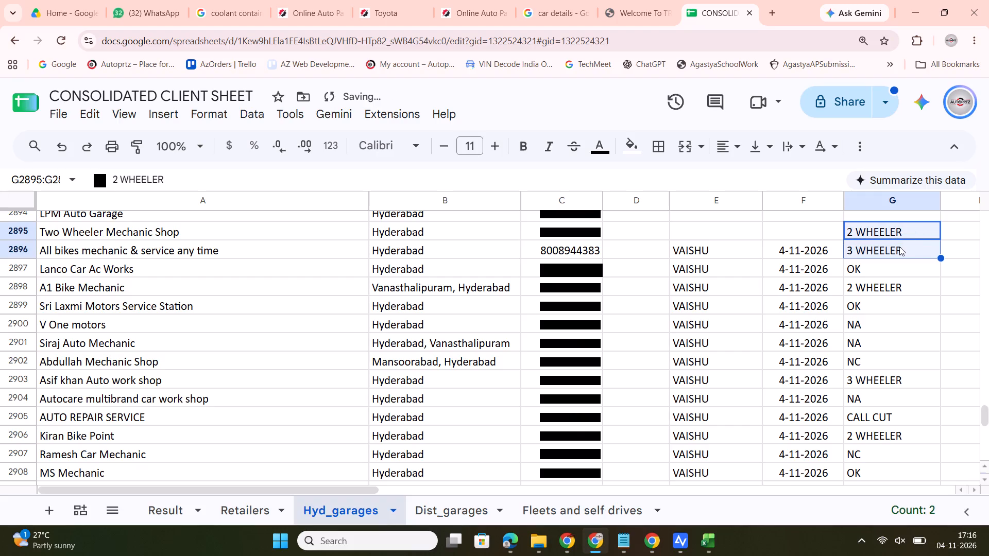
Copy the 2 WHEELER outcome from row 2898 to All bikes mechanic & service any time in row 2896, column G.
left_click(899, 247)
left_click(900, 288)
right_click(900, 288)
left_click(786, 188)
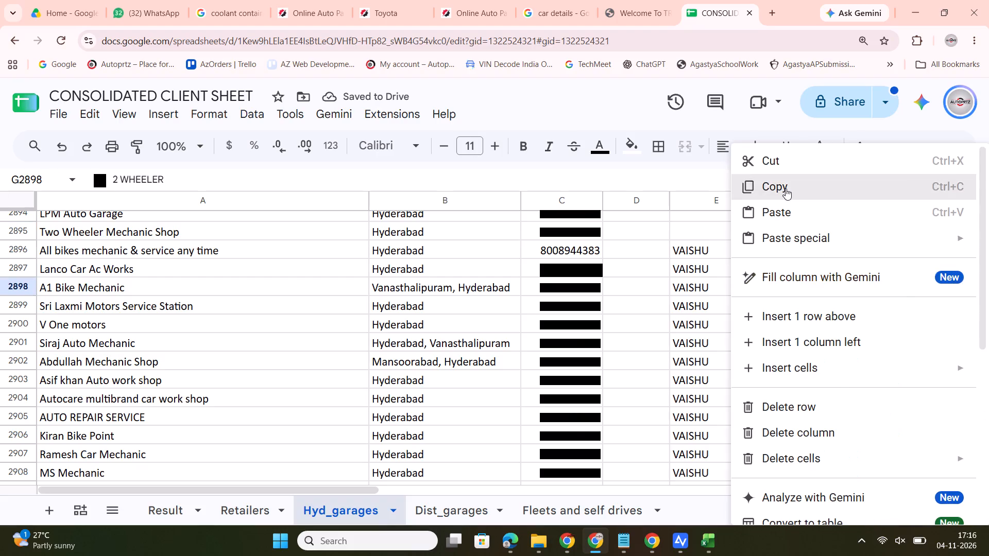
left_click(869, 251)
right_click(869, 251)
left_click(828, 213)
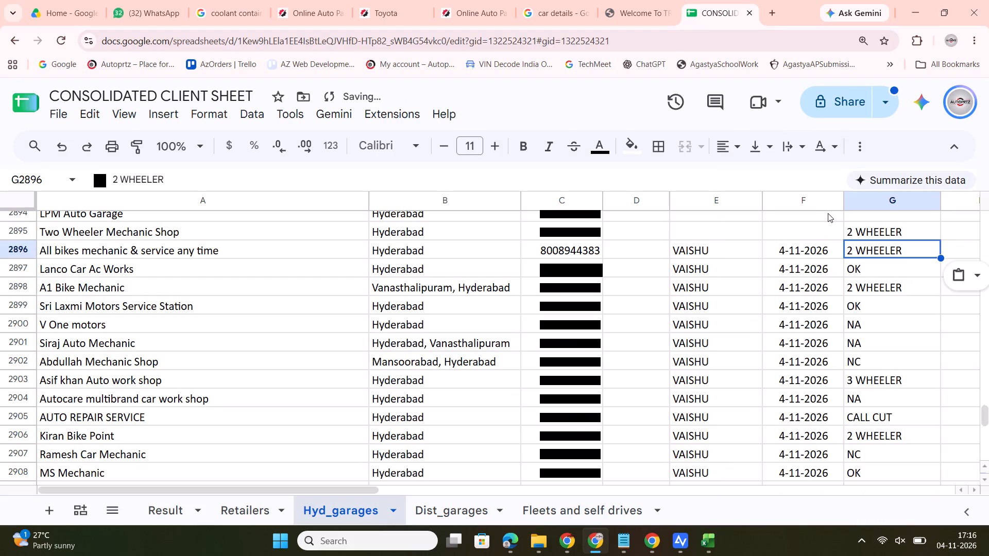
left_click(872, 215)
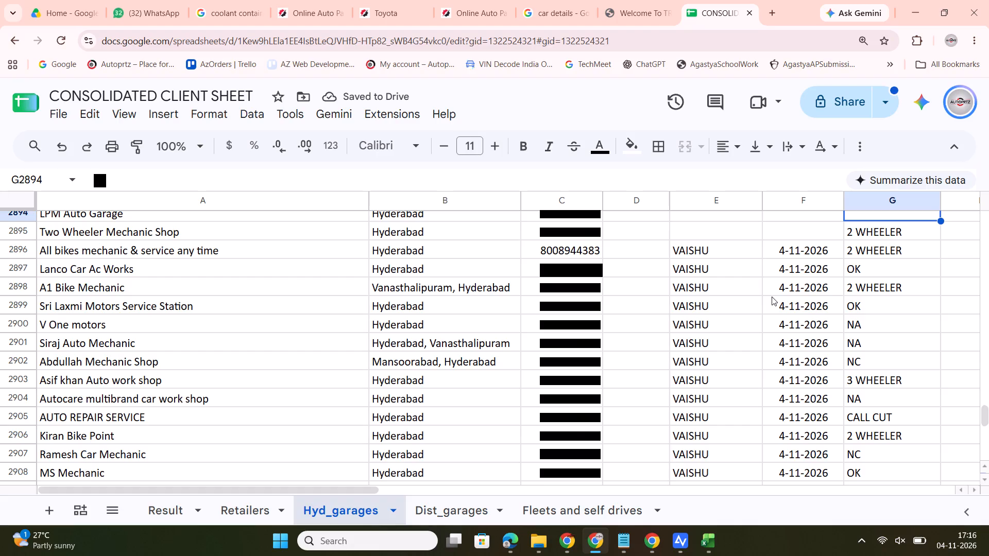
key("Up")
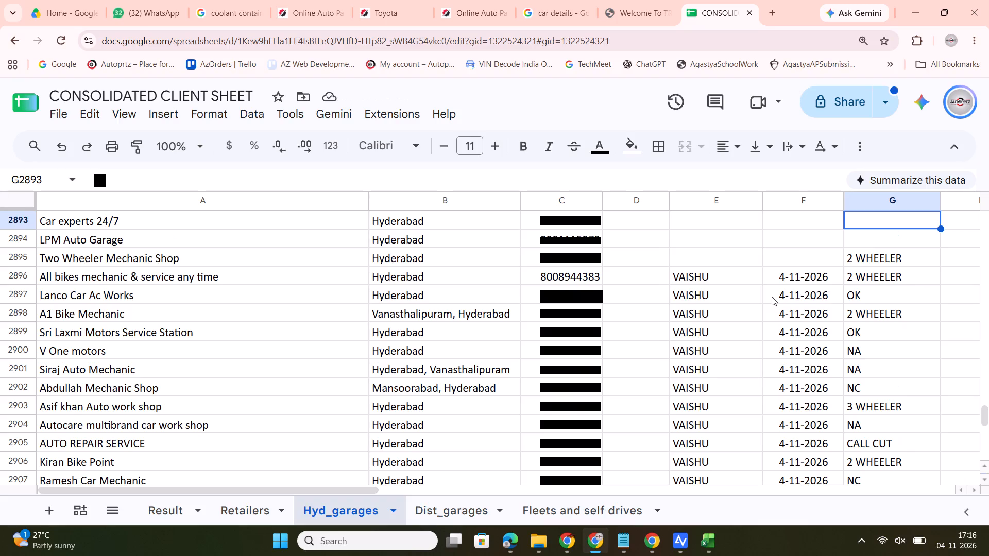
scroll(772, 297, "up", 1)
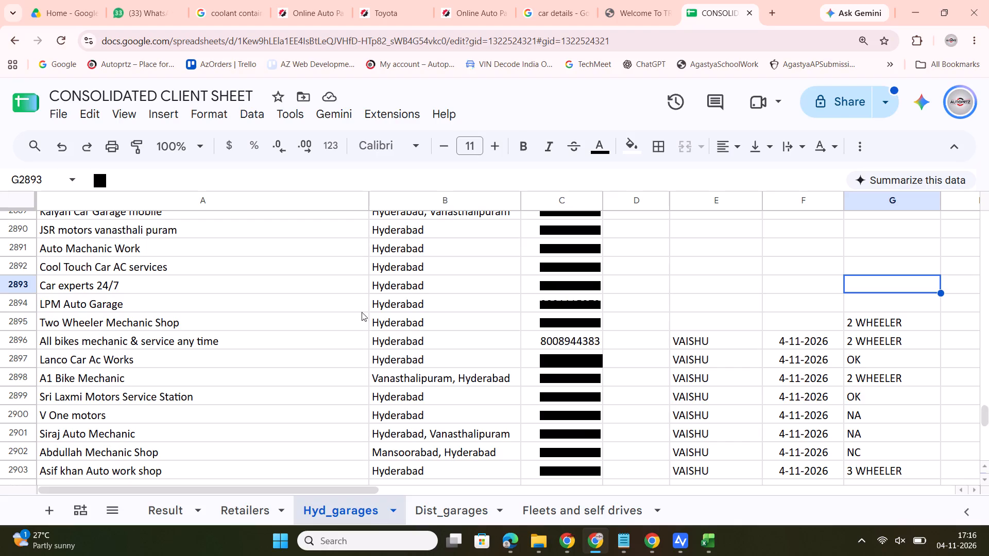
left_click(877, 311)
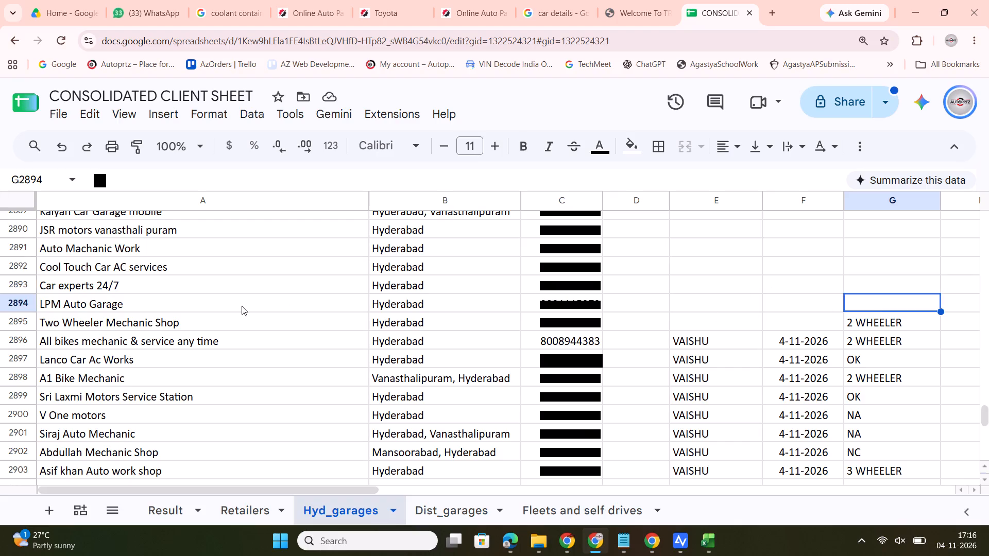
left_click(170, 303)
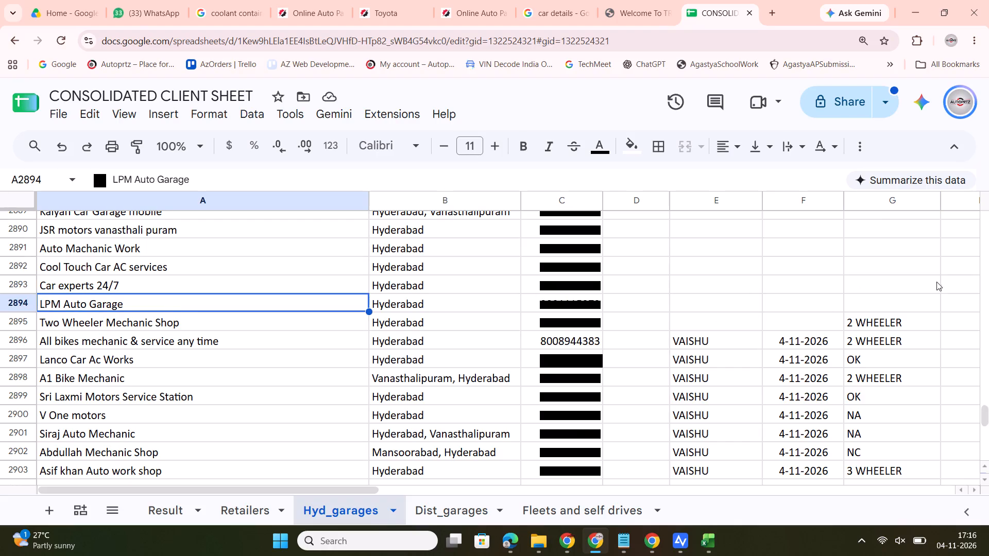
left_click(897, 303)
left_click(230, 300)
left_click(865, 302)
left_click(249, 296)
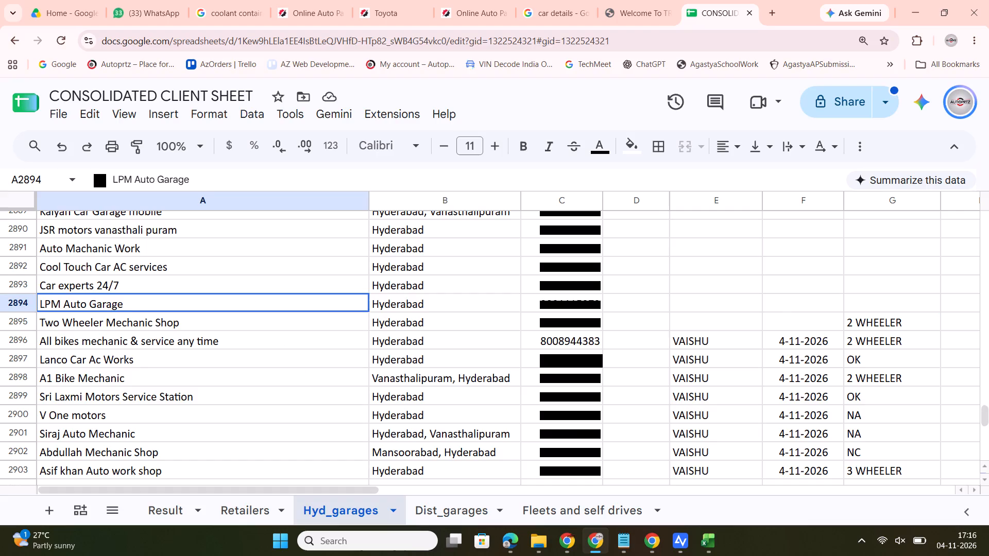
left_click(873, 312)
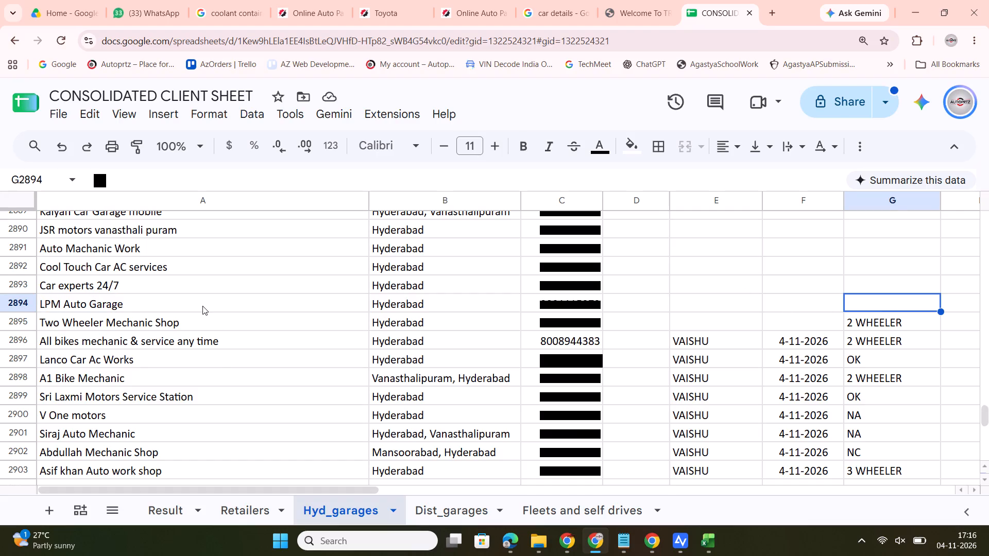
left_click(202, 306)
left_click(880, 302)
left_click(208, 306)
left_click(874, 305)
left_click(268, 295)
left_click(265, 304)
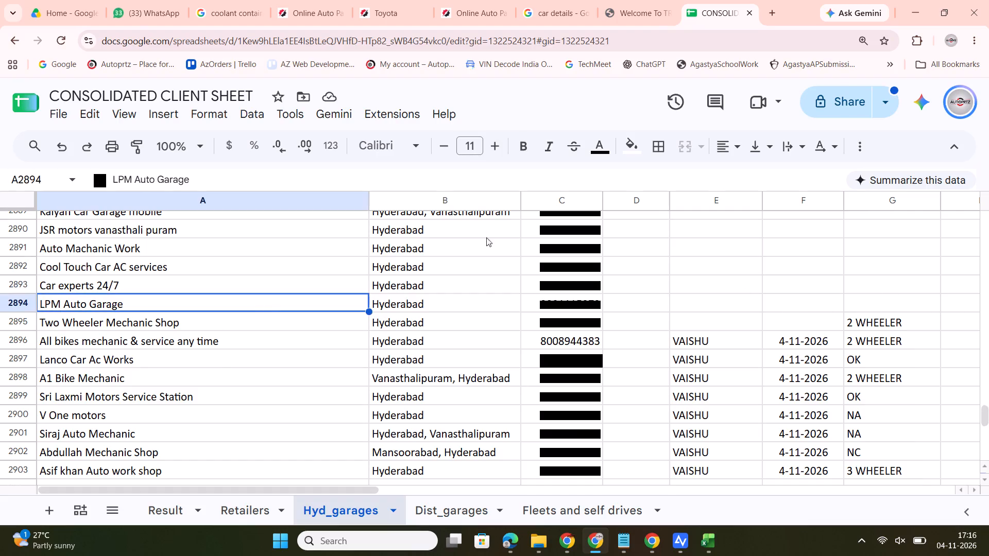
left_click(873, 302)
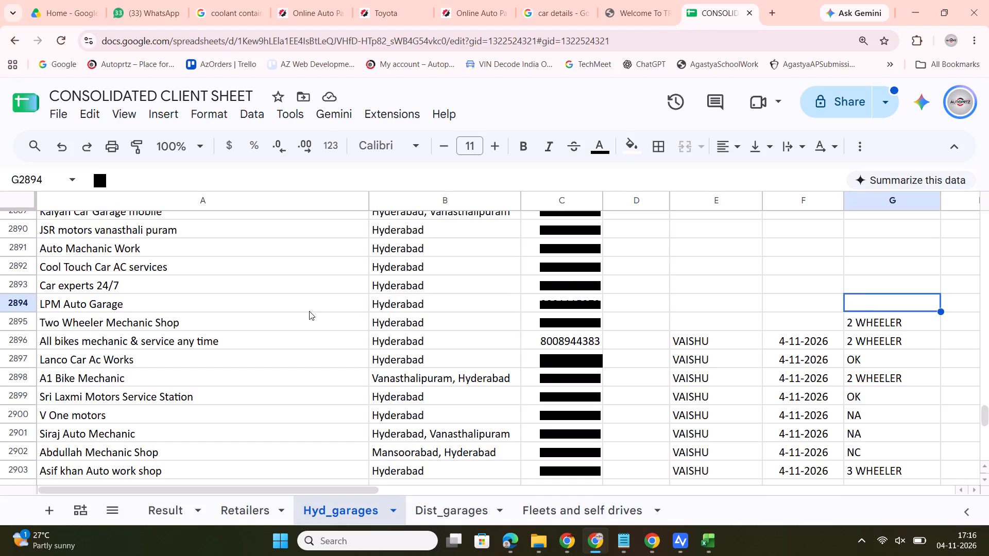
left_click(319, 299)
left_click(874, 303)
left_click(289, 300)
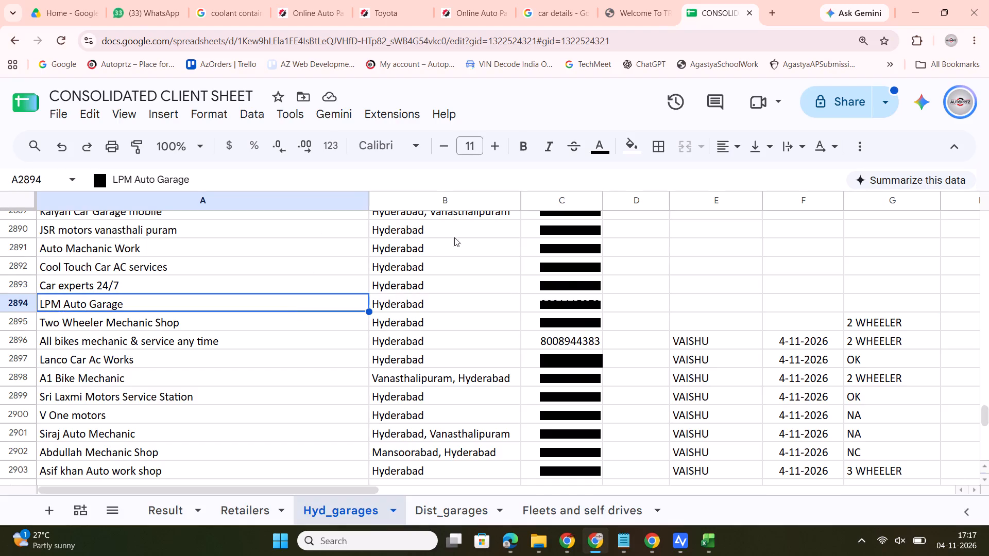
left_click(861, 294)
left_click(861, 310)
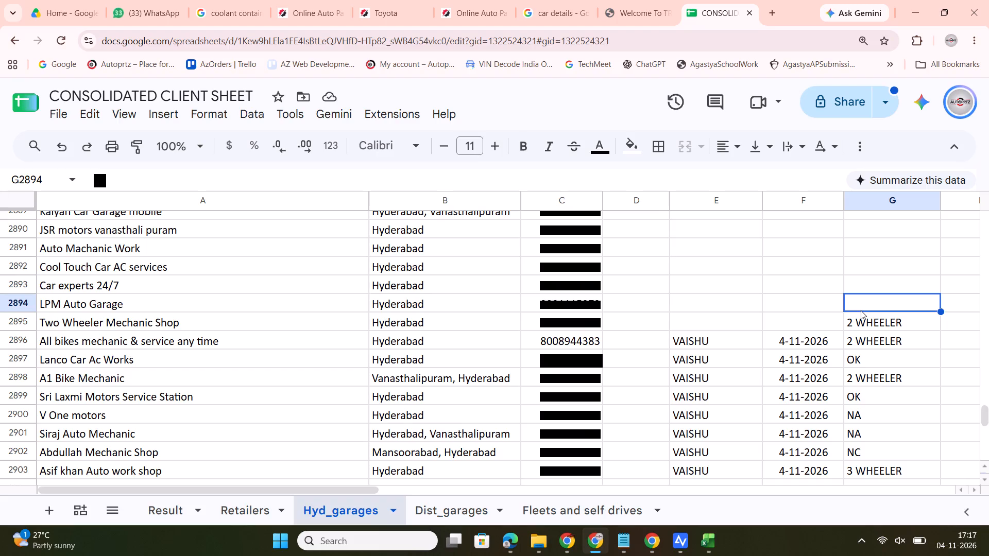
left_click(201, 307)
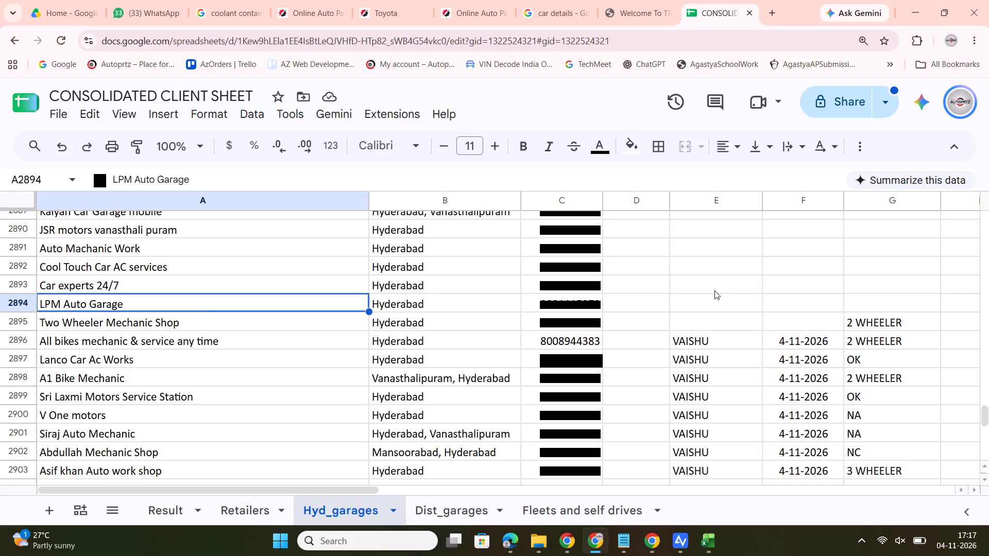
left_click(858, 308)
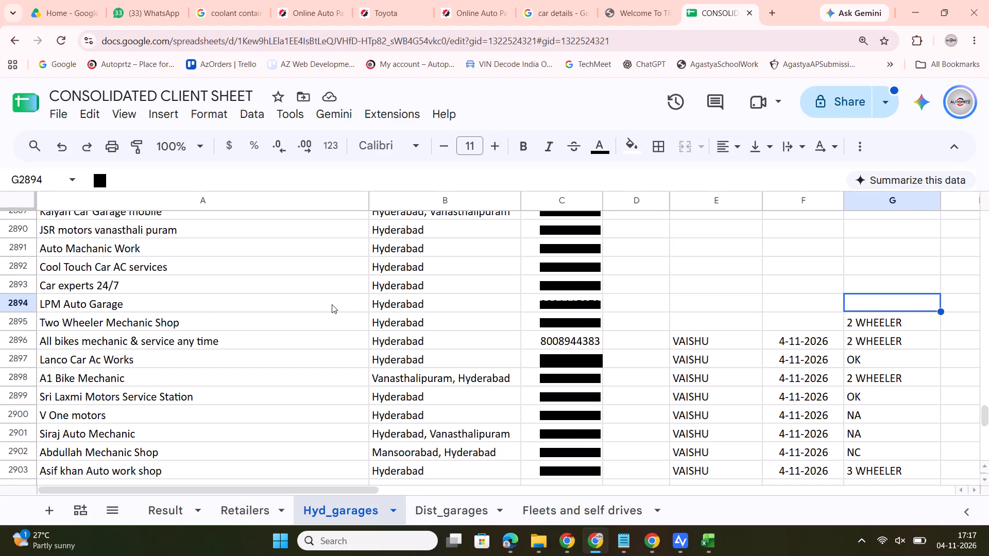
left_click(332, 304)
Enter OK as the call outcome for LPM Auto Garage in row 2894, column G.
left_click(880, 308)
type("OK")
key("Up")
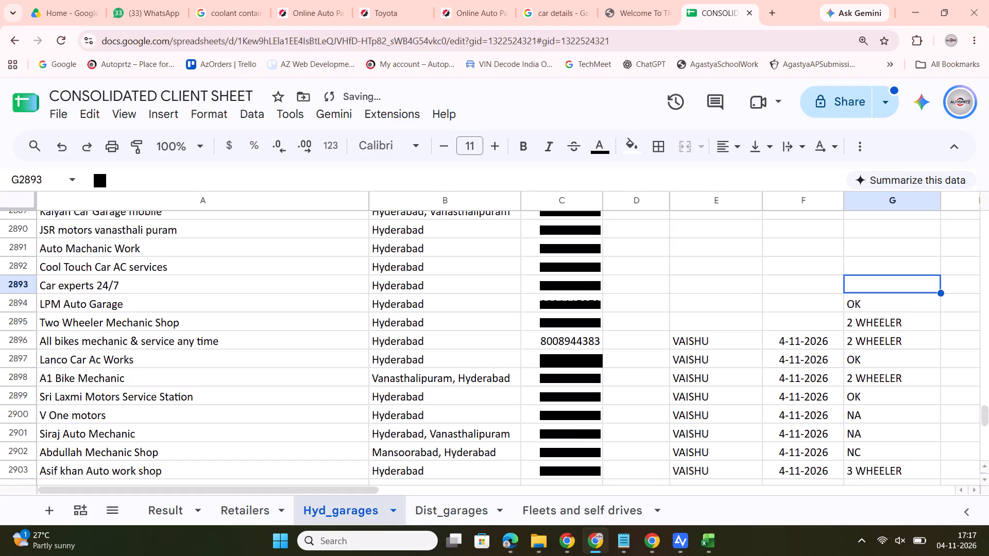
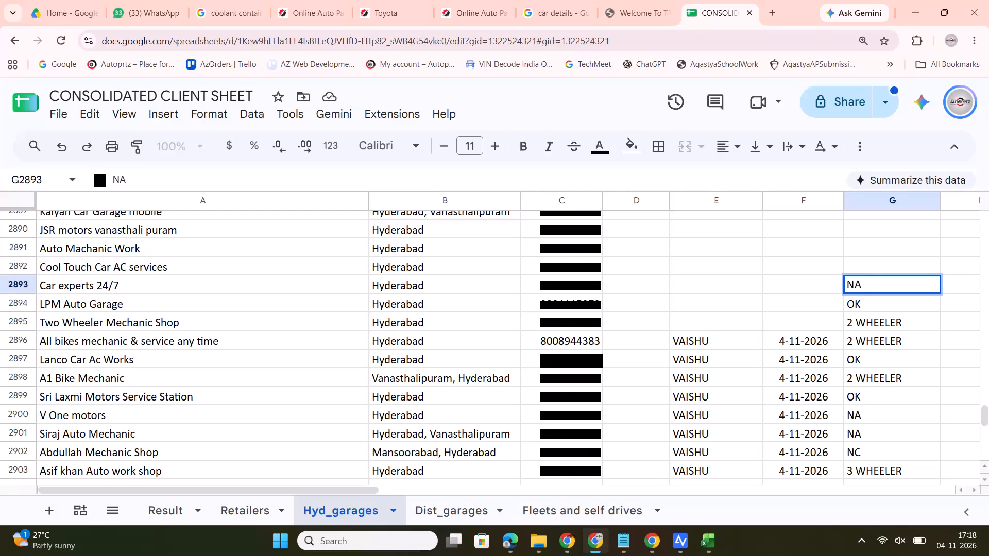
Commit NA for Car experts 24/7 in row 2893 and enter BUSY for Cool Touch Car AC services in row 2892, column G.
key("Up")
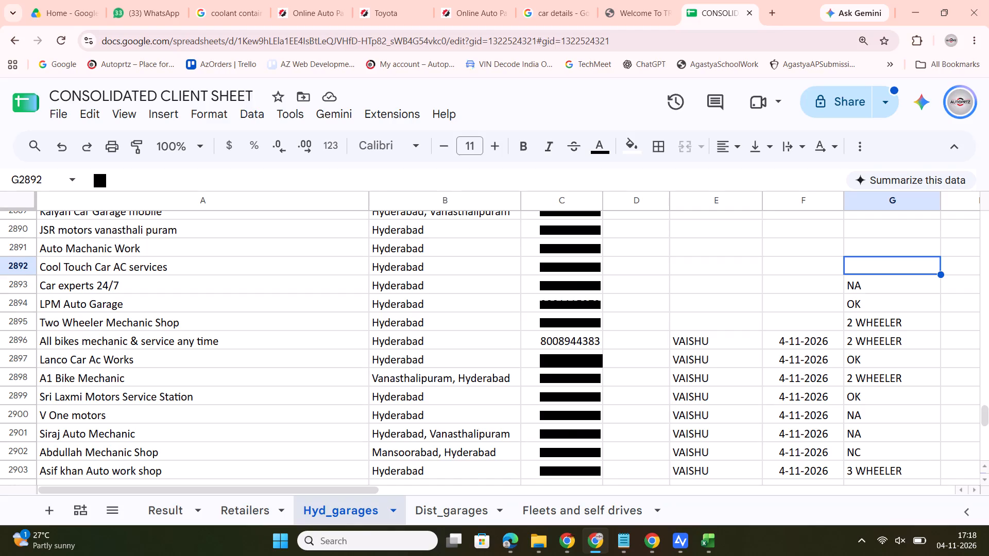
type("BU")
key("Up")
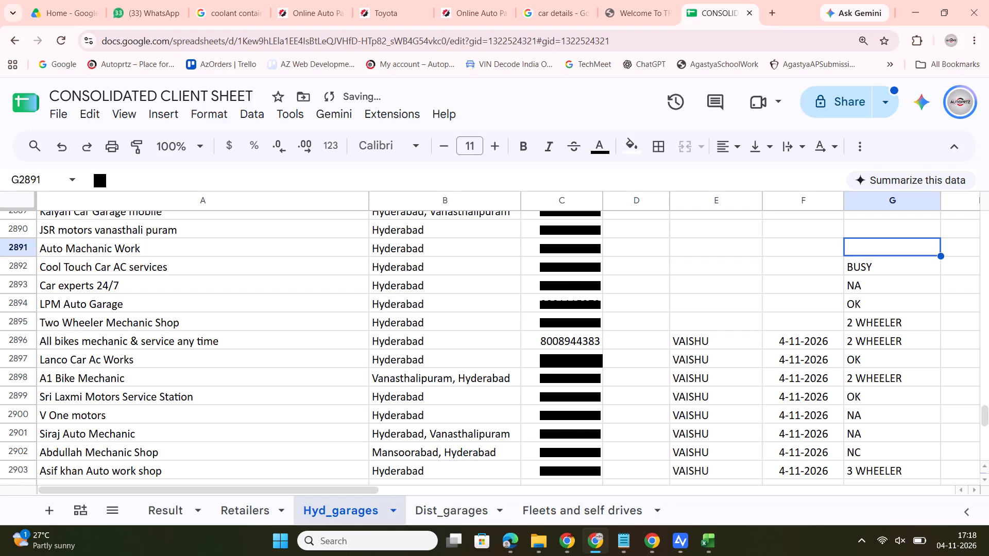
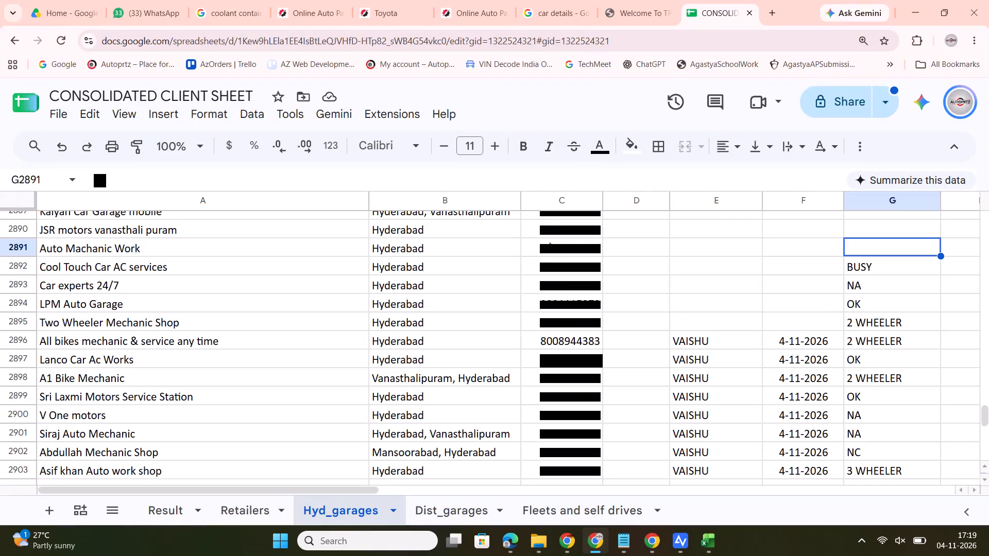
Check the contact number of Auto Machanic Work in row 2891 and look through the garage rows above it.
left_click(550, 243)
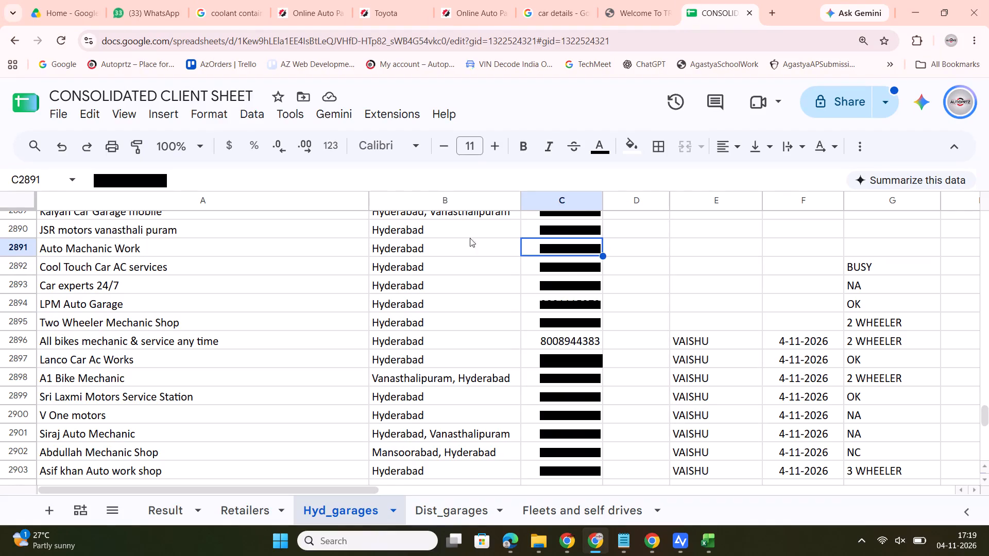
scroll(249, 281, "up", 12)
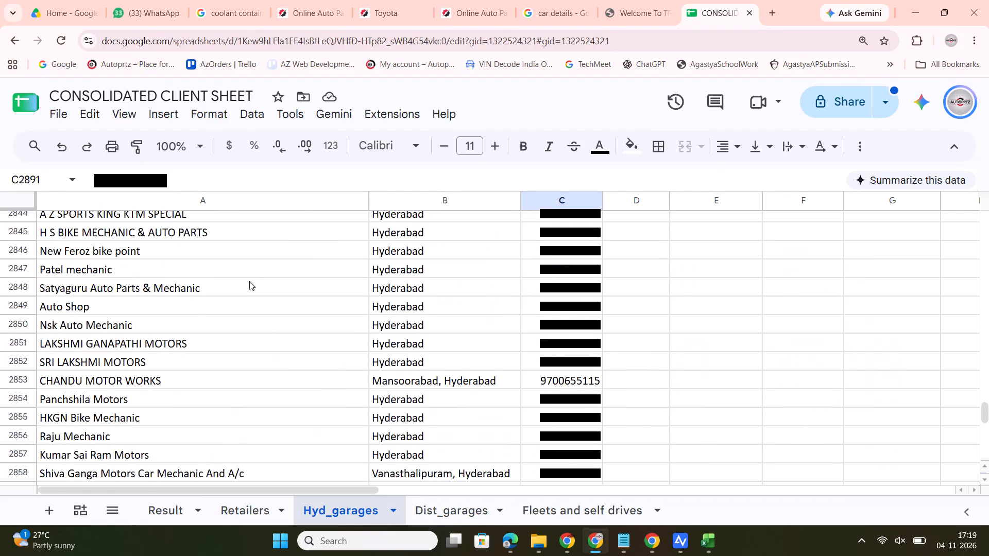
scroll(249, 281, "up", 5)
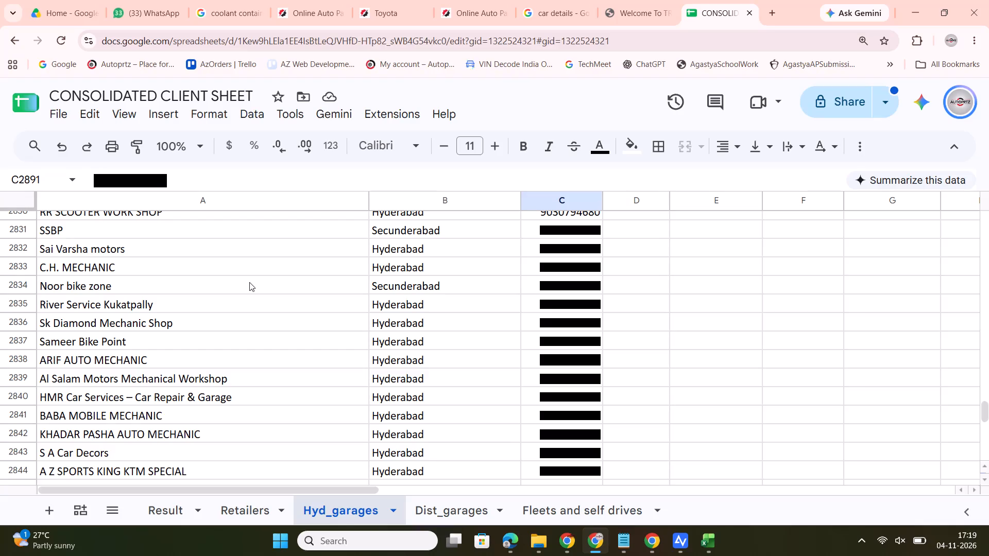
scroll(522, 333, "up", 15)
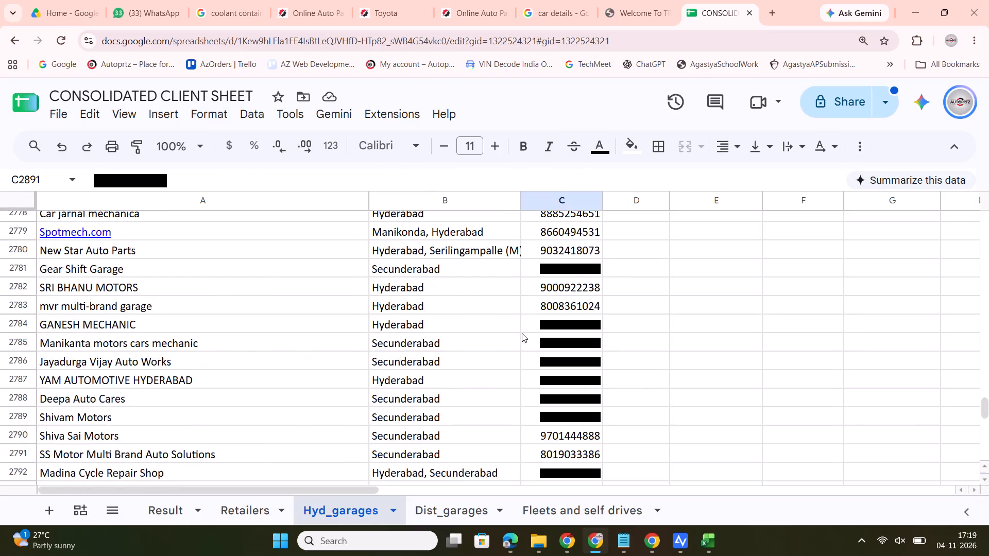
scroll(522, 333, "up", 10)
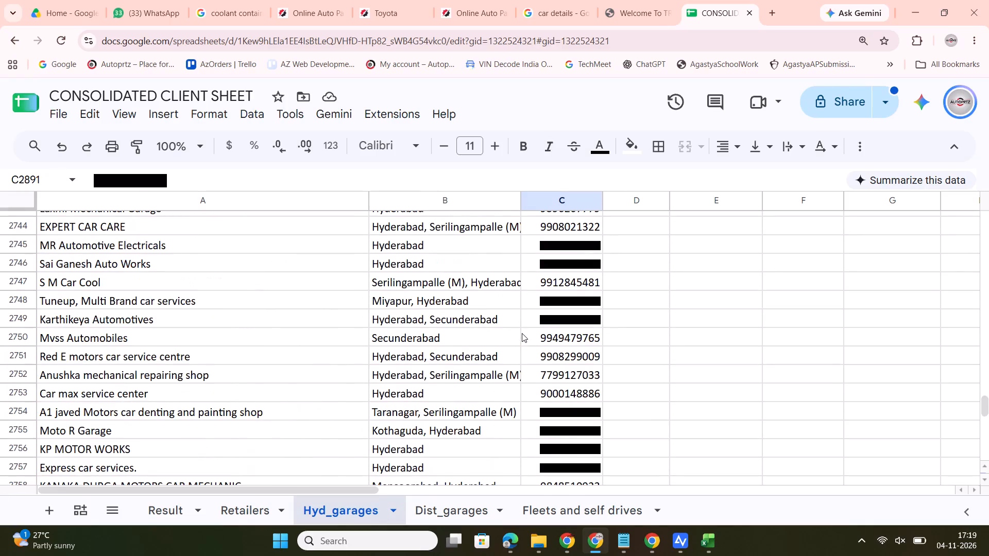
scroll(522, 333, "up", 1)
scroll(522, 333, "down", 20)
scroll(522, 333, "down", 11)
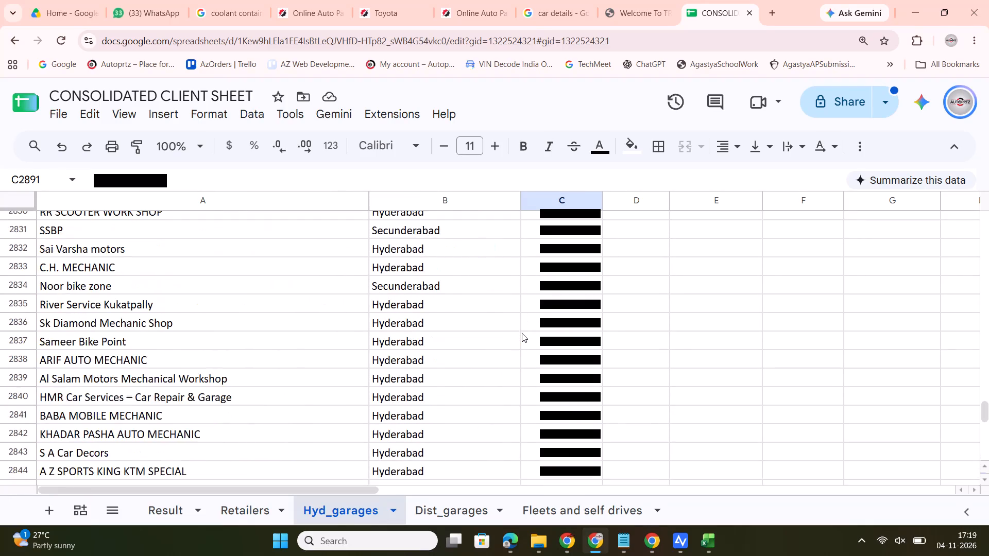
scroll(522, 333, "down", 18)
scroll(522, 333, "up", 10)
scroll(522, 333, "down", 2)
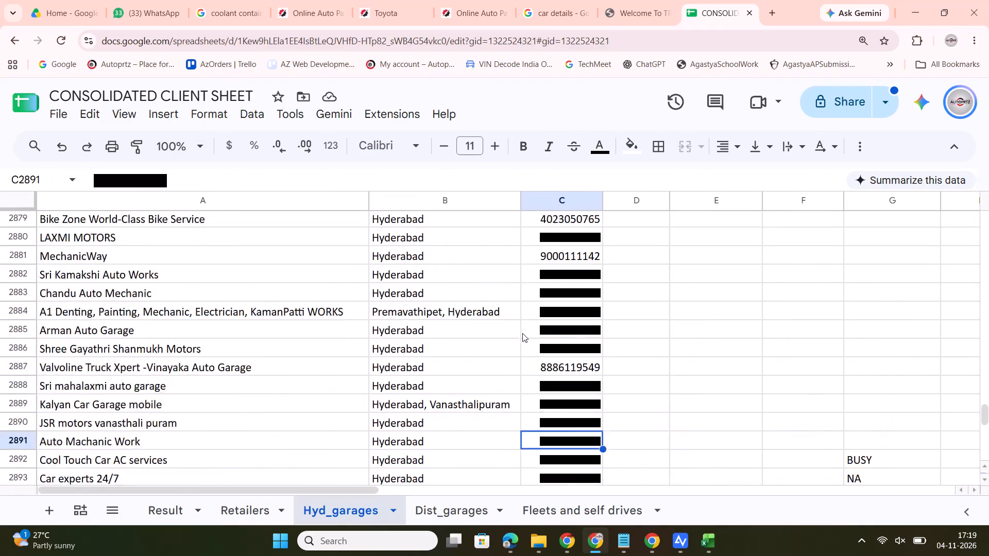
scroll(522, 333, "down", 2)
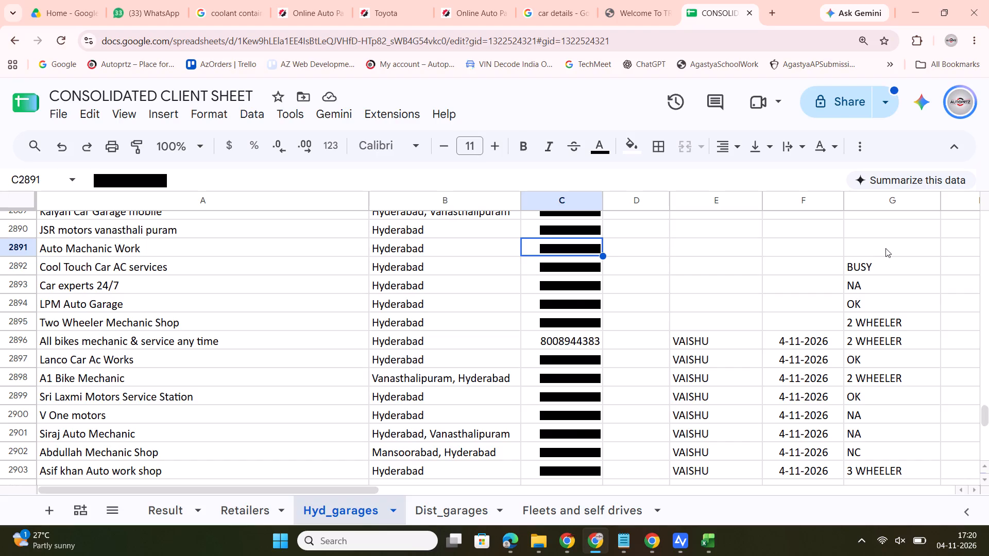
Enter NA as the call outcome for Auto Machanic Work in row 2891, column G.
left_click(885, 248)
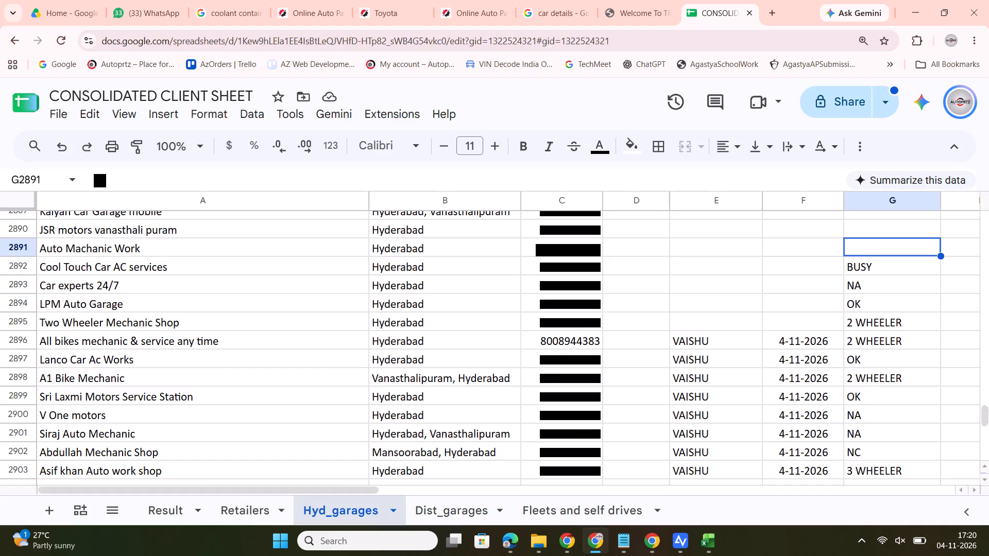
type("NA")
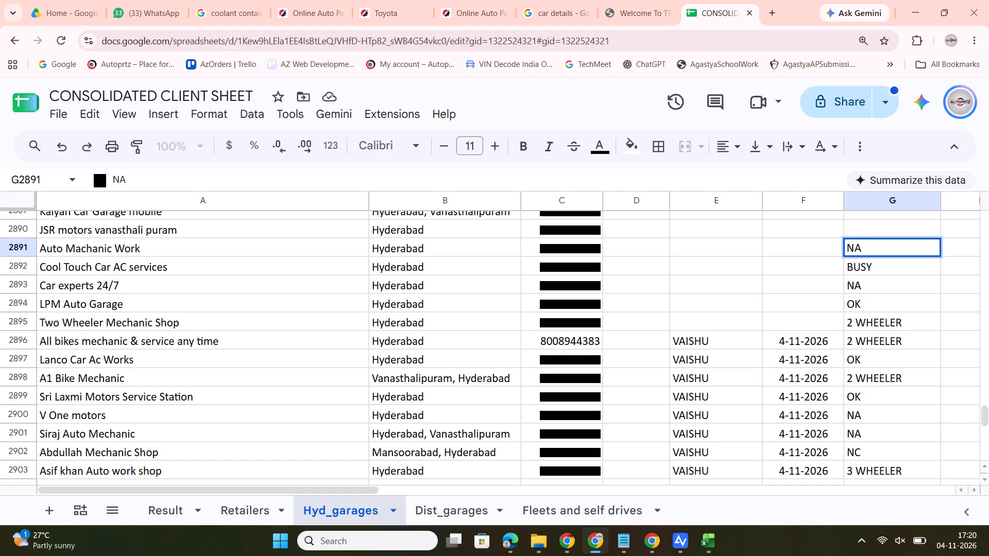
key("Up")
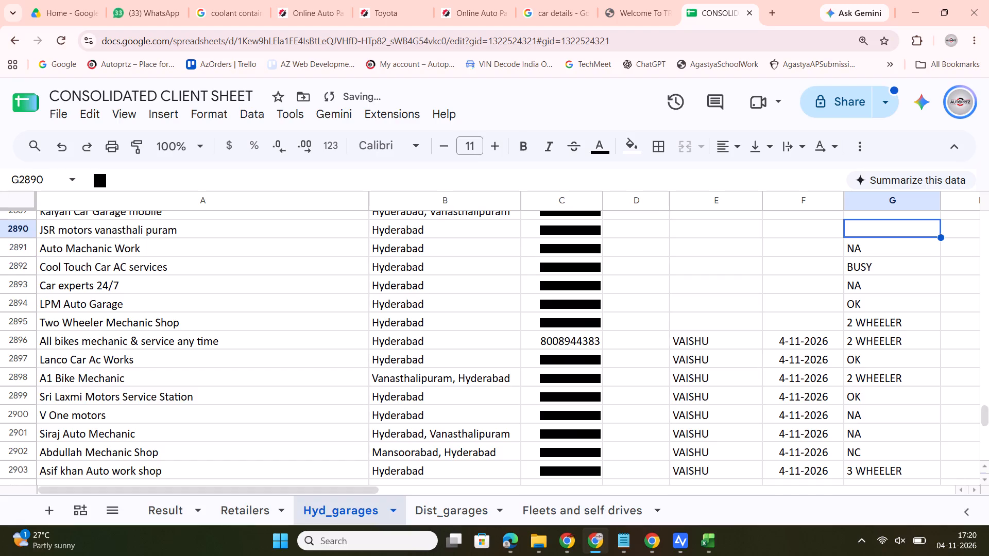
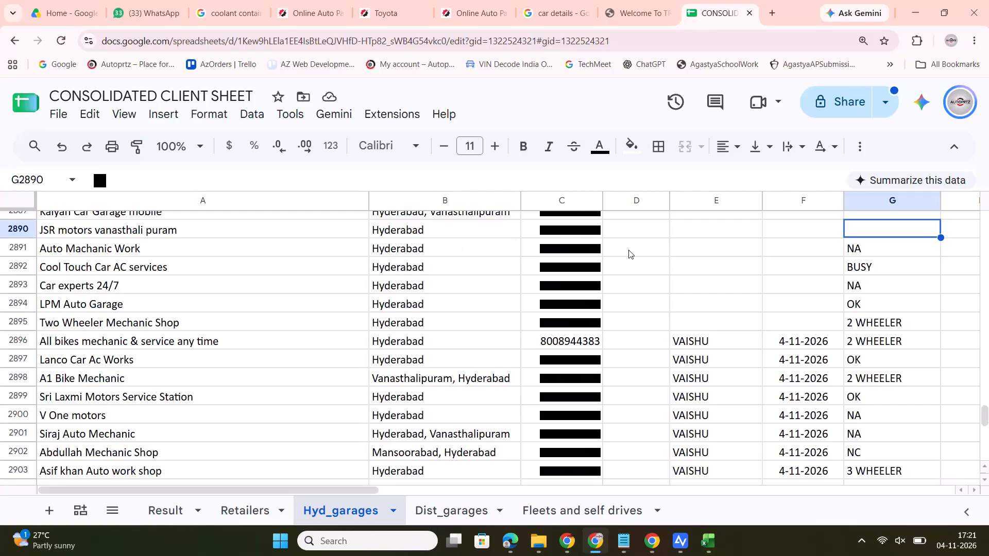
Look through the contact dates, callers and outcomes in Hyd_garages and locate the topmost row of the 4-11-2026 batch.
scroll(628, 250, "up", 6)
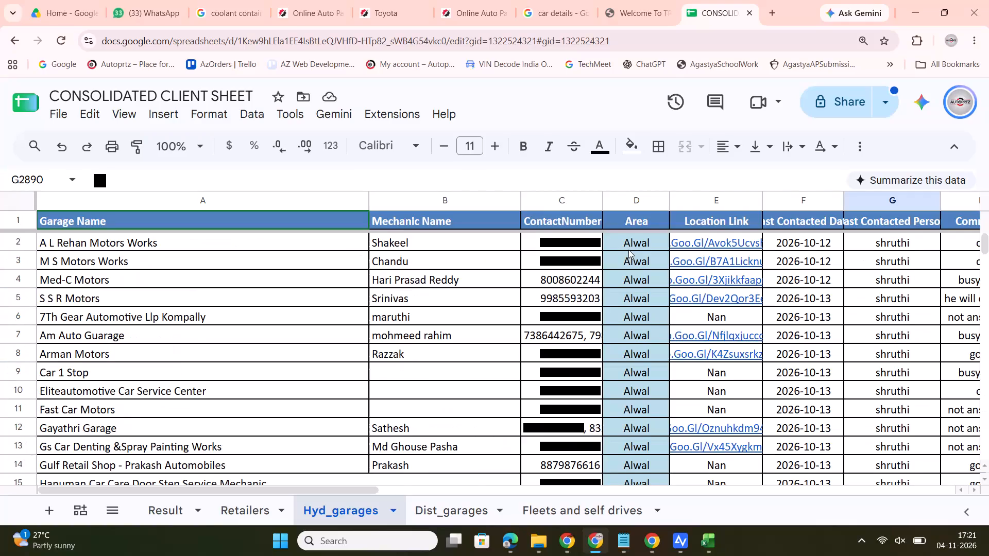
scroll(628, 250, "down", 8)
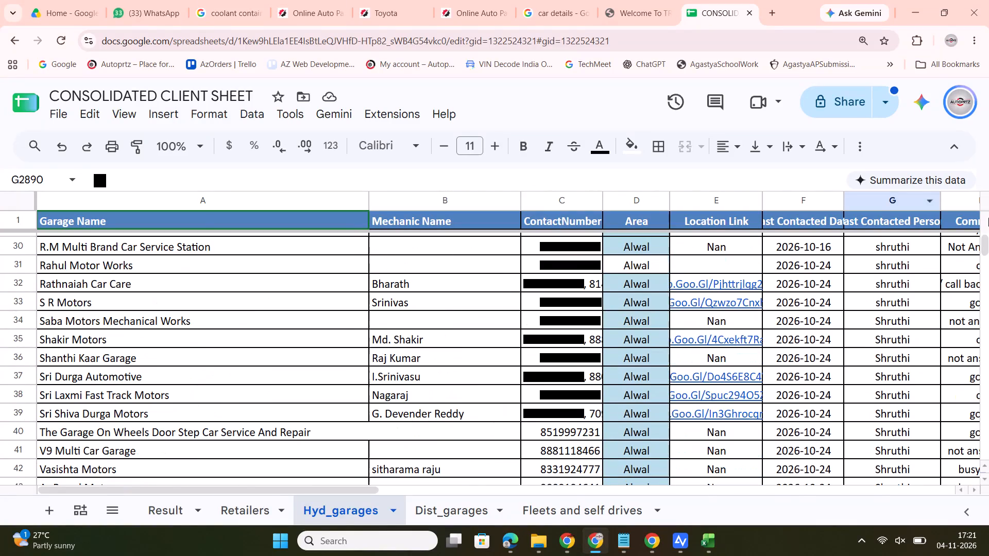
left_click_drag(983, 242, 986, 447)
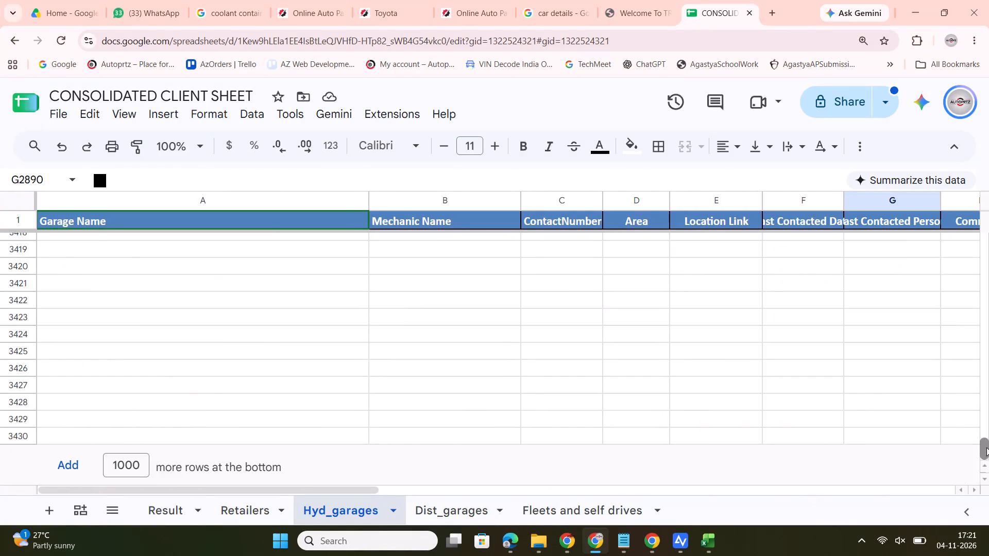
left_click_drag(986, 447, 988, 385)
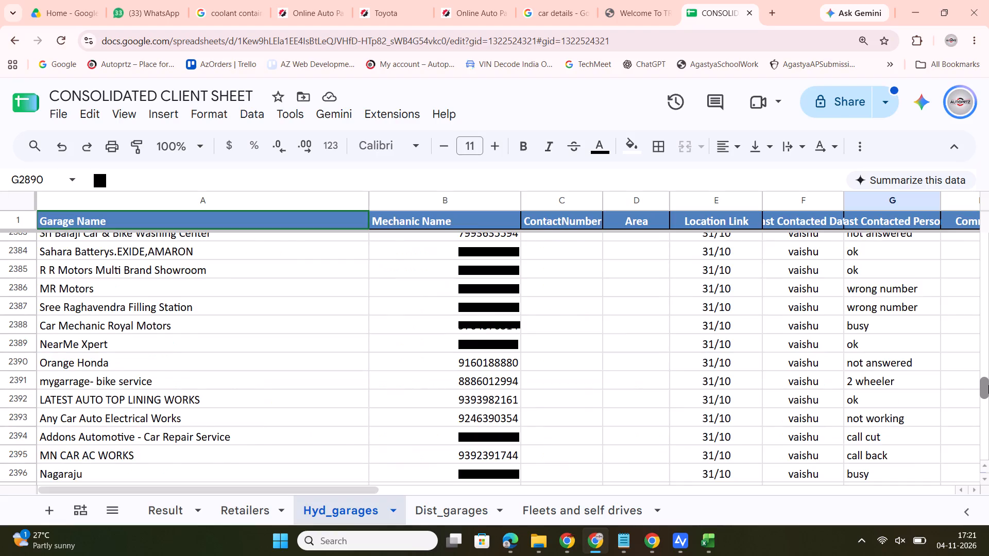
left_click_drag(988, 385, 984, 361)
scroll(845, 340, "up", 2)
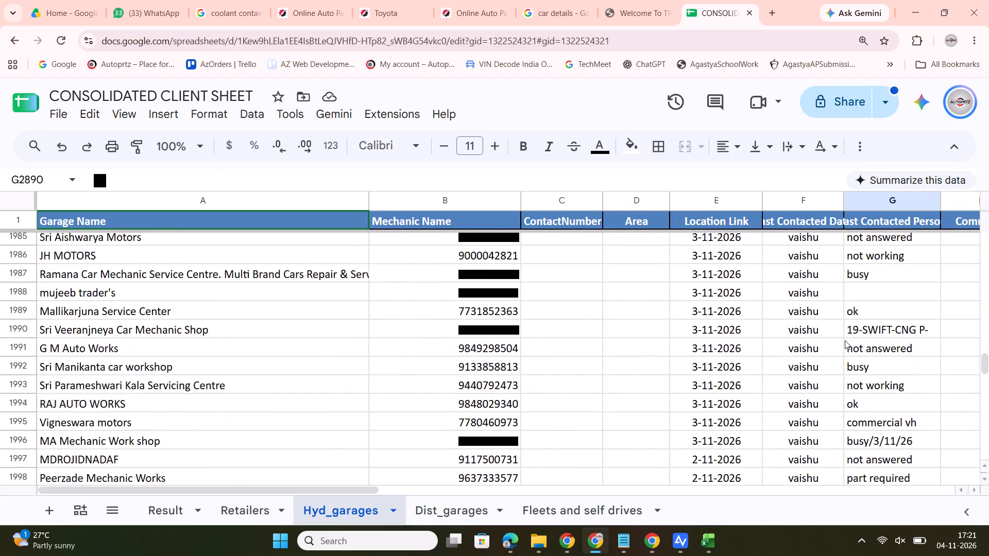
scroll(845, 340, "up", 11)
left_click(897, 314)
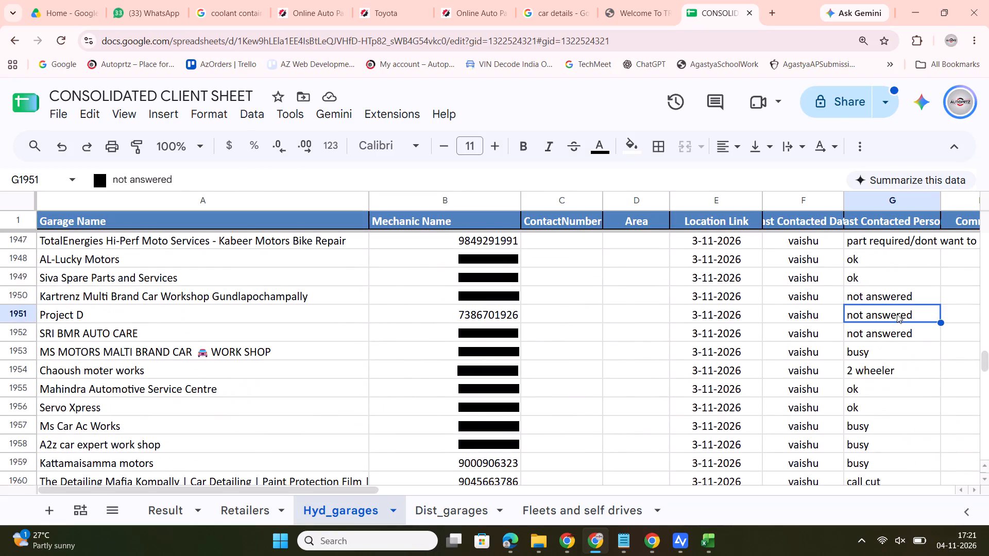
key("ctrl+Up")
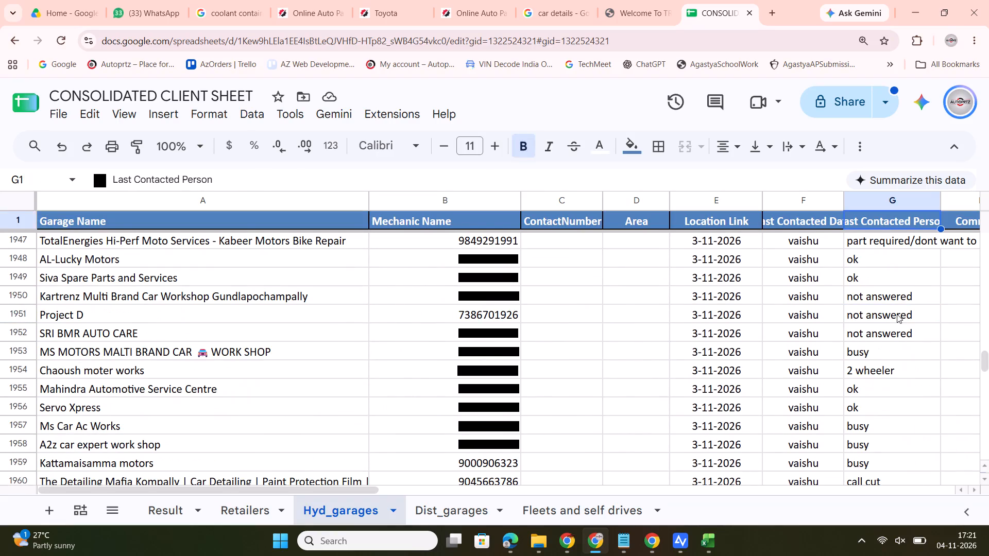
scroll(909, 311, "up", 3)
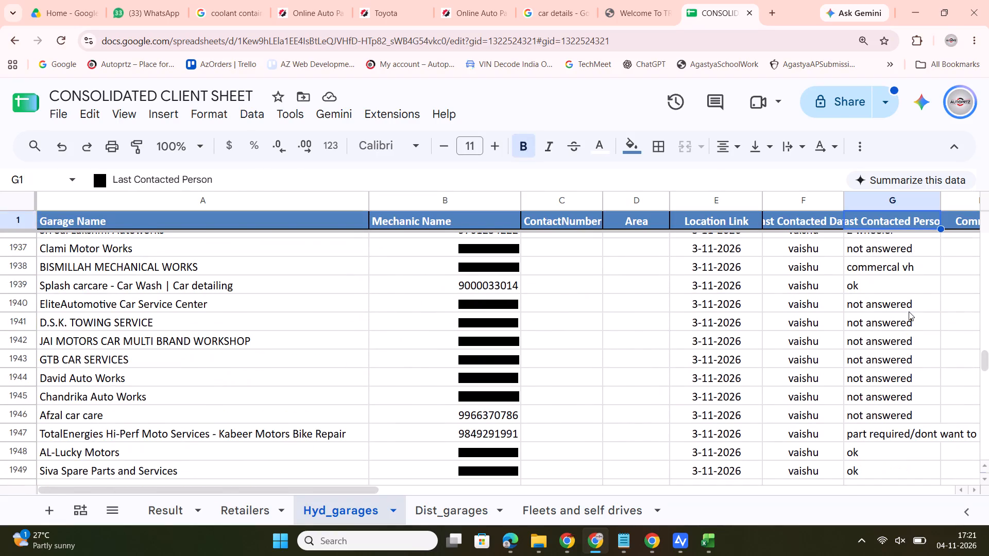
key("ctrl+Up")
key("ctrl+Down")
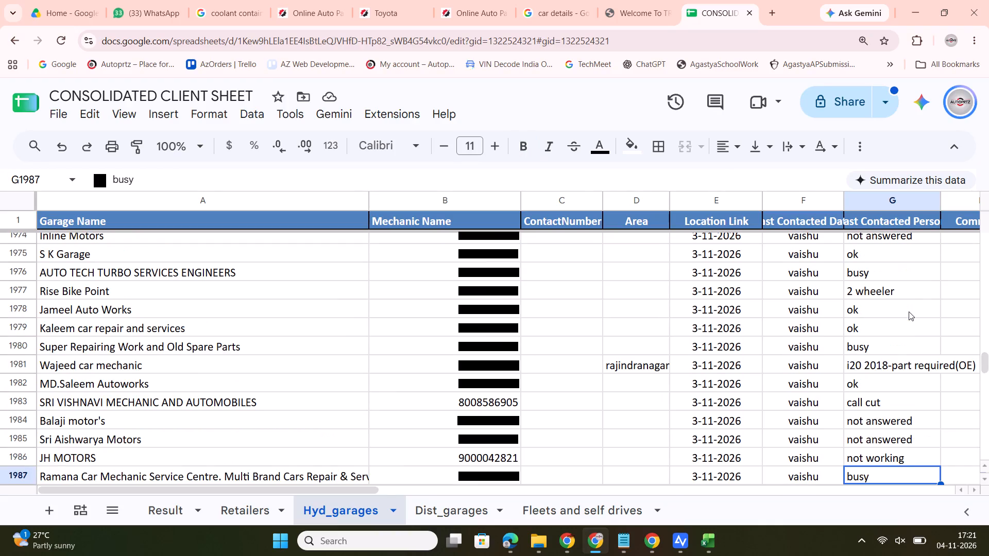
scroll(879, 377, "down", 3)
scroll(879, 379, "up", 4)
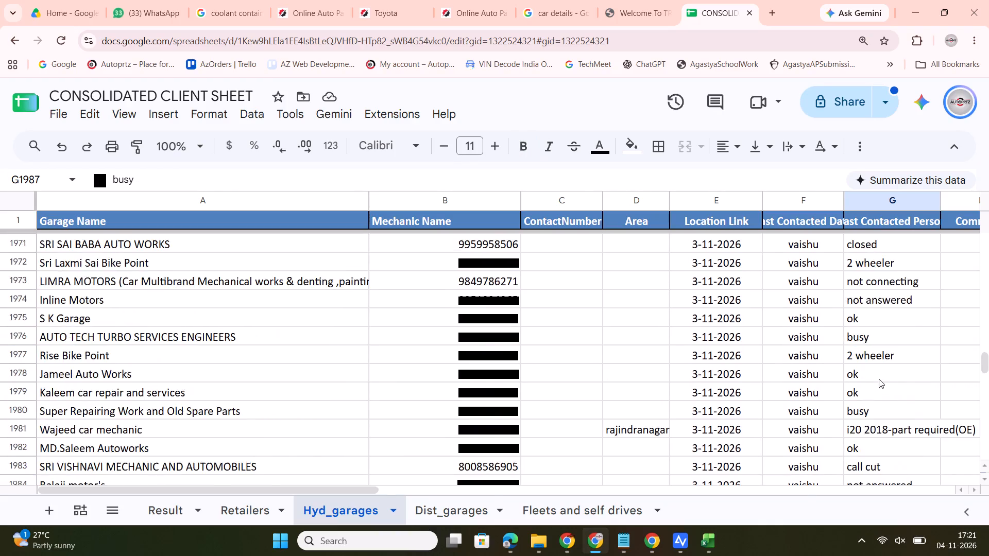
scroll(879, 379, "up", 20)
scroll(879, 379, "up", 5)
scroll(879, 379, "down", 3)
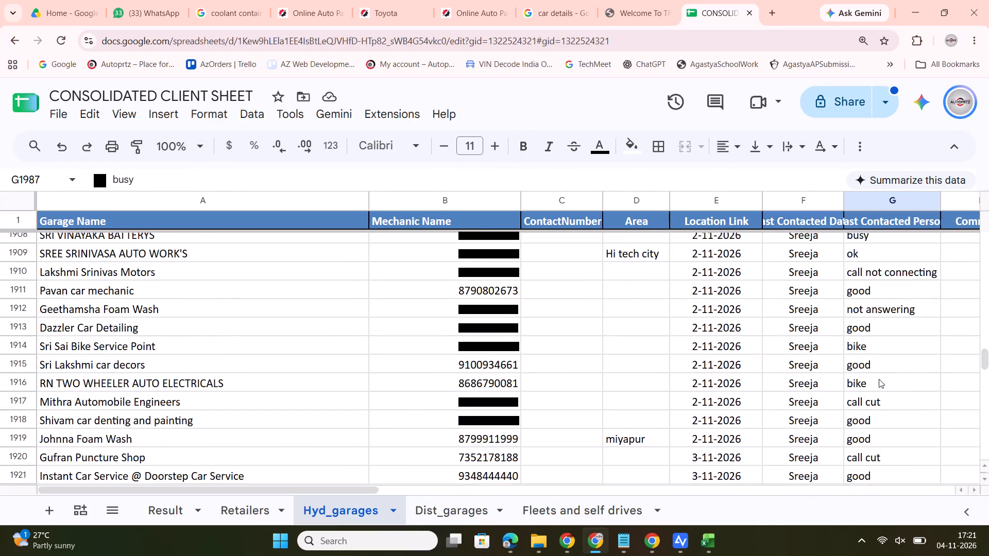
scroll(879, 379, "down", 18)
scroll(687, 420, "down", 8)
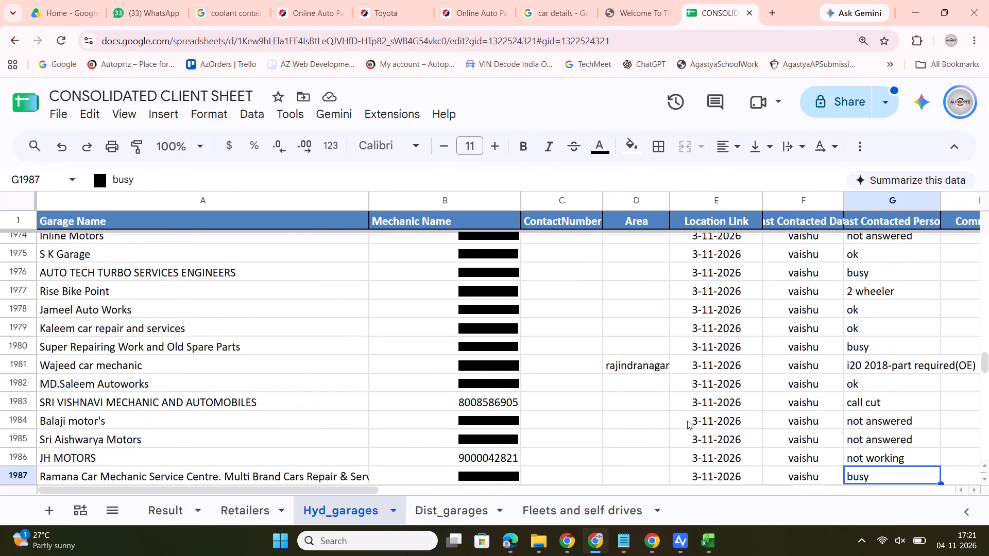
scroll(687, 421, "down", 8)
scroll(687, 421, "up", 11)
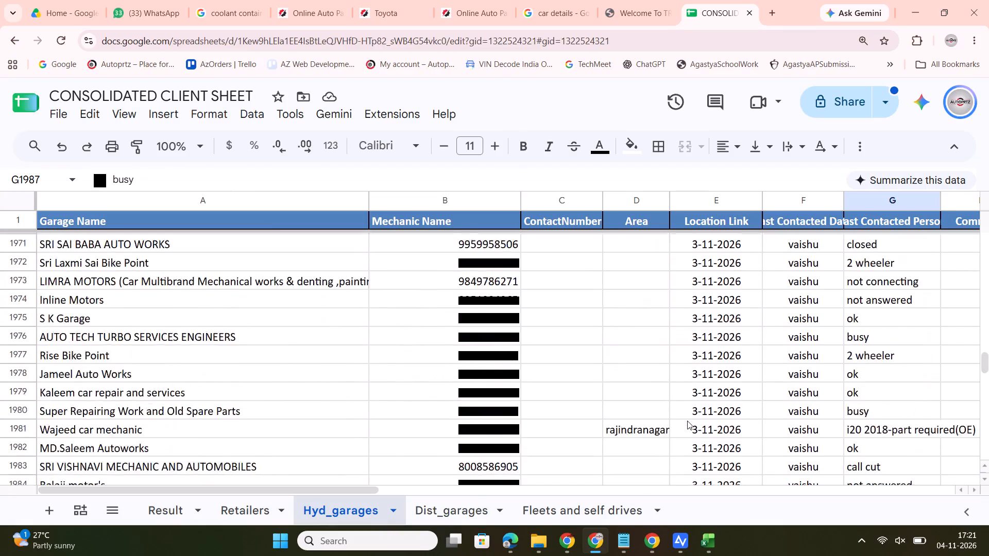
scroll(687, 421, "up", 20)
scroll(687, 421, "up", 2)
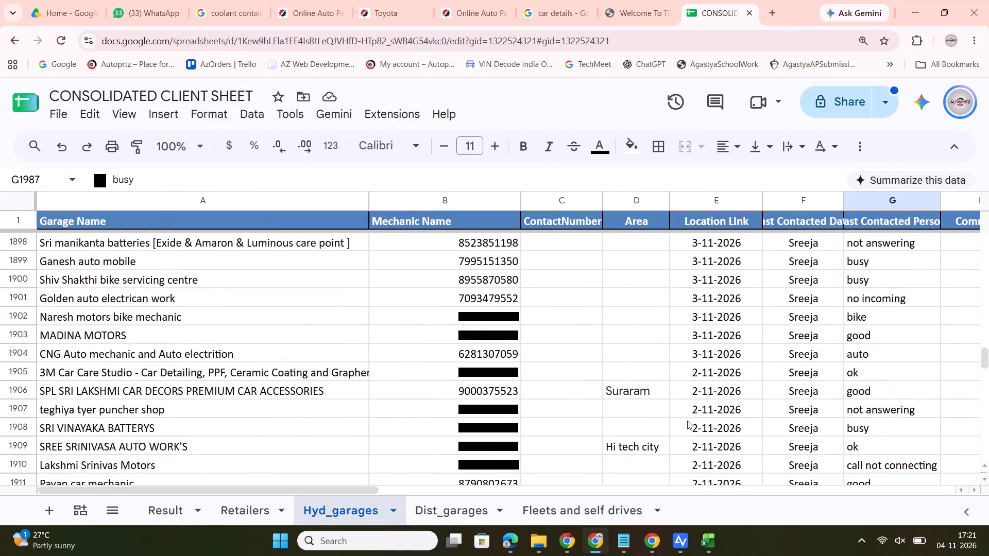
scroll(671, 438, "down", 17)
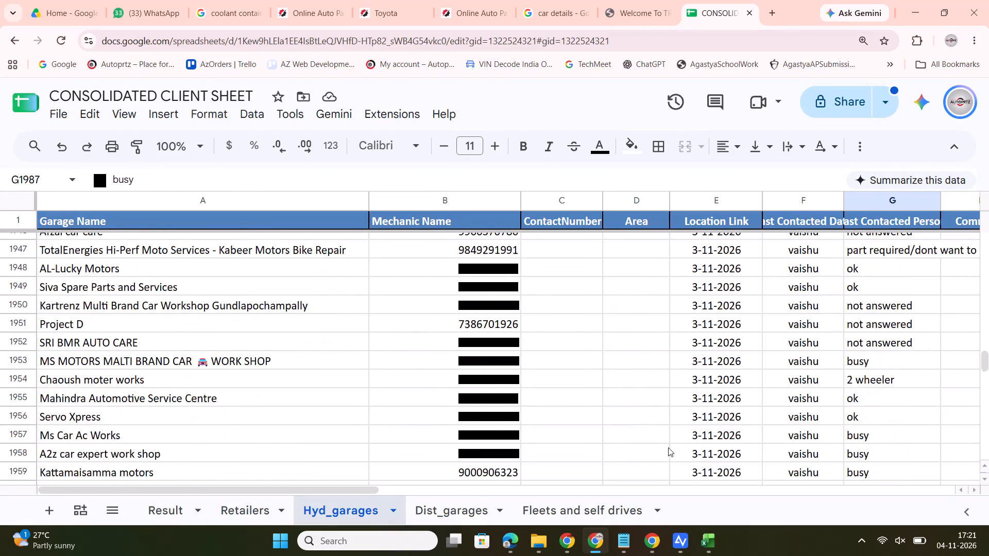
scroll(668, 447, "down", 18)
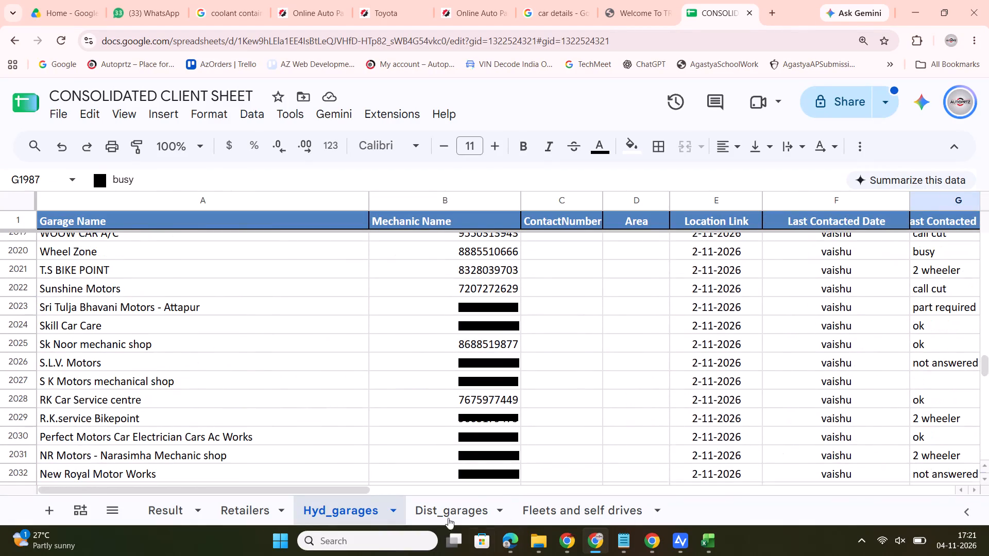
left_click_drag(981, 361, 986, 507)
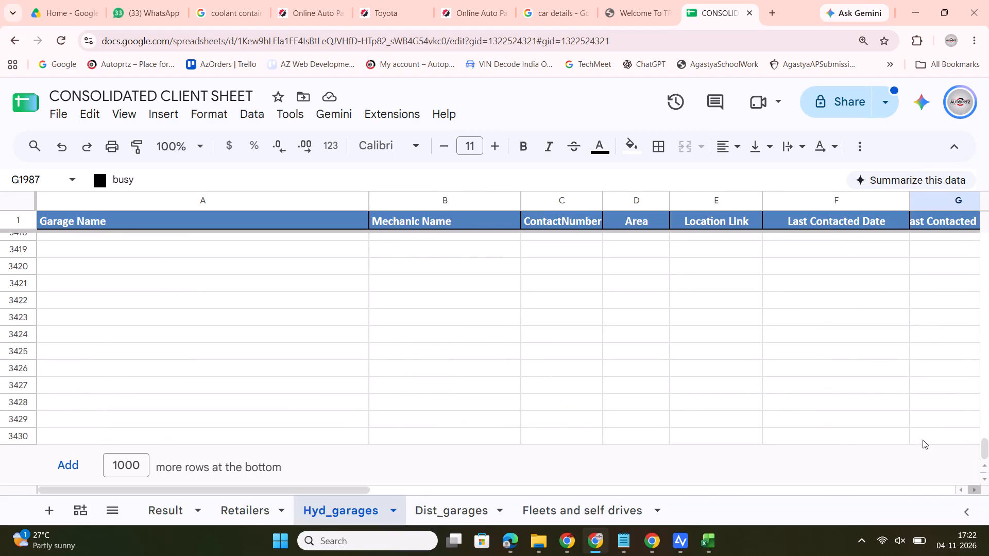
left_click(874, 414)
key("ctrl+Up")
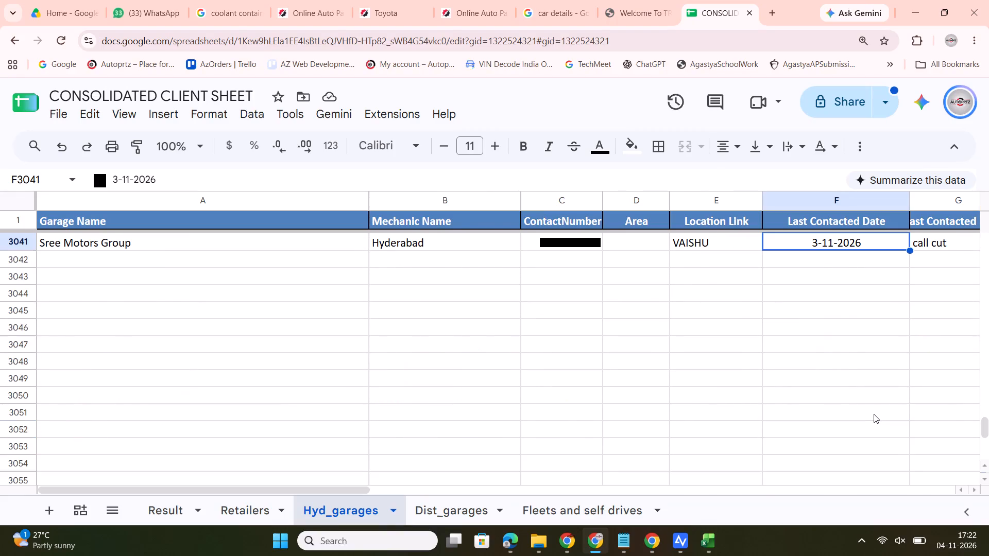
scroll(867, 413, "up", 6)
key("ctrl+Up")
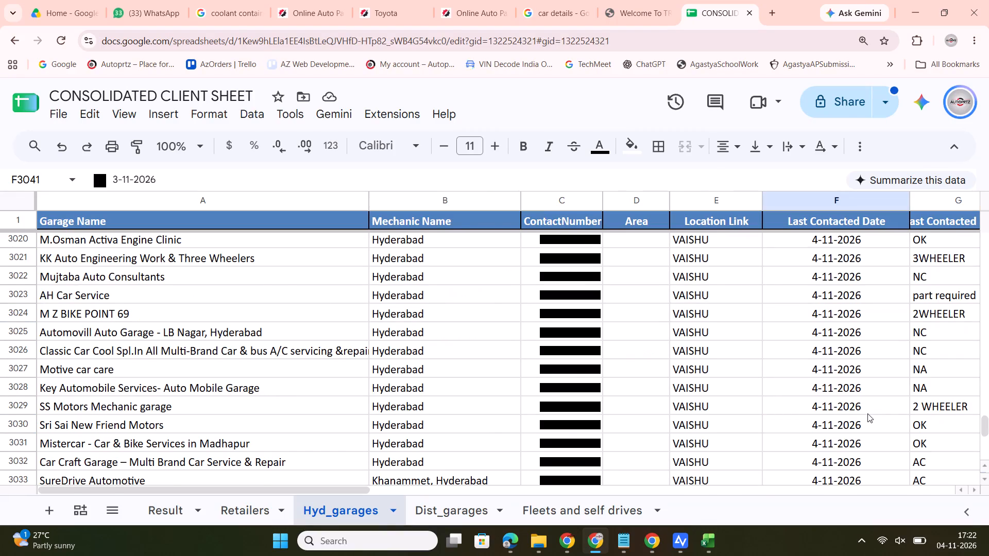
scroll(867, 413, "up", 3)
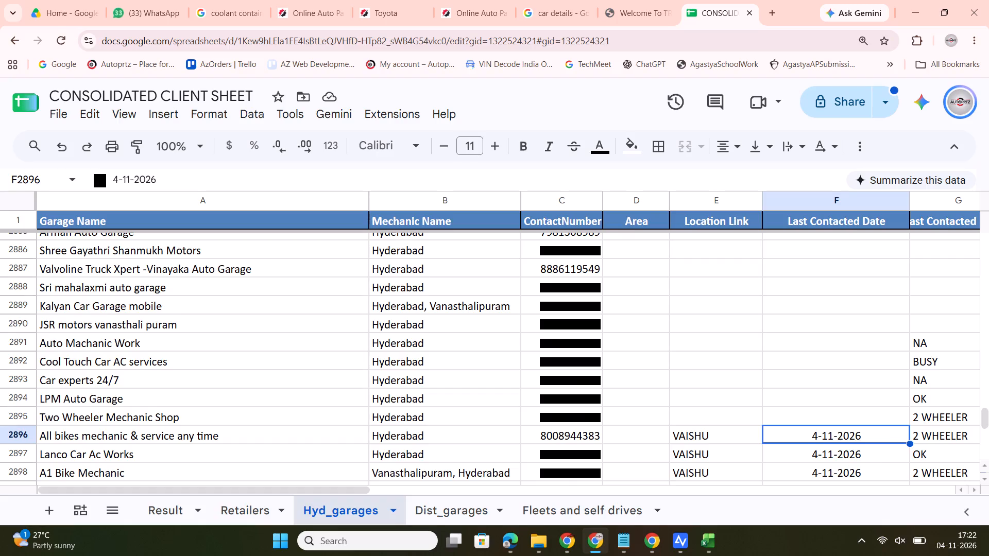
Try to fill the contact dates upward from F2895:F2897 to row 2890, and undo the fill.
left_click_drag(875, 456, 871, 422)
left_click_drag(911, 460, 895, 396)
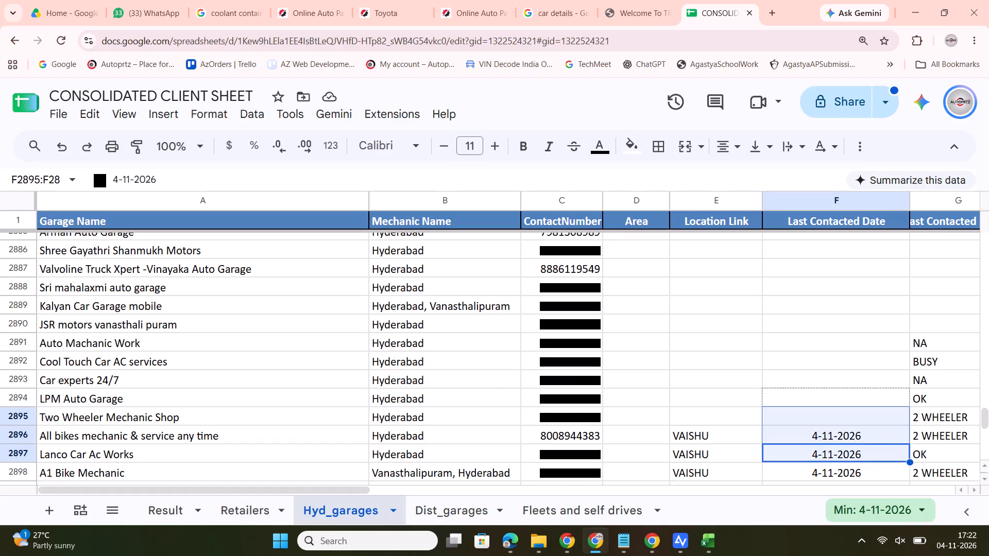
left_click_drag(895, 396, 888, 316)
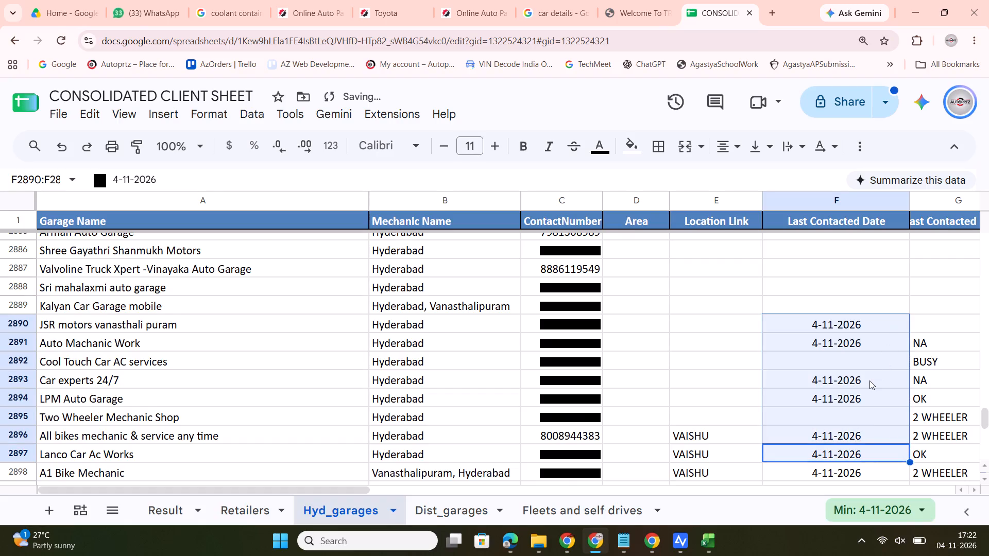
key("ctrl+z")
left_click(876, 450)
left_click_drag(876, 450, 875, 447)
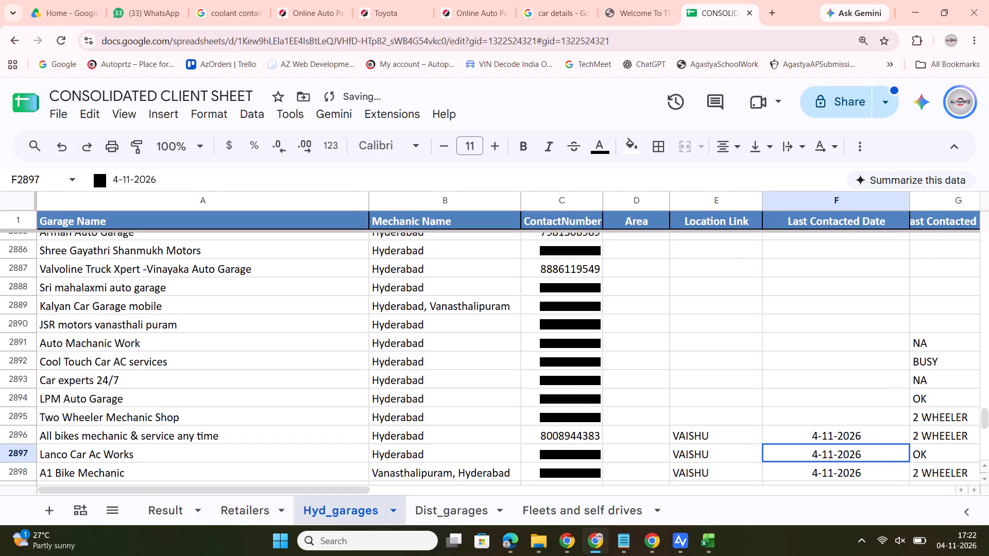
Fill the 4-11-2026 date upward from F2896:F2897 into rows 2891 to 2895 of the Last Contacted Date column.
left_click_drag(875, 447, 871, 437)
left_click_drag(910, 463, 909, 365)
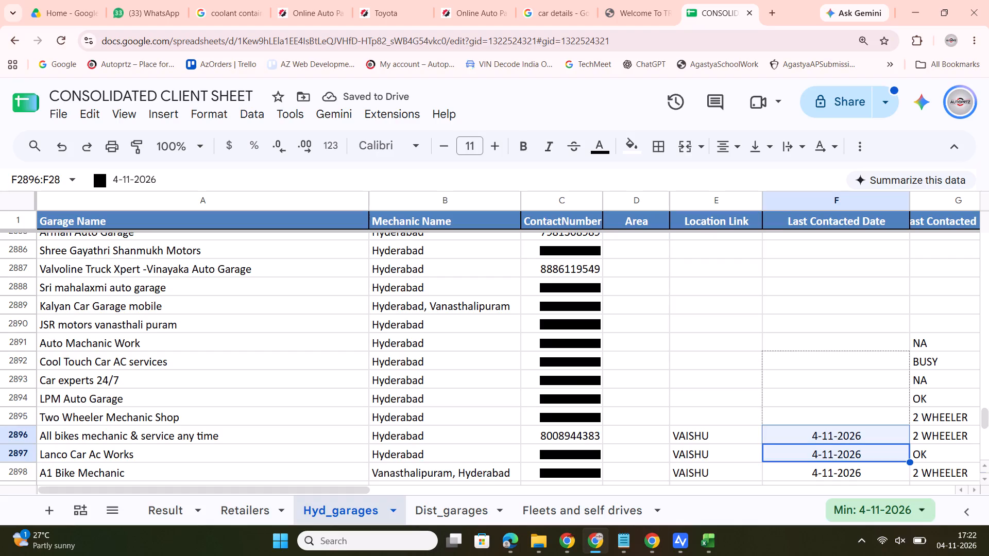
left_click_drag(909, 365, 909, 343)
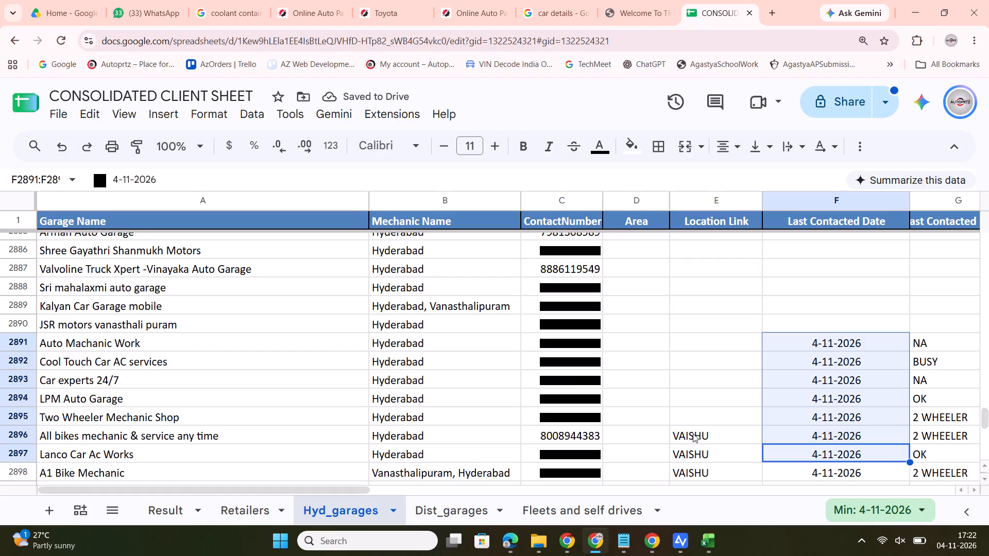
Replace the Location Link header in E1 with a copy of the Last Contacted Person header from G1.
left_click(943, 219)
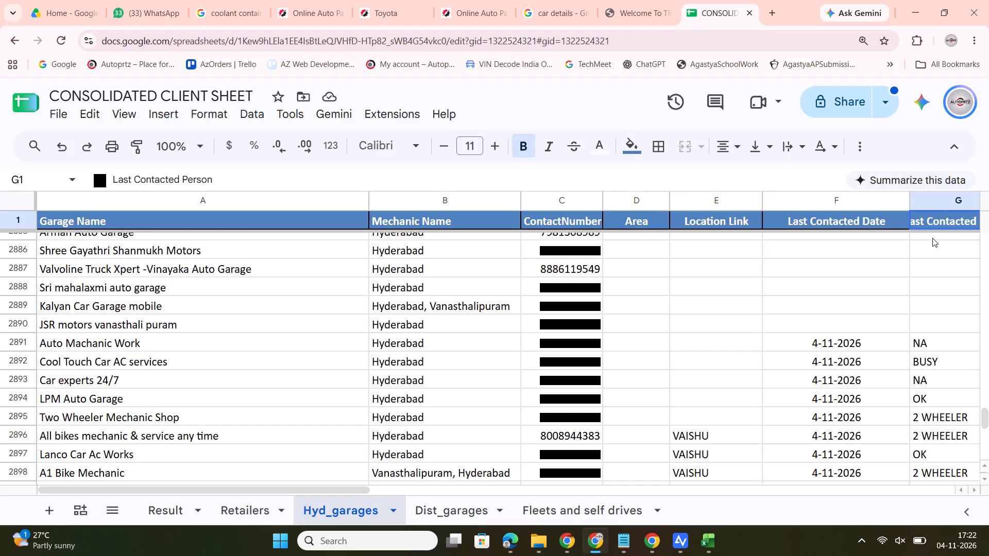
scroll(574, 231, "left", 3)
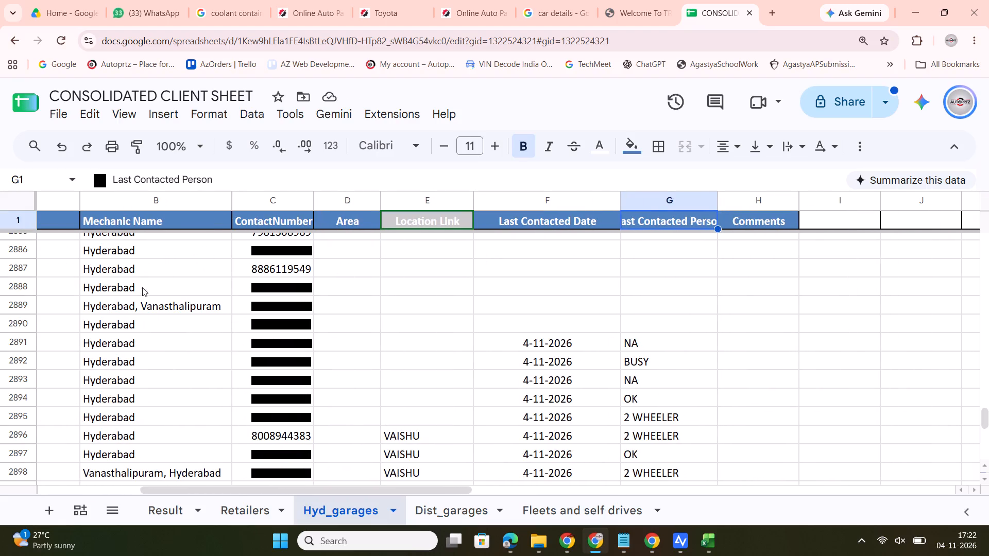
left_click(700, 220)
key("ctrl+c")
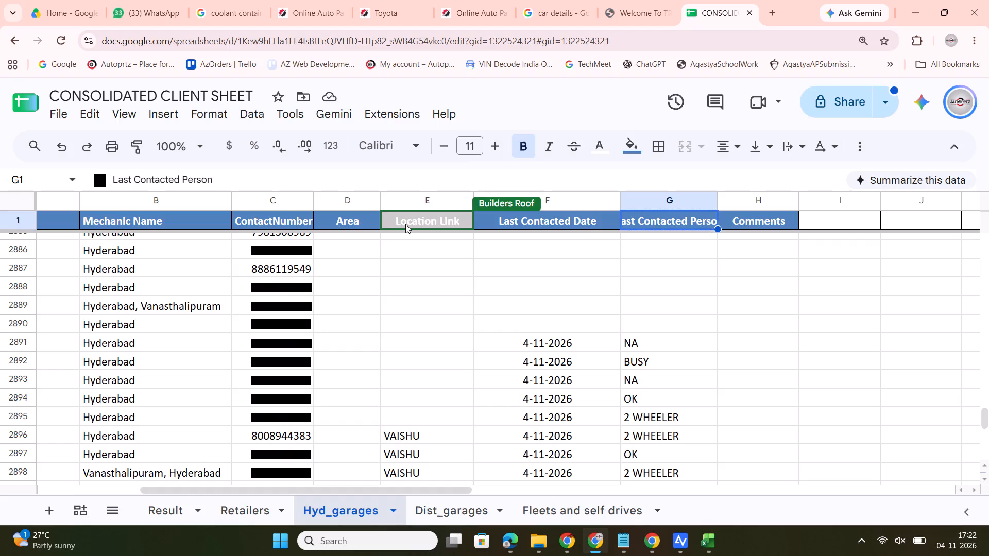
left_click(407, 224)
key("ctrl+v")
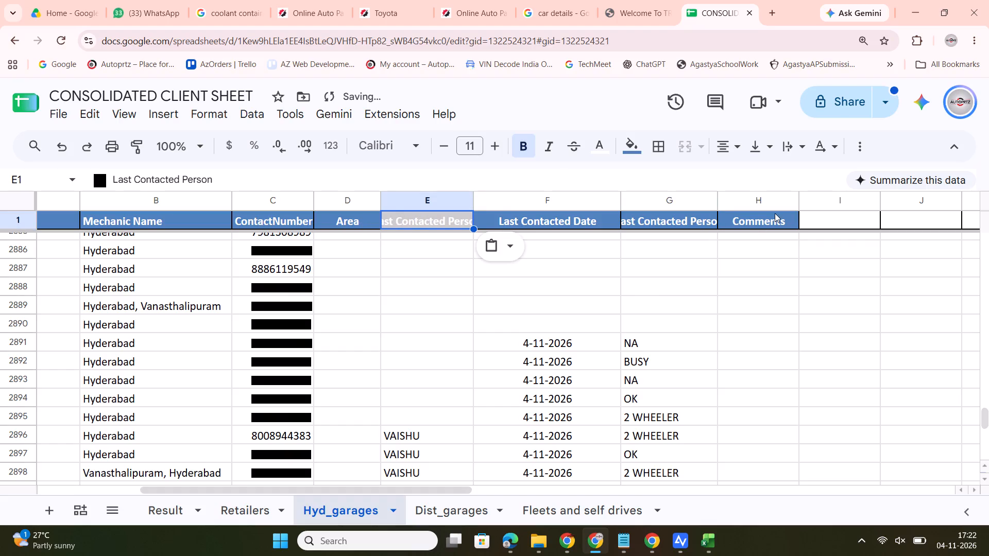
Copy the Comments header from H1 over the header in G1 and clear the text in H1.
left_click(775, 213)
key("ctrl+c")
left_click(652, 222)
key("ctrl+v")
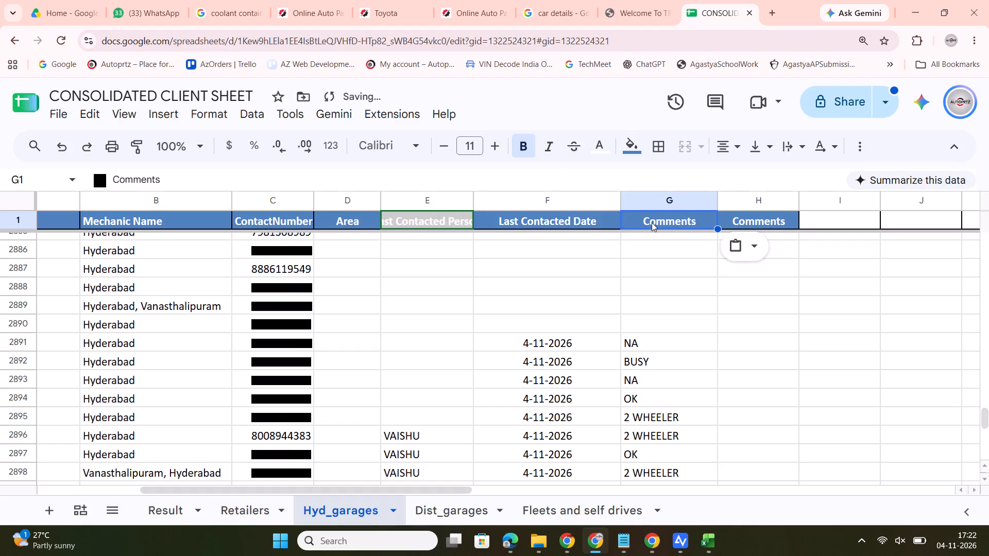
left_click(755, 219)
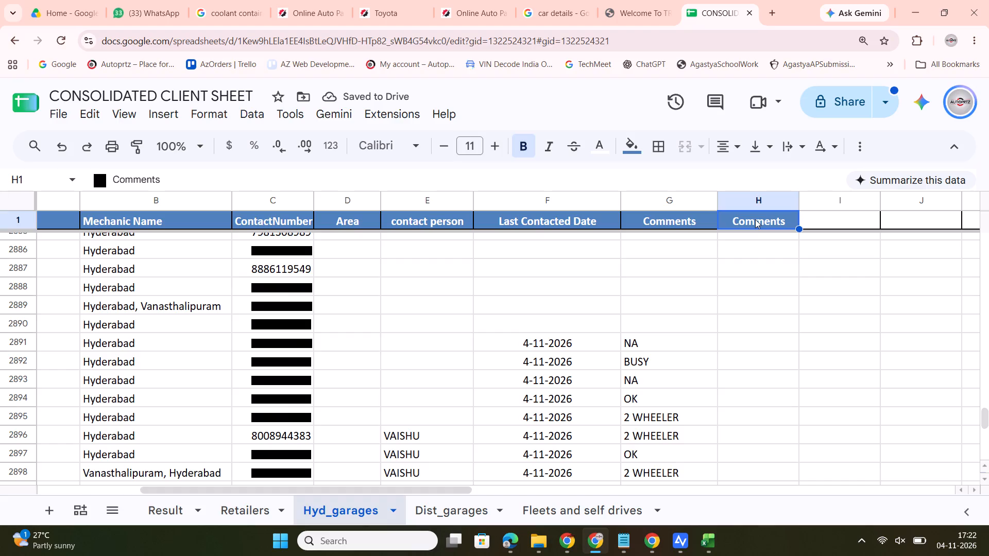
left_click(755, 219)
key("BackSpace")
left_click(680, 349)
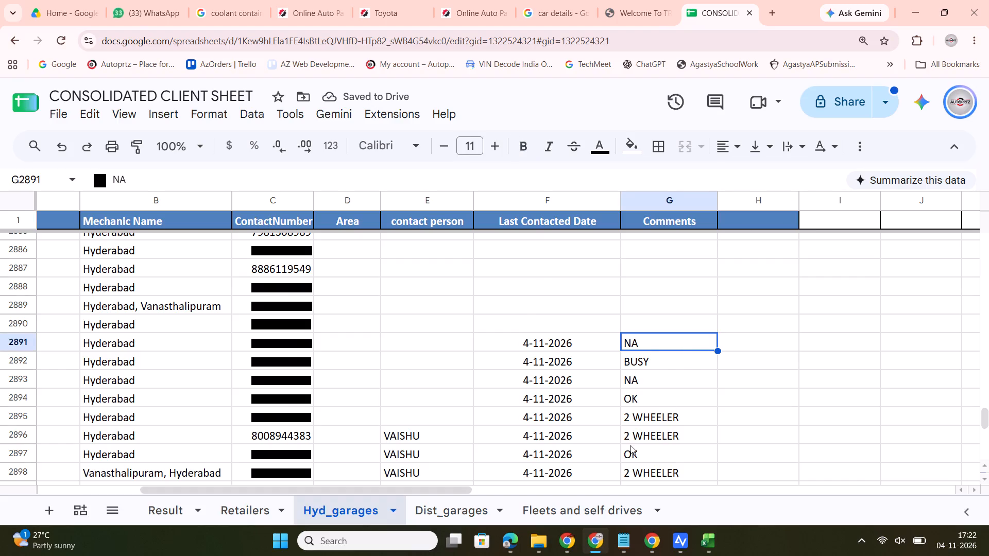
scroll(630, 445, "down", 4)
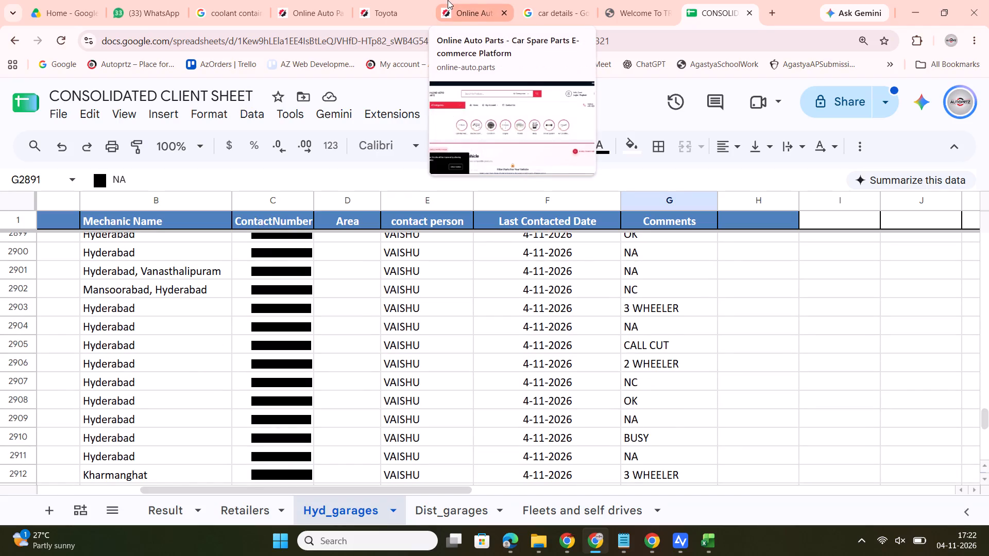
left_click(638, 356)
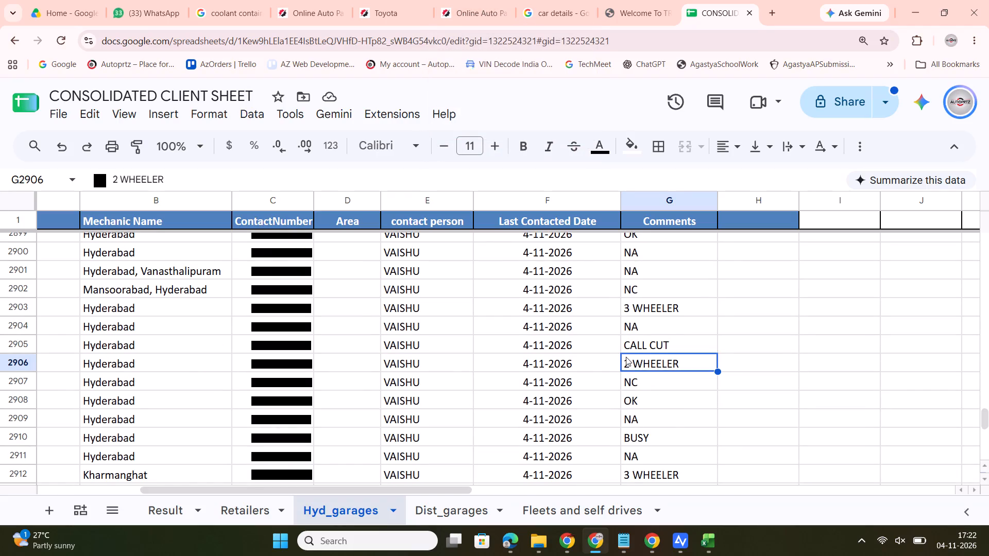
Copy the call outcomes in G2891:G3041 of the Comments column on the Hyd_garages sheet.
left_click(322, 408)
left_click(446, 395)
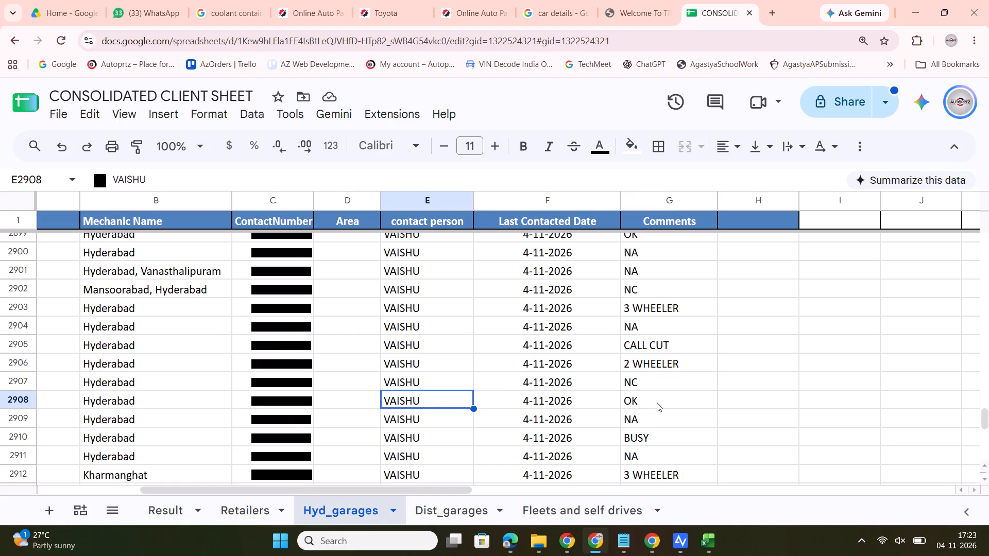
scroll(657, 403, "up", 6)
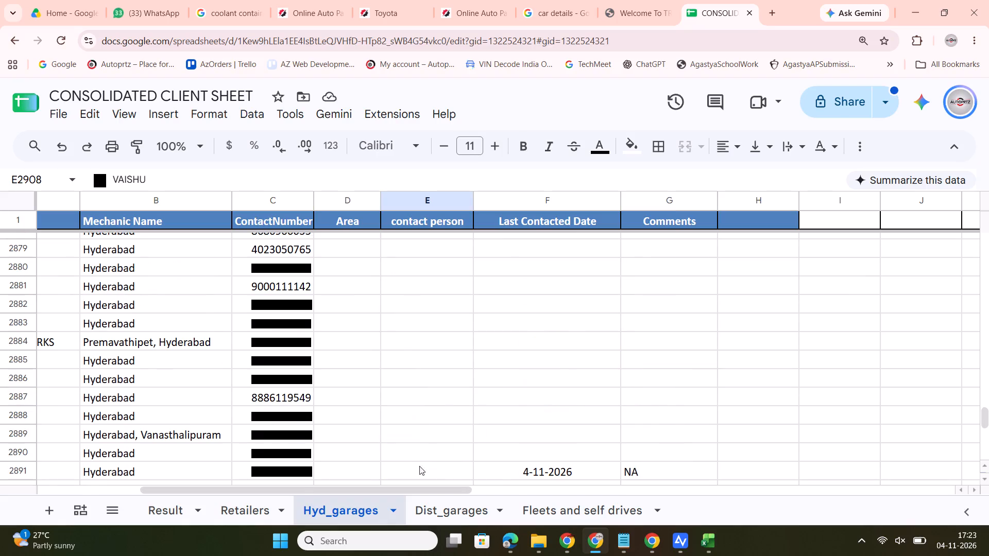
left_click_drag(636, 473, 637, 498)
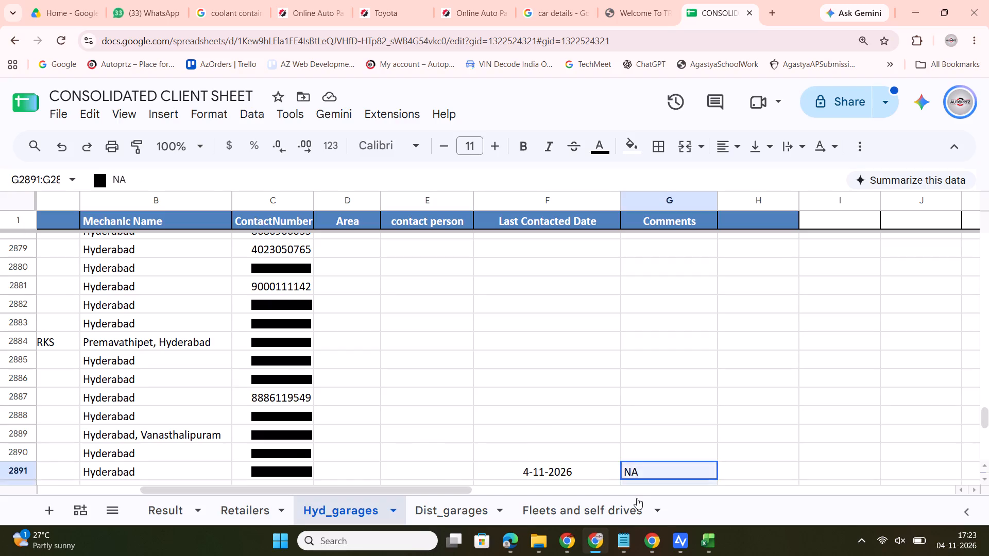
left_click_drag(637, 498, 652, 555)
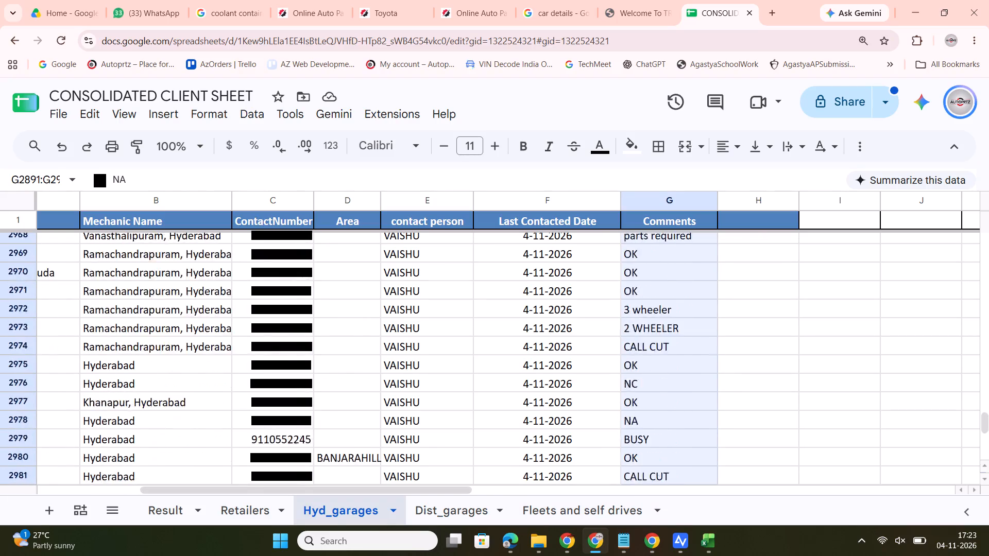
left_click_drag(652, 555, 688, 386)
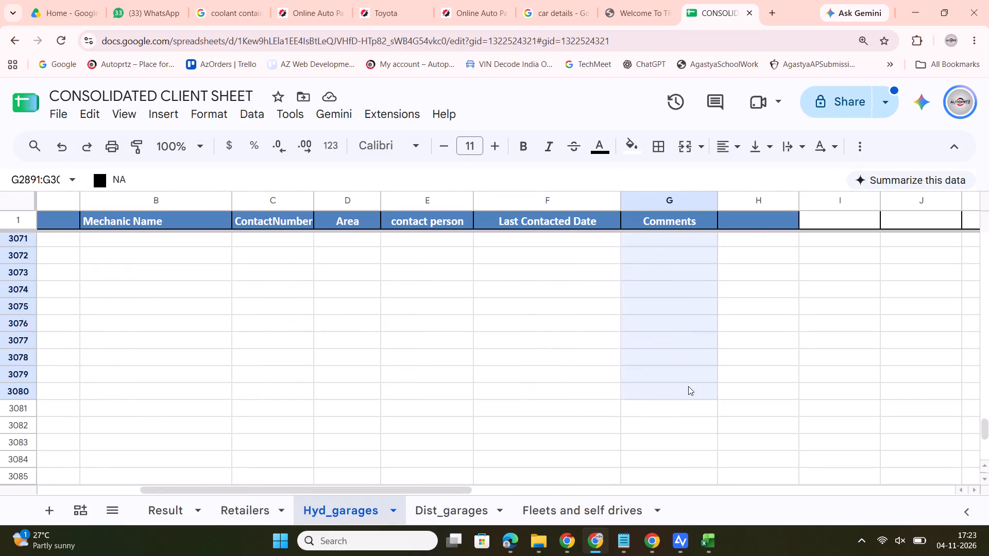
left_click_drag(688, 386, 656, 310)
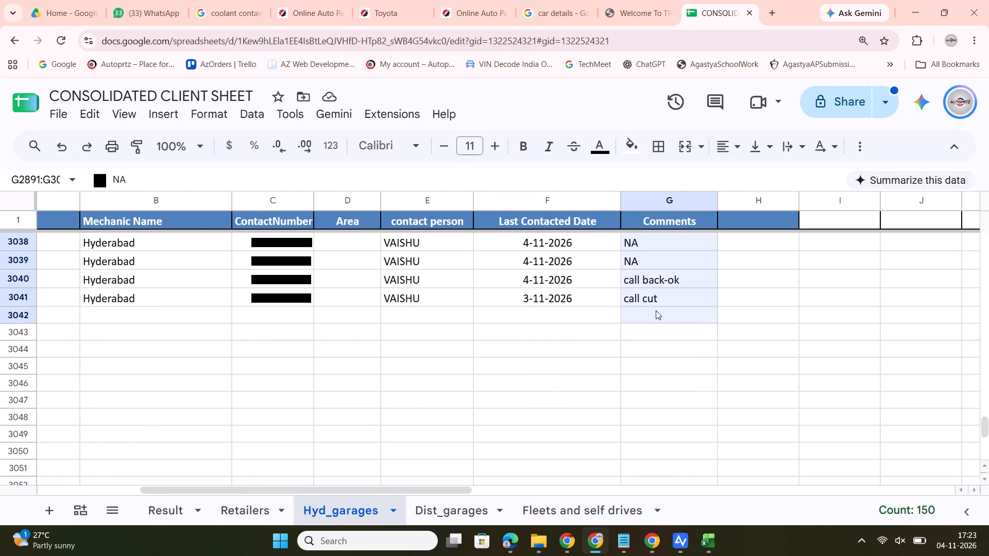
left_click_drag(656, 310, 659, 296)
key("ctrl+c")
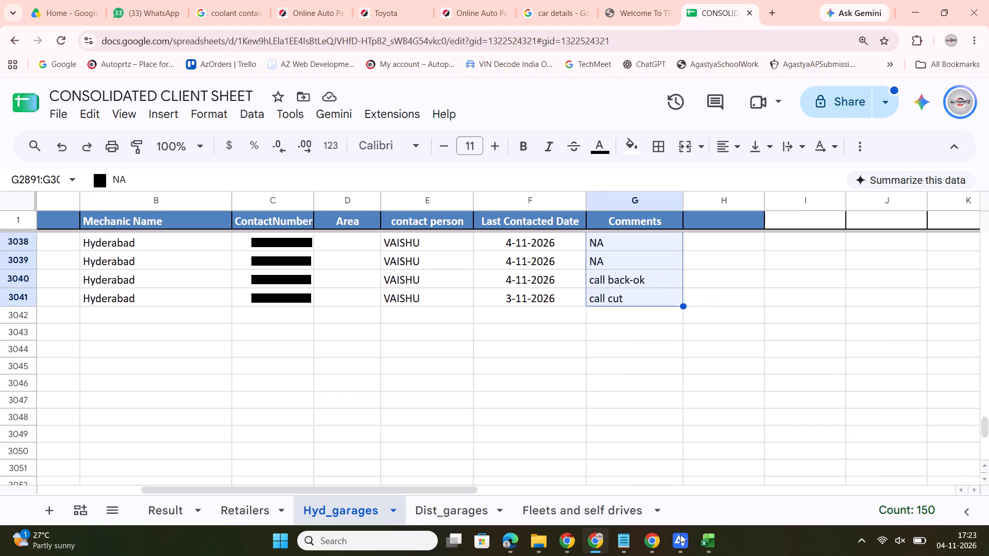
Switch to the uni call workbook in Excel, clear the filtered column A entries on Sheet2 and remove the filter.
left_click(706, 546)
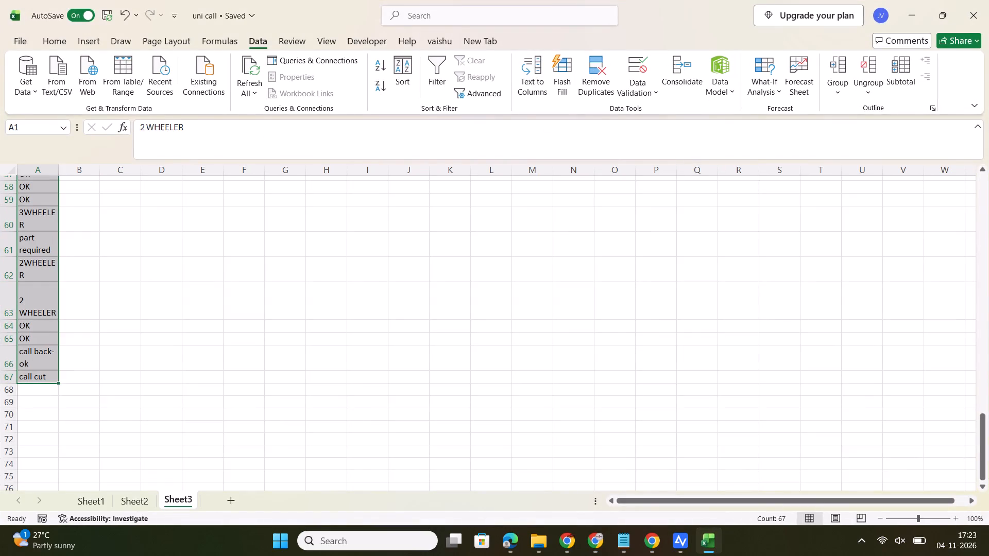
left_click(139, 508)
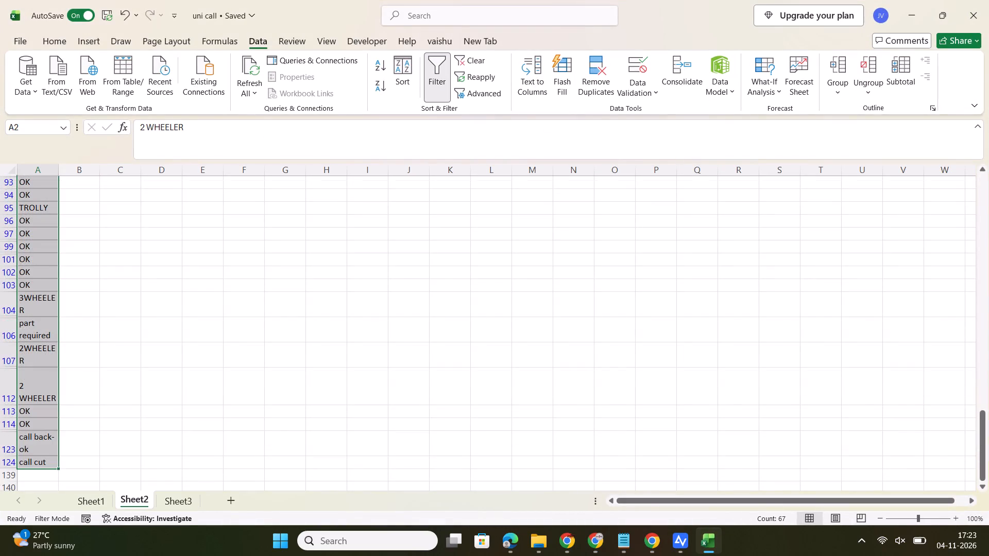
key("Delete")
left_click(40, 186)
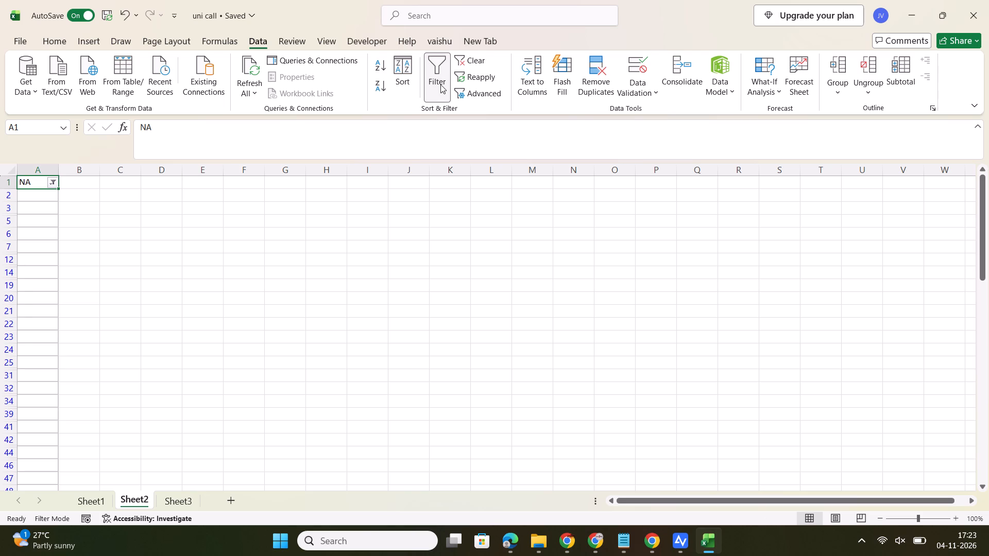
left_click(440, 84)
Paste the copied call outcomes into column A of Sheet2 starting at A1 and look through the pasted list.
left_click(40, 179)
key("ctrl+v")
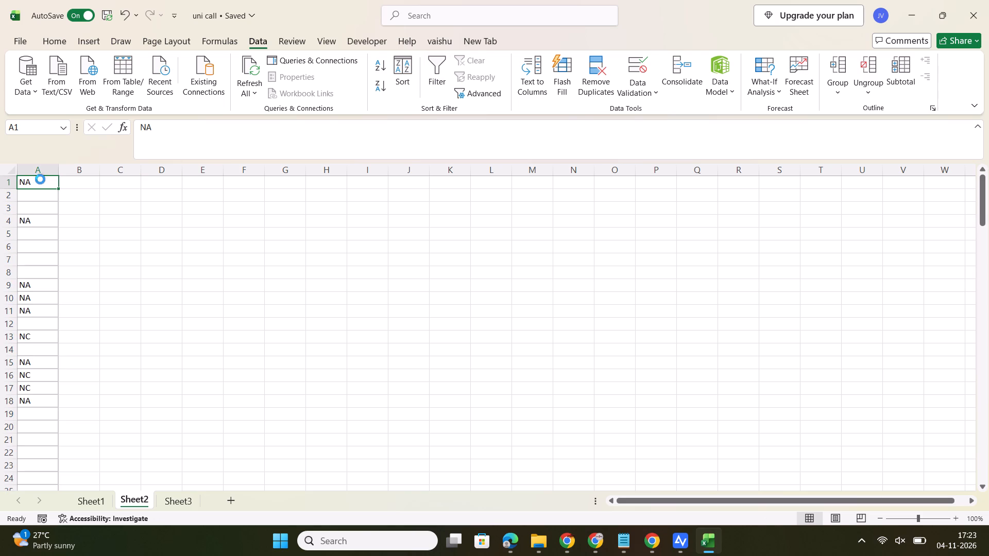
scroll(131, 300, "down", 20)
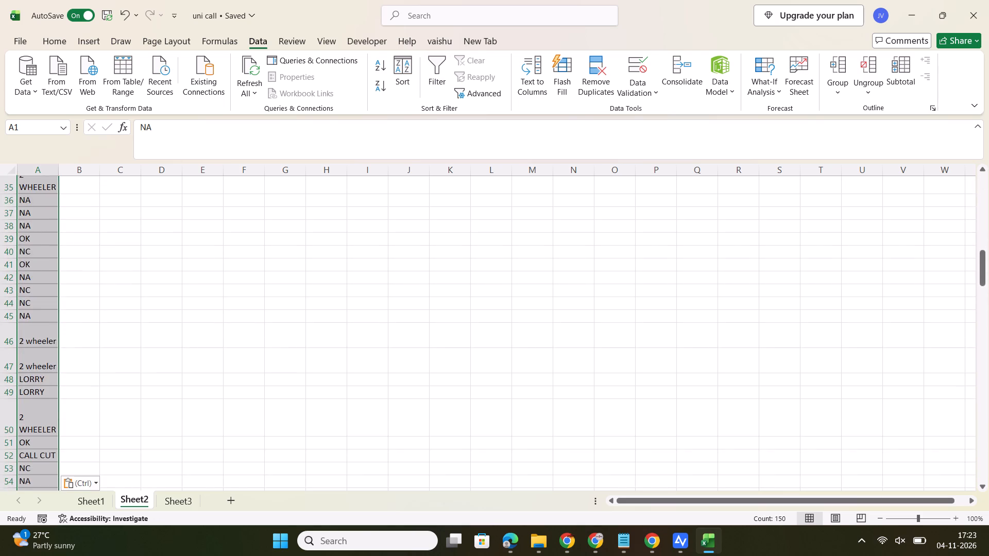
scroll(130, 302, "down", 20)
scroll(130, 302, "down", 20)
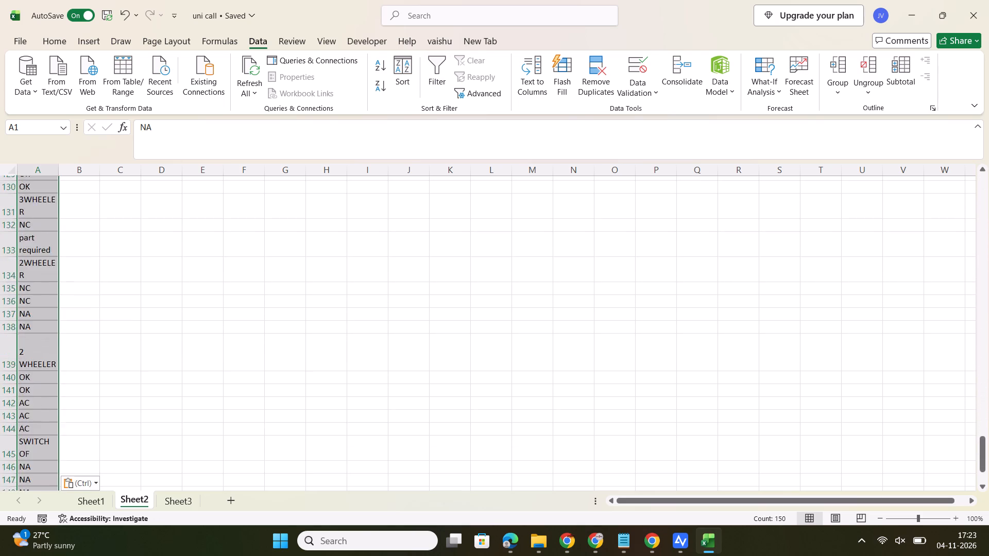
scroll(130, 303, "down", 12)
scroll(130, 303, "up", 13)
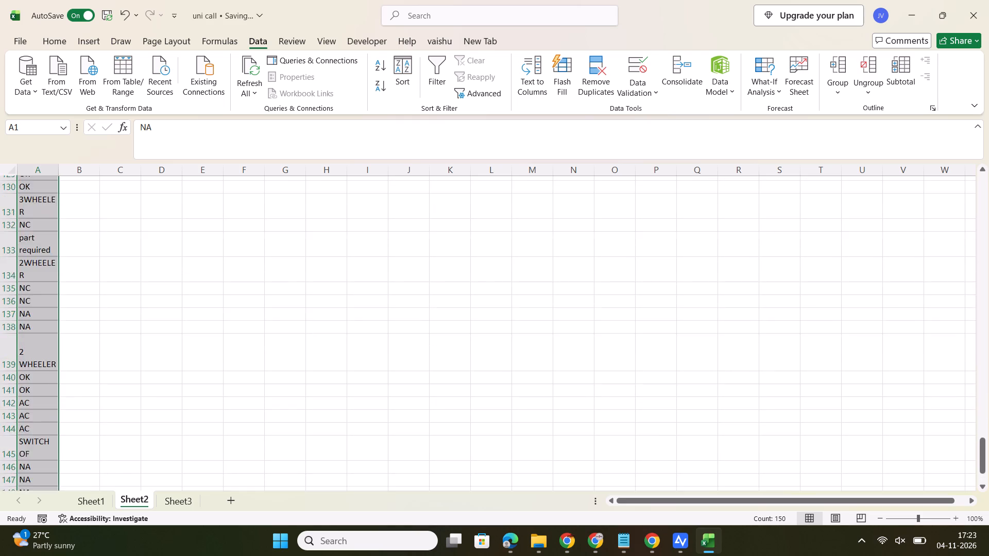
scroll(130, 303, "up", 20)
scroll(130, 303, "up", 20)
scroll(130, 303, "up", 5)
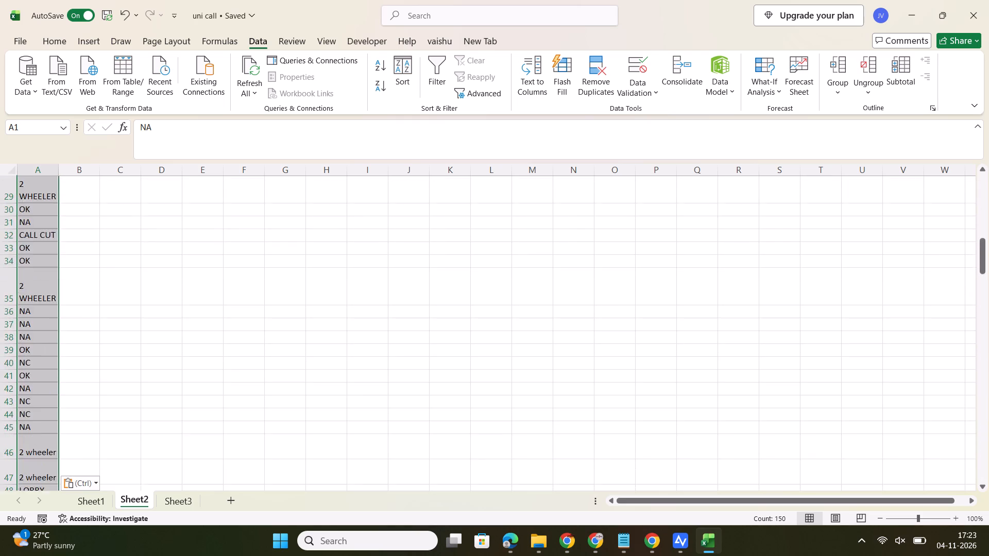
scroll(130, 303, "up", 20)
scroll(130, 303, "up", 3)
Add a filter to column A of Sheet2.
left_click(55, 169)
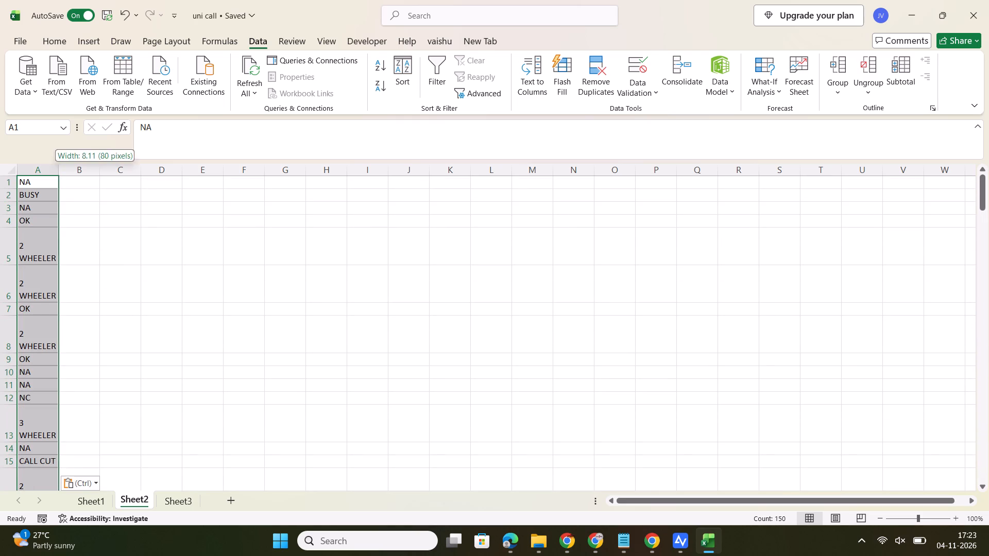
left_click(26, 170)
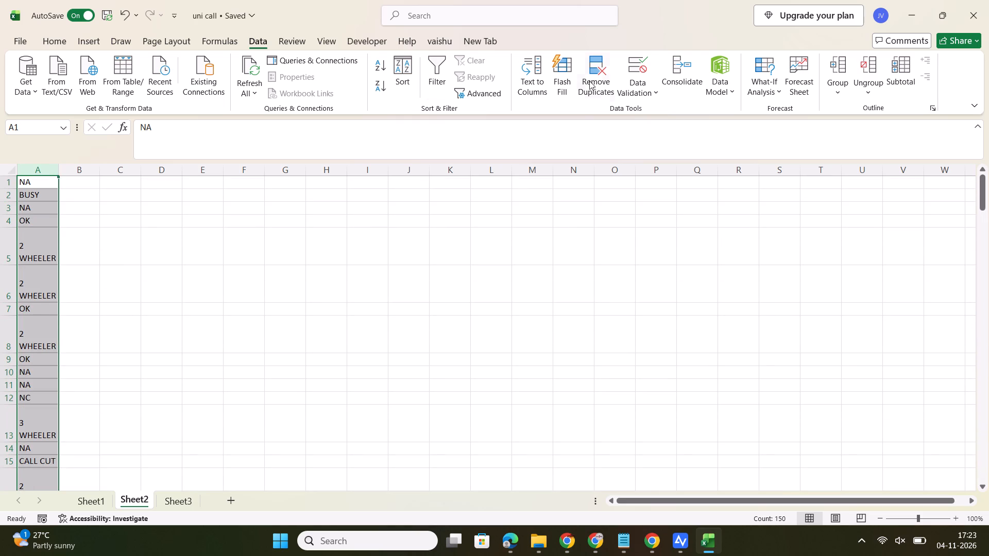
left_click(533, 87)
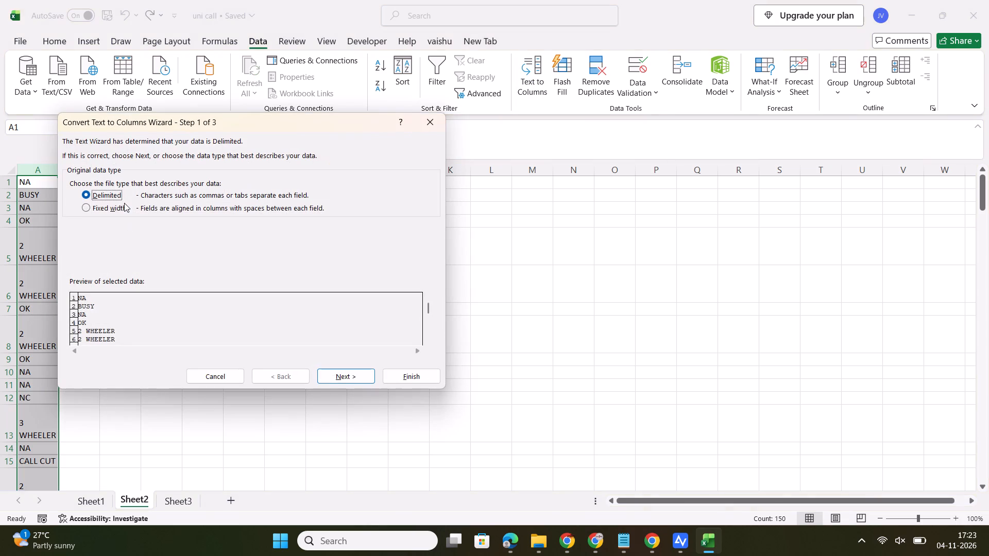
left_click(423, 126)
left_click(443, 77)
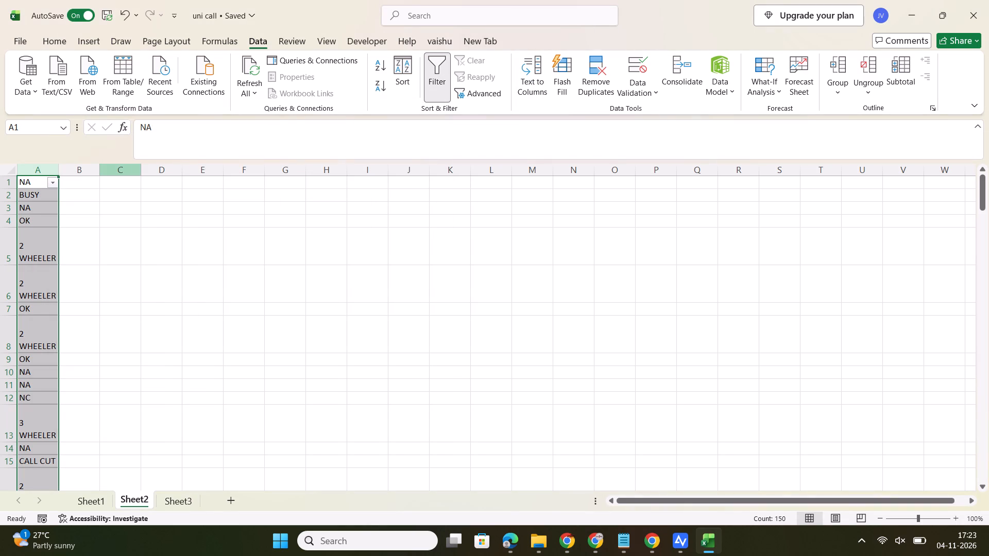
Filter column A to show only 2 WHEELER, 2WHEELER, 3 WHEELER, 3WHEELER, call back-ok, CALL CUT, LORRY, OK, part required, parts required and TROLLY.
left_click(54, 182)
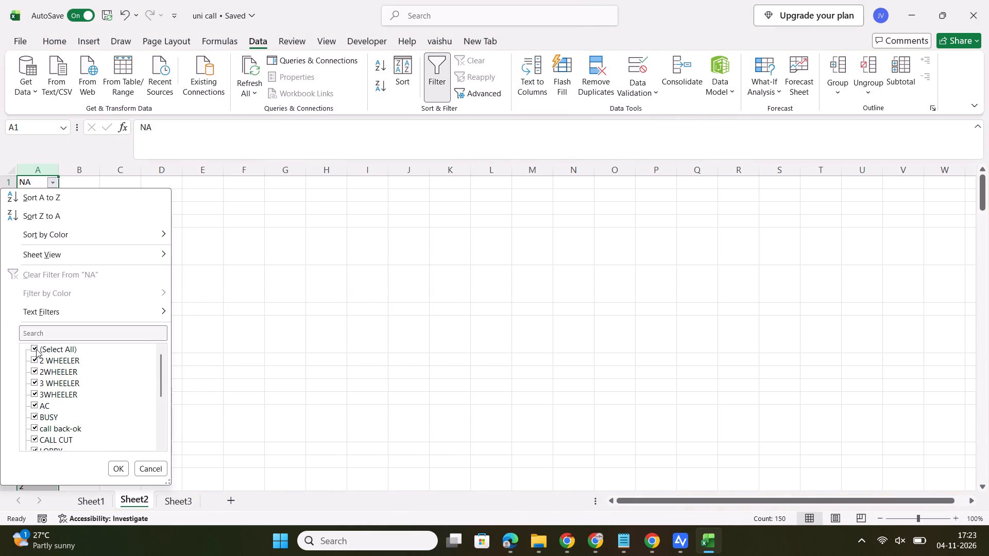
left_click(36, 349)
left_click(34, 360)
left_click(35, 375)
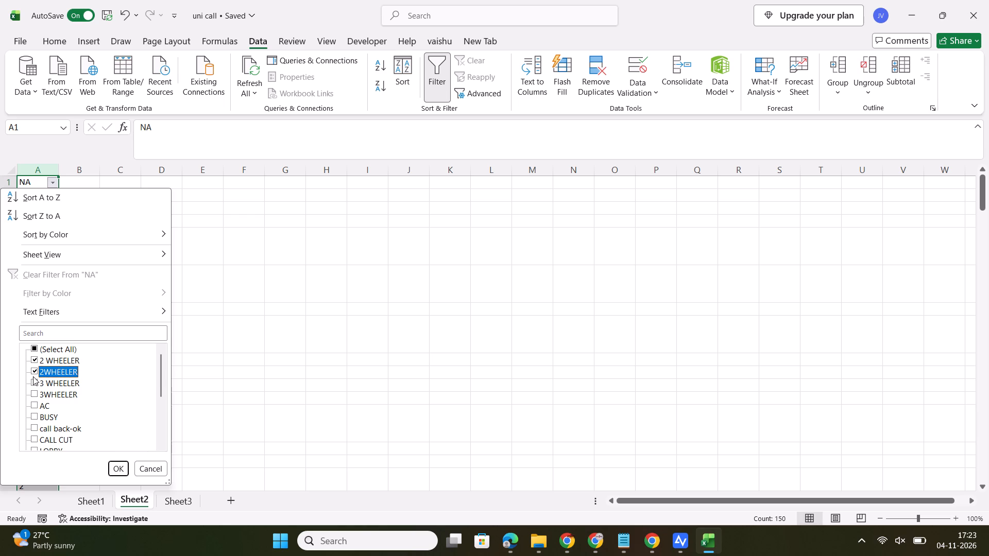
left_click(33, 379)
left_click(38, 397)
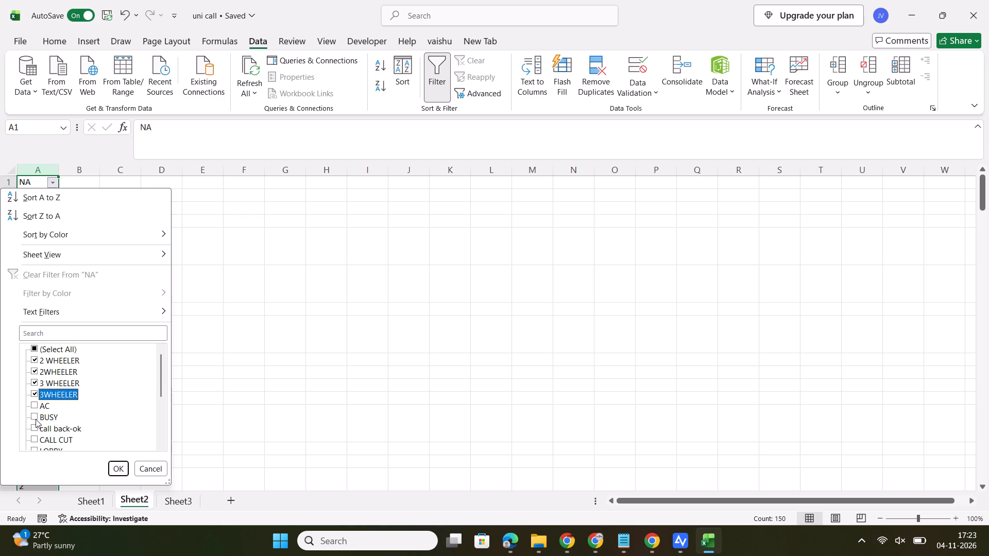
left_click(31, 428)
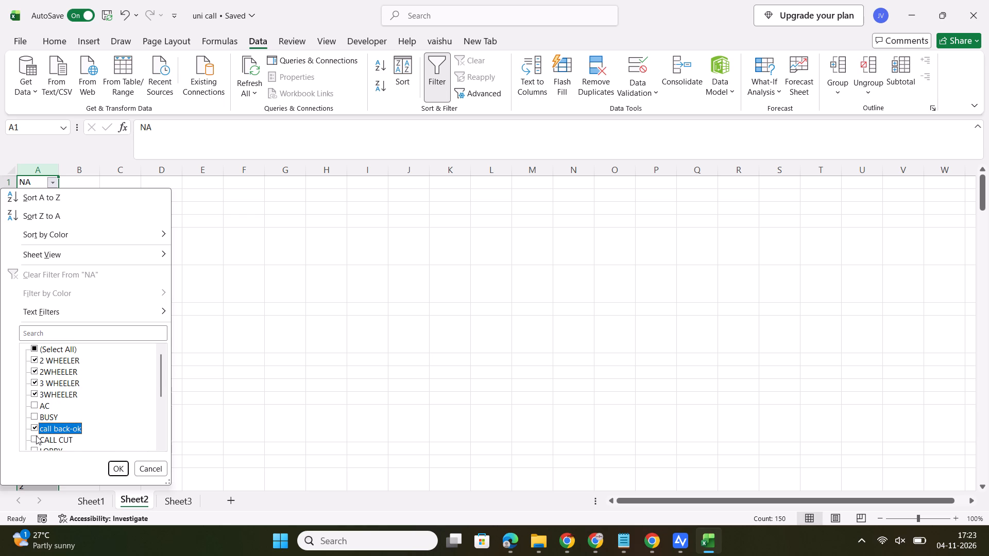
left_click(36, 437)
scroll(50, 423, "down", 1)
left_click(41, 416)
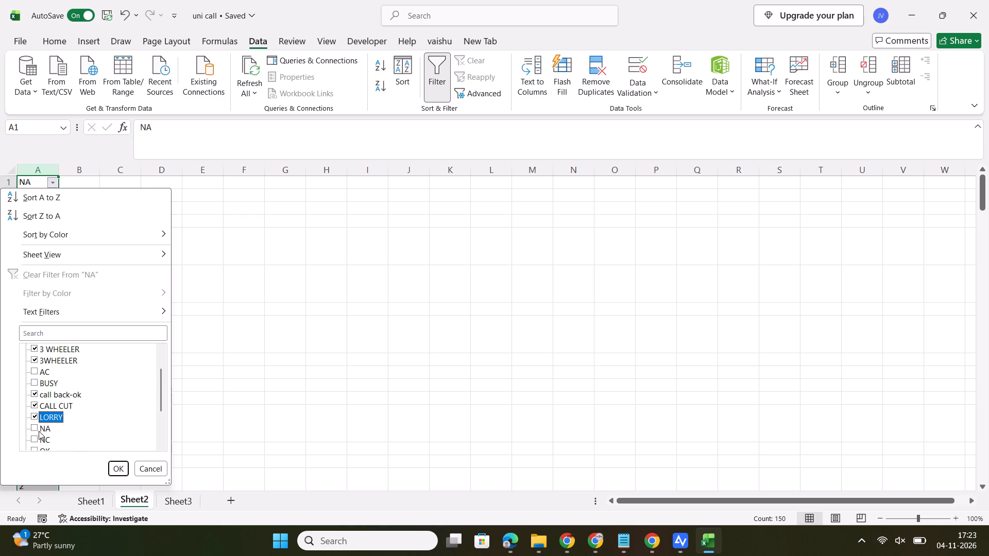
scroll(49, 423, "down", 2)
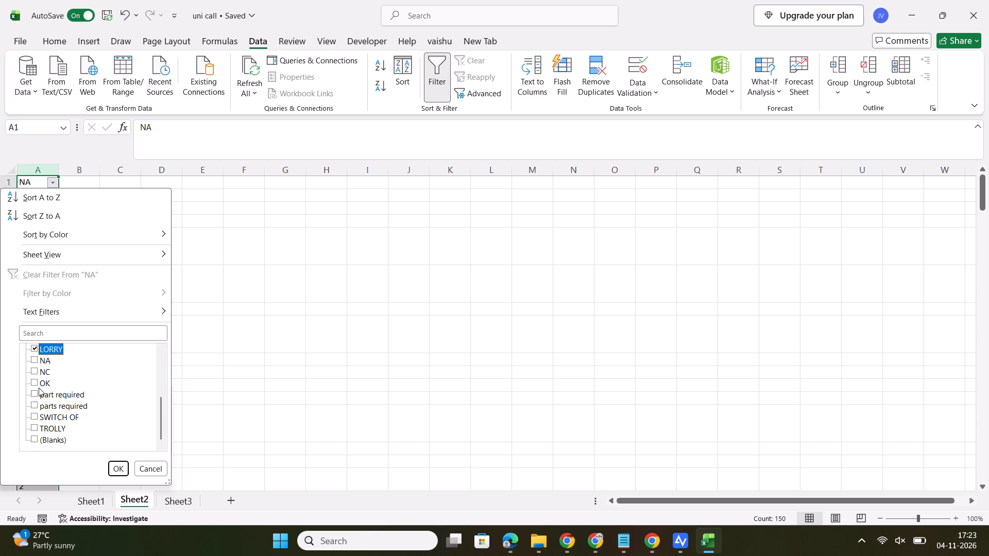
left_click(39, 382)
left_click(39, 400)
left_click(33, 393)
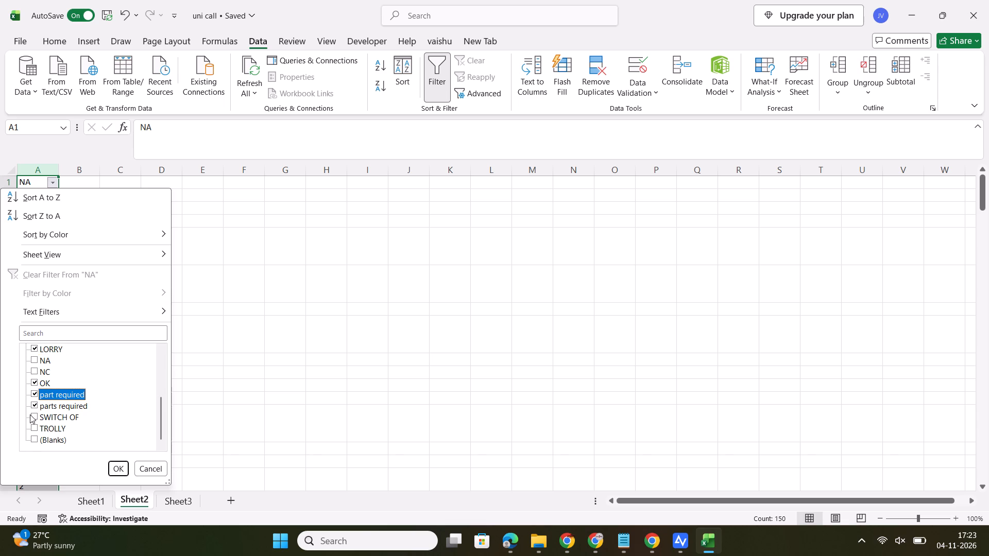
left_click(34, 427)
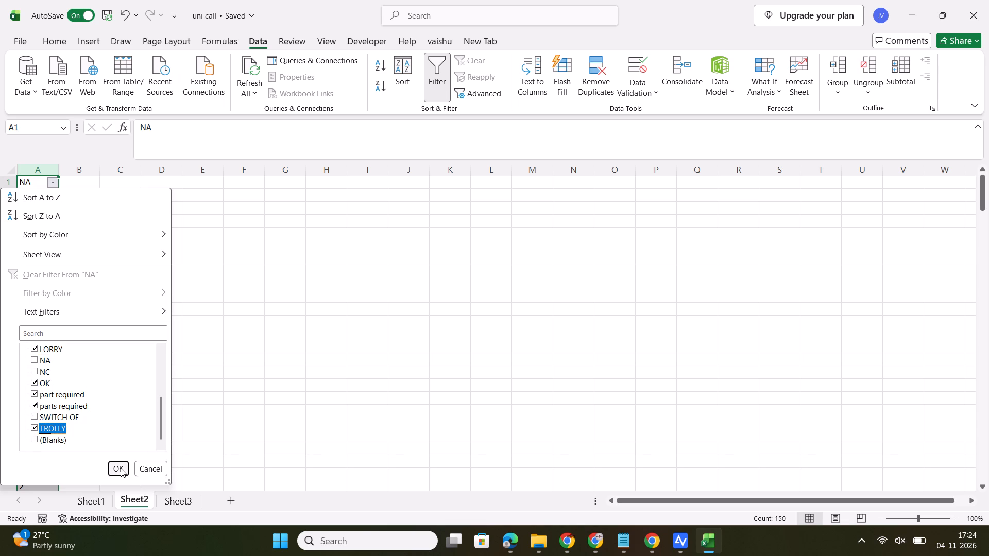
left_click(121, 468)
Copy the filtered outcomes in A4:A151 of Sheet2 and paste them over the old list on Sheet3 starting at A1.
left_click_drag(38, 196, 38, 196)
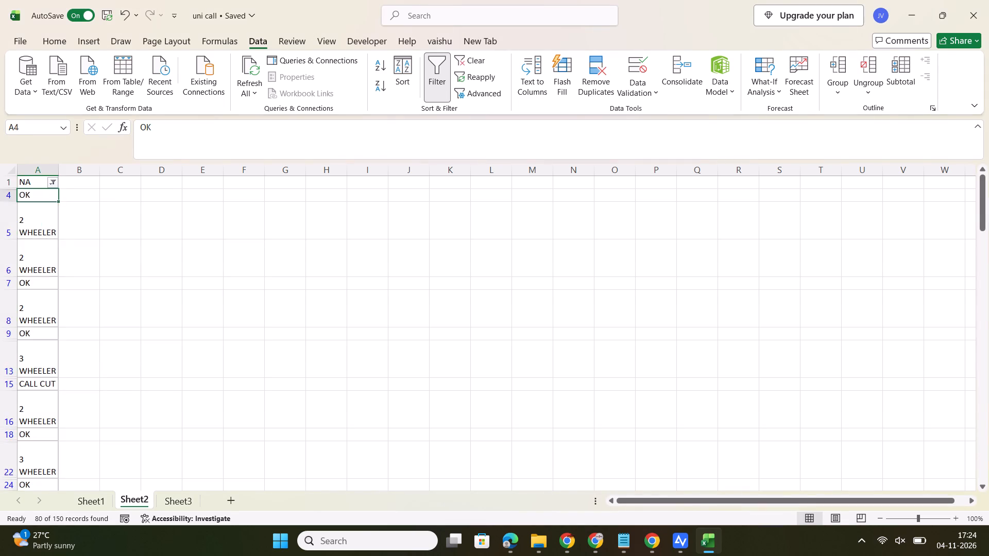
left_click_drag(38, 196, 16, 555)
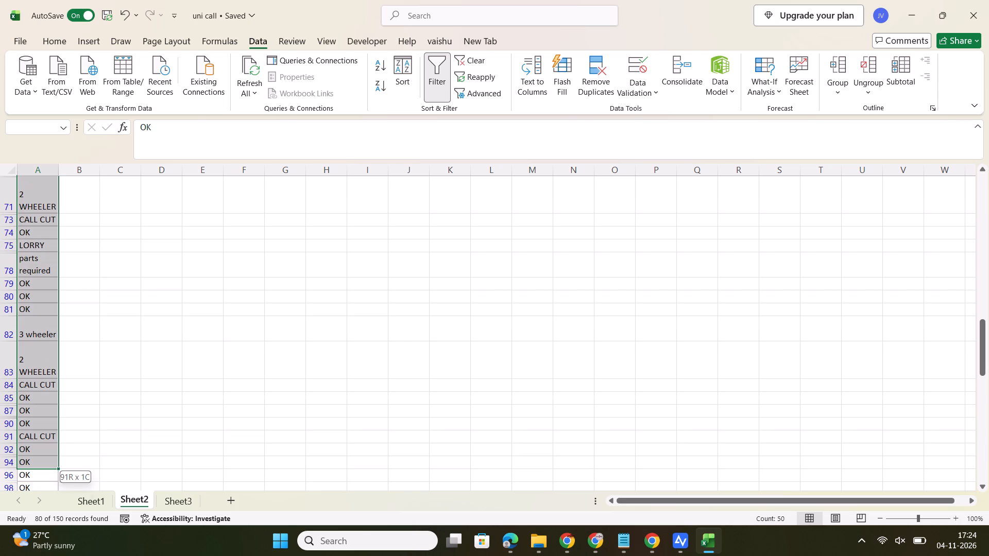
left_click_drag(16, 555, 31, 555)
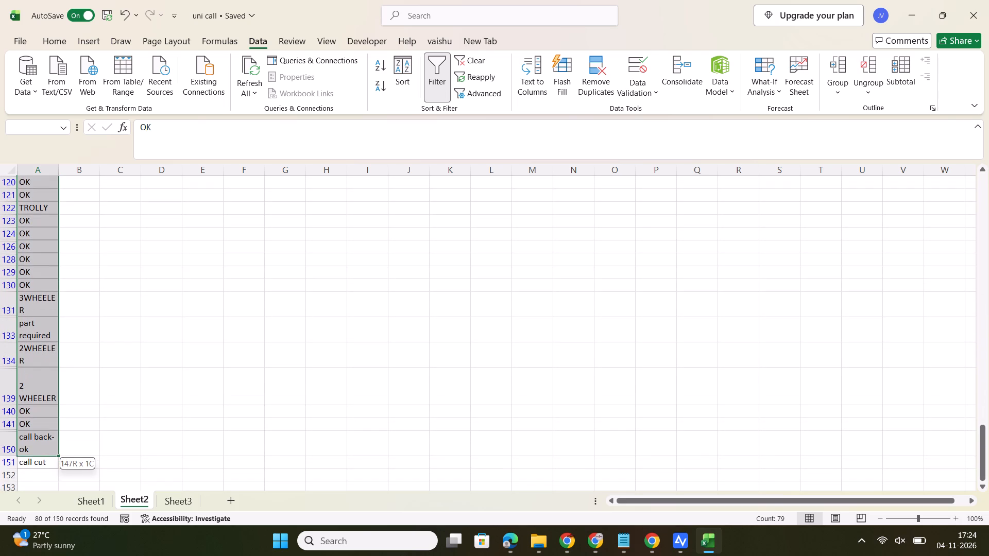
left_click_drag(31, 555, 38, 438)
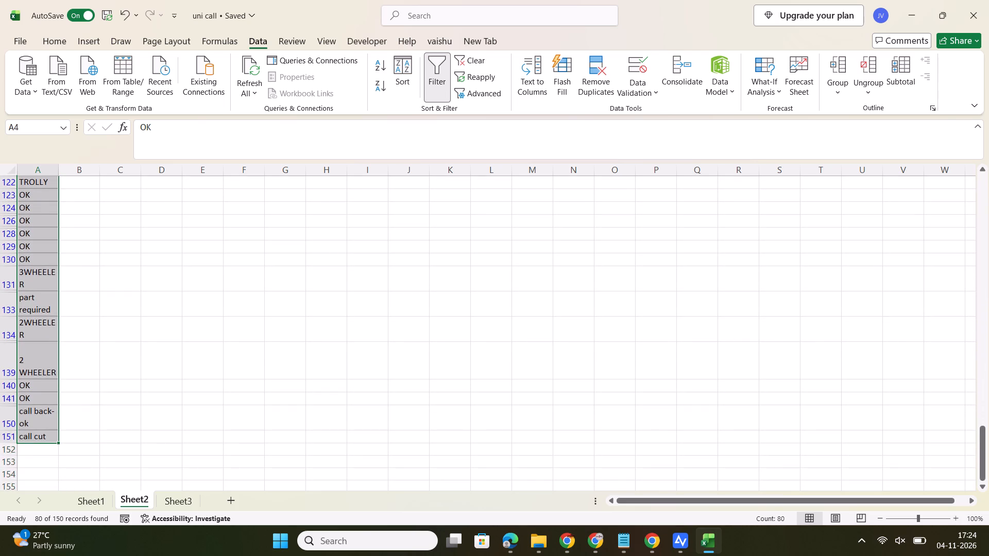
key("ctrl+c")
left_click(173, 502)
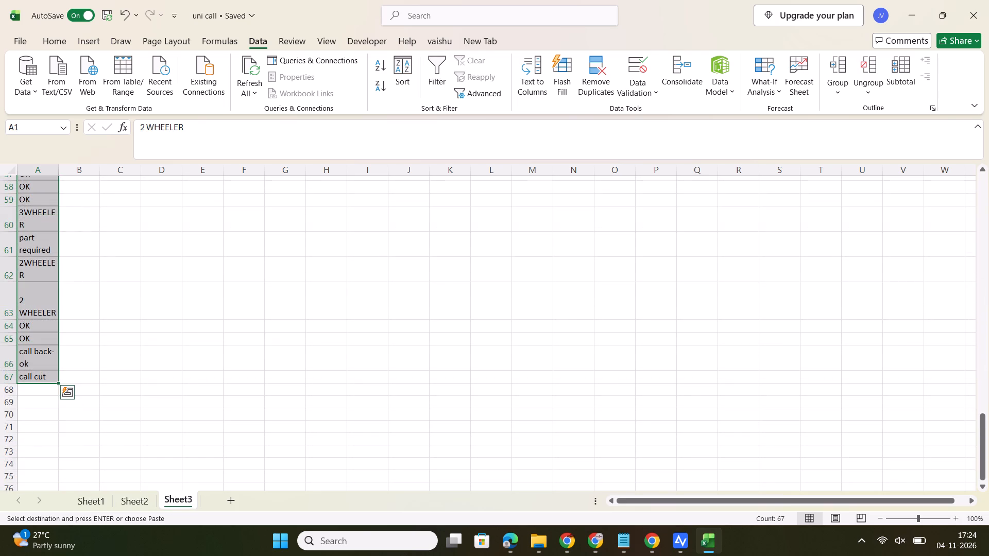
scroll(69, 292, "up", 20)
scroll(69, 292, "up", 10)
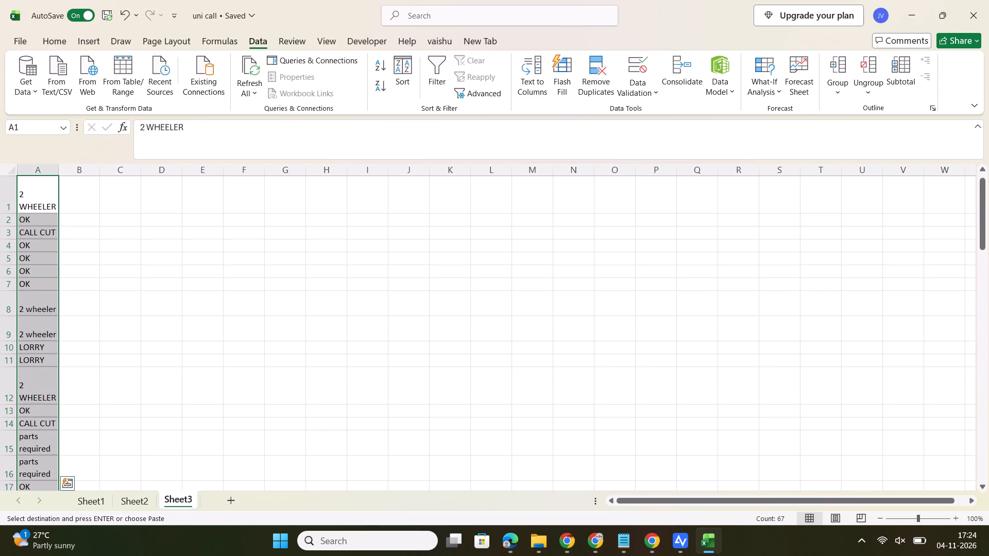
scroll(69, 292, "up", 8)
left_click(25, 186)
key("ctrl+v")
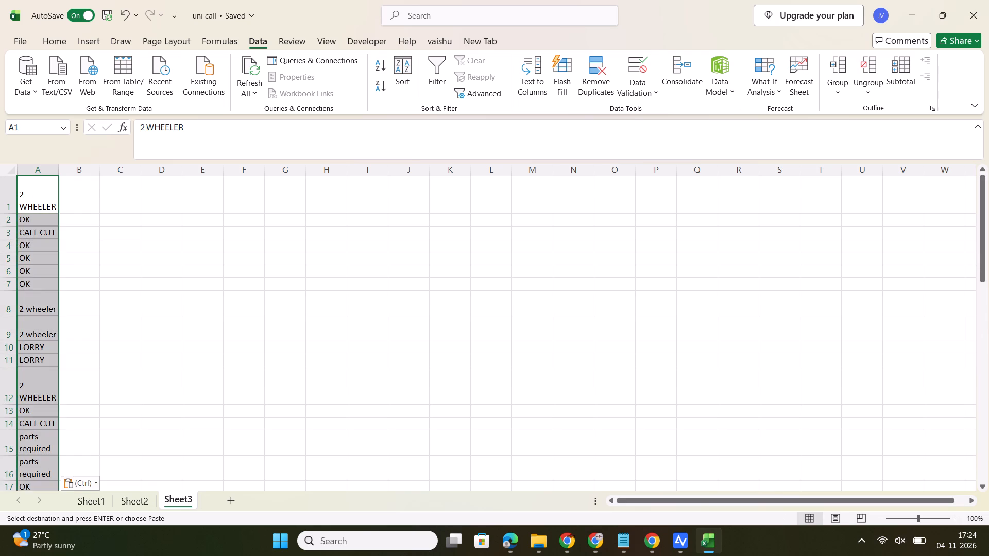
scroll(86, 336, "down", 20)
scroll(86, 336, "down", 20)
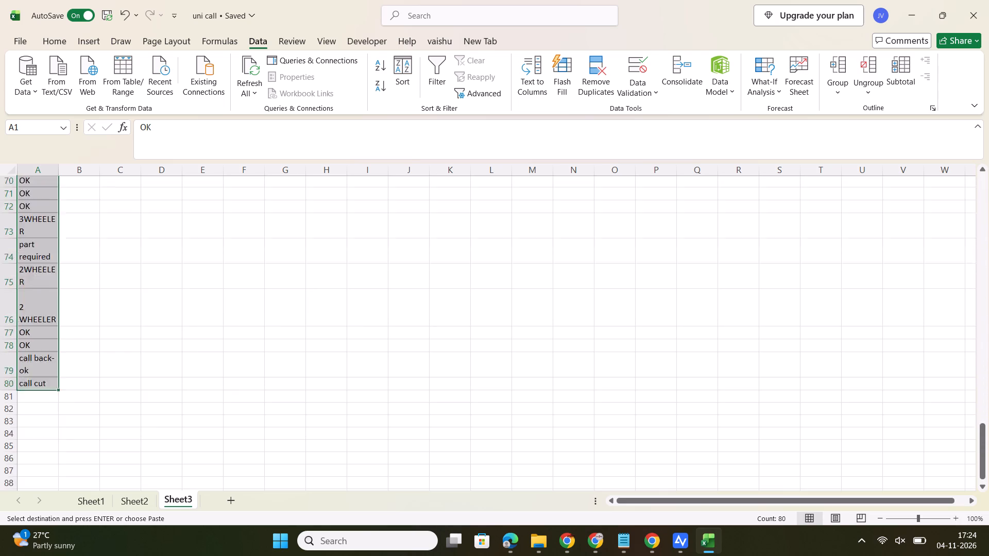
Check the end of the pasted outcome list in column A of Sheet3.
scroll(86, 337, "down", 5)
scroll(86, 337, "up", 5)
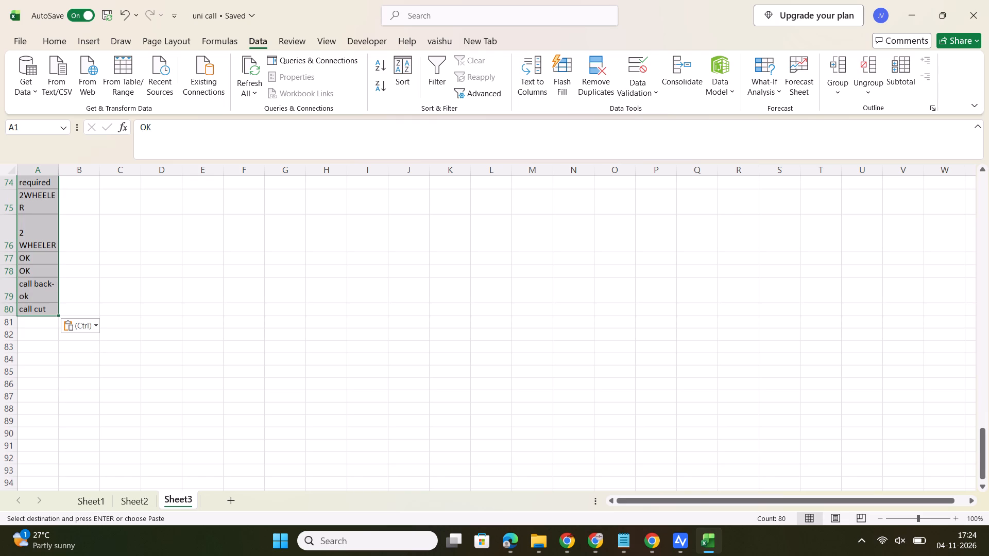
Switch back to the CONSOLIDATED CLIENT SHEET in Chrome and review the Hyd_garages Comments column around the first 4-11-2026 entries.
left_click(910, 12)
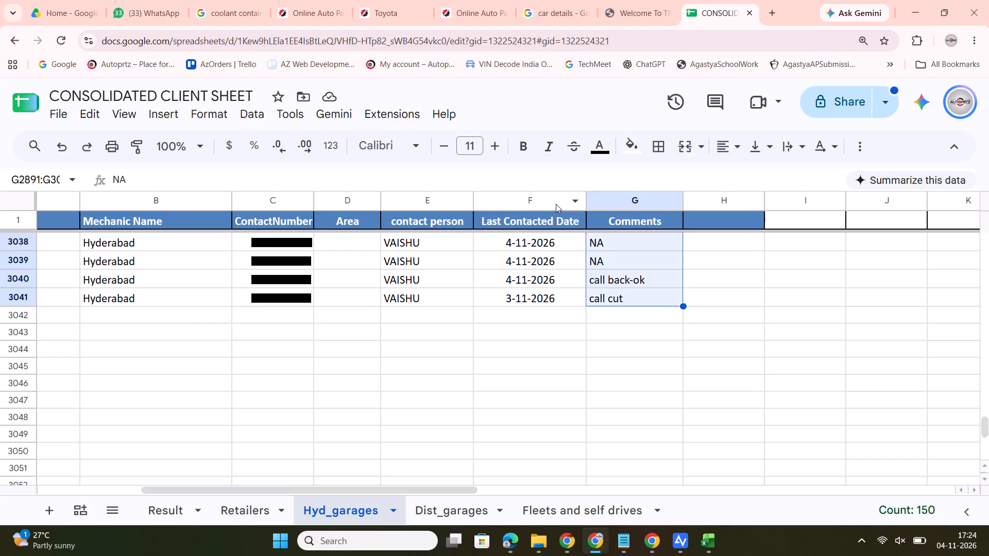
left_click(637, 318)
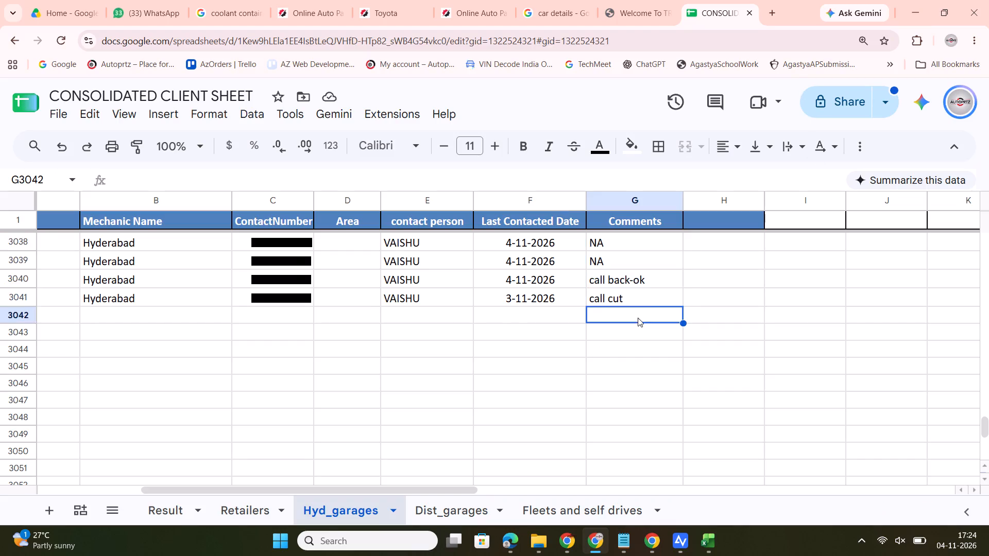
scroll(648, 304, "up", 20)
scroll(648, 304, "up", 20)
scroll(648, 304, "up", 6)
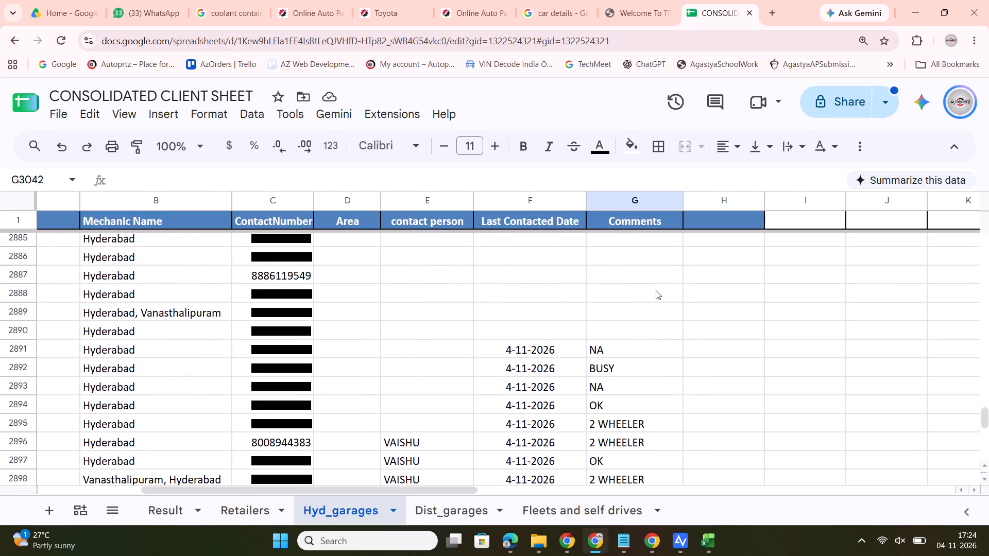
scroll(656, 290, "up", 6)
scroll(656, 290, "down", 6)
left_click(605, 456)
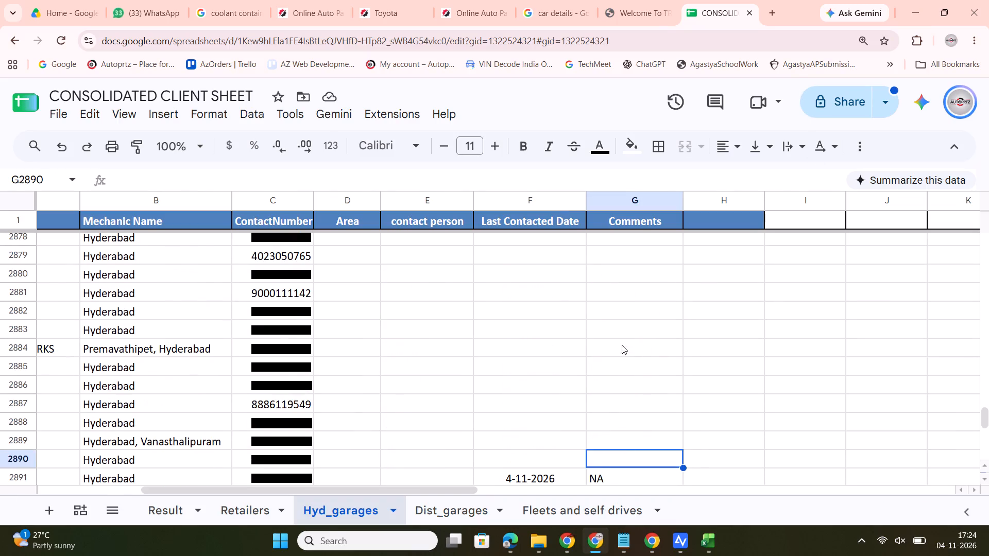
scroll(616, 336, "down", 2)
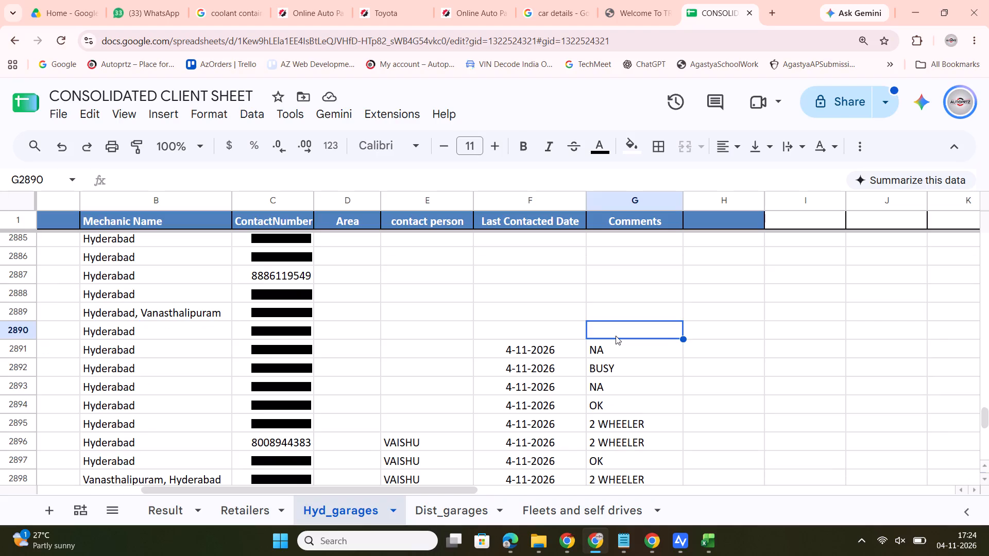
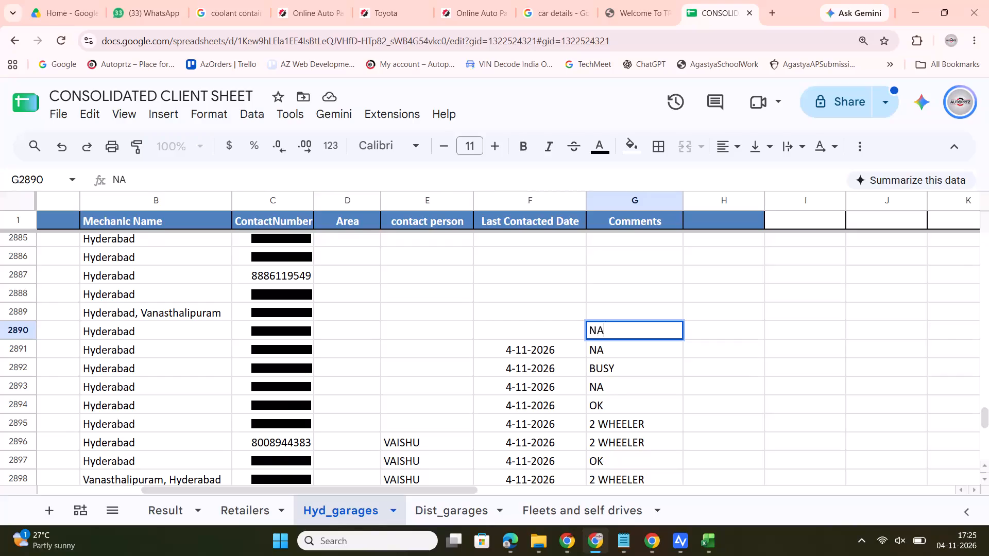
Enter NA as the call outcome in the Comments cell of row 2890 on Hyd_garages and keep that cell selected.
key("Up")
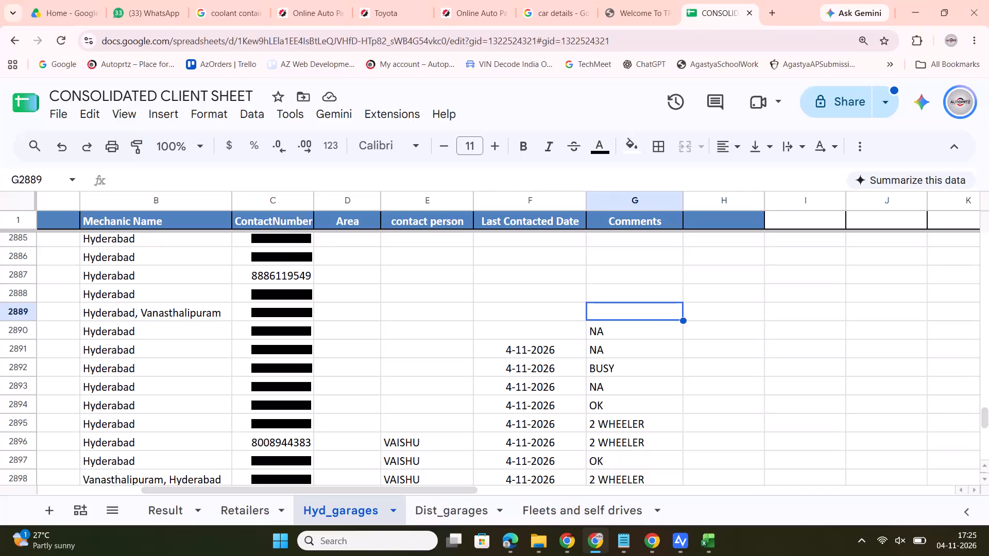
left_click(616, 336)
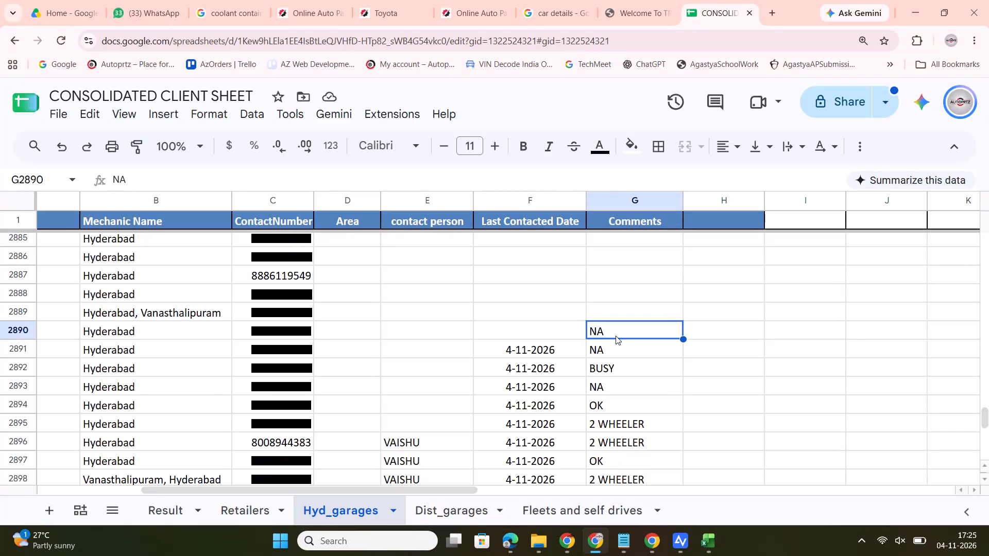
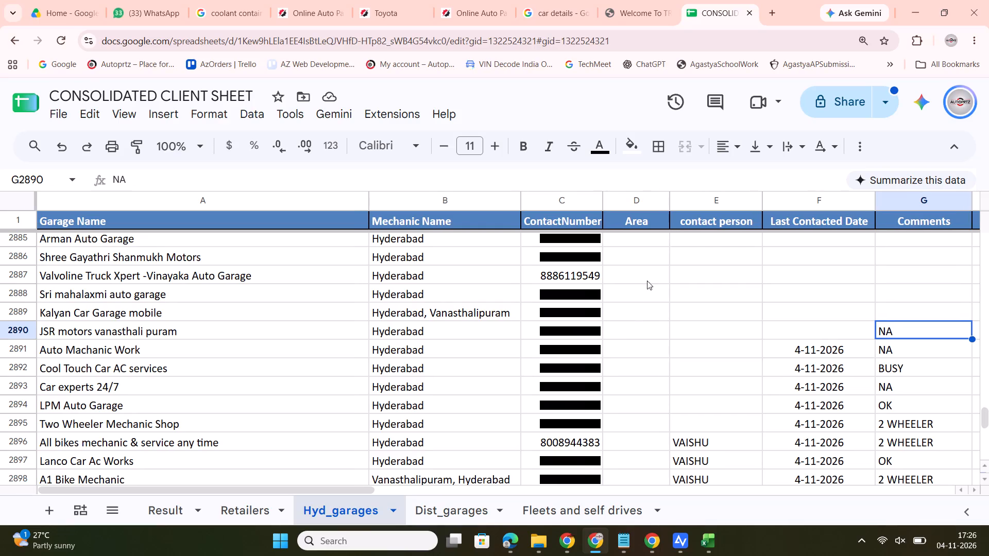
Enter CALL CUT as the call outcome in the Comments cell of row 2889, and move up to row 2888's Comments cell.
left_click(915, 319)
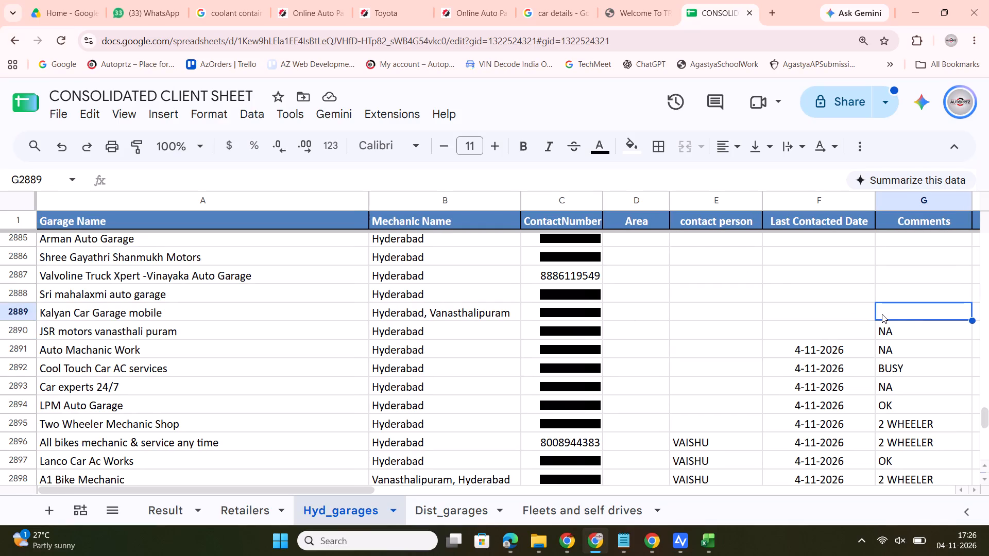
key("c")
key("Up")
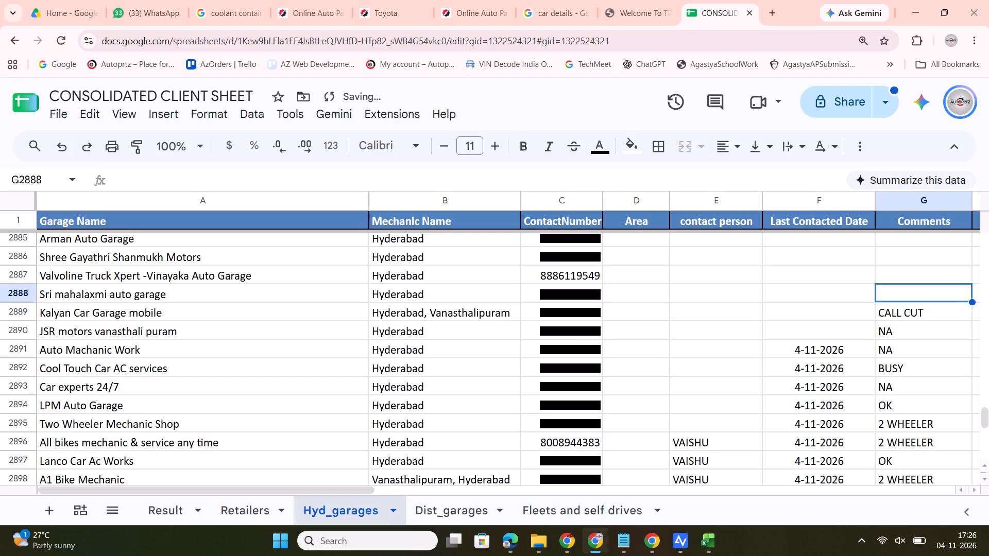